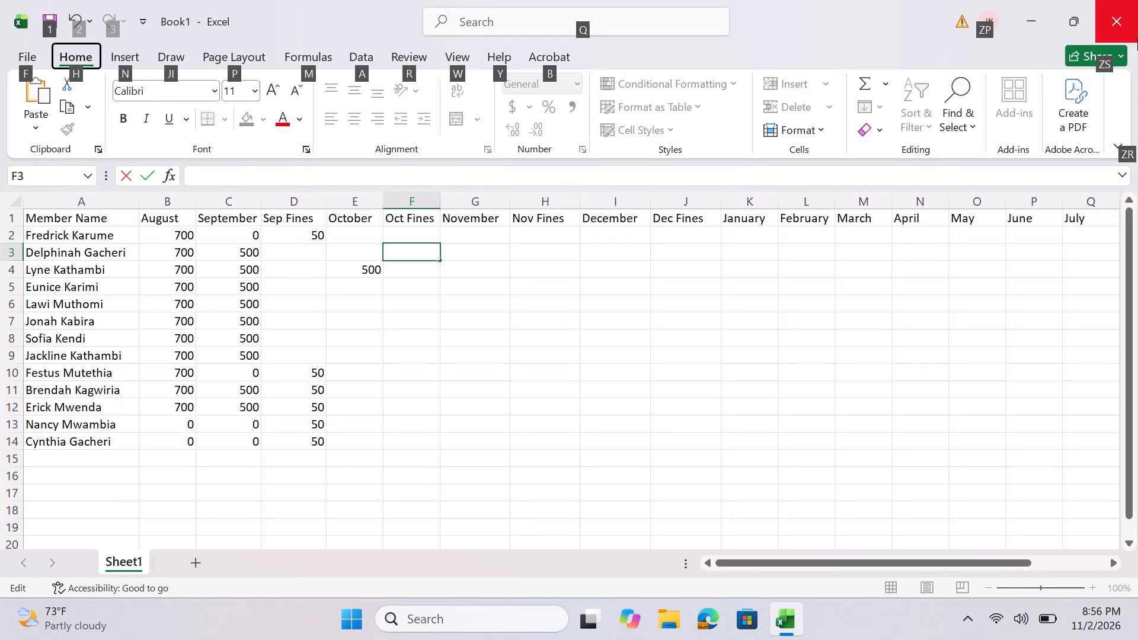
# Minimize the member contributions workbook and launch the Kuro application from the desktop.
pyautogui.click(1035, 12)
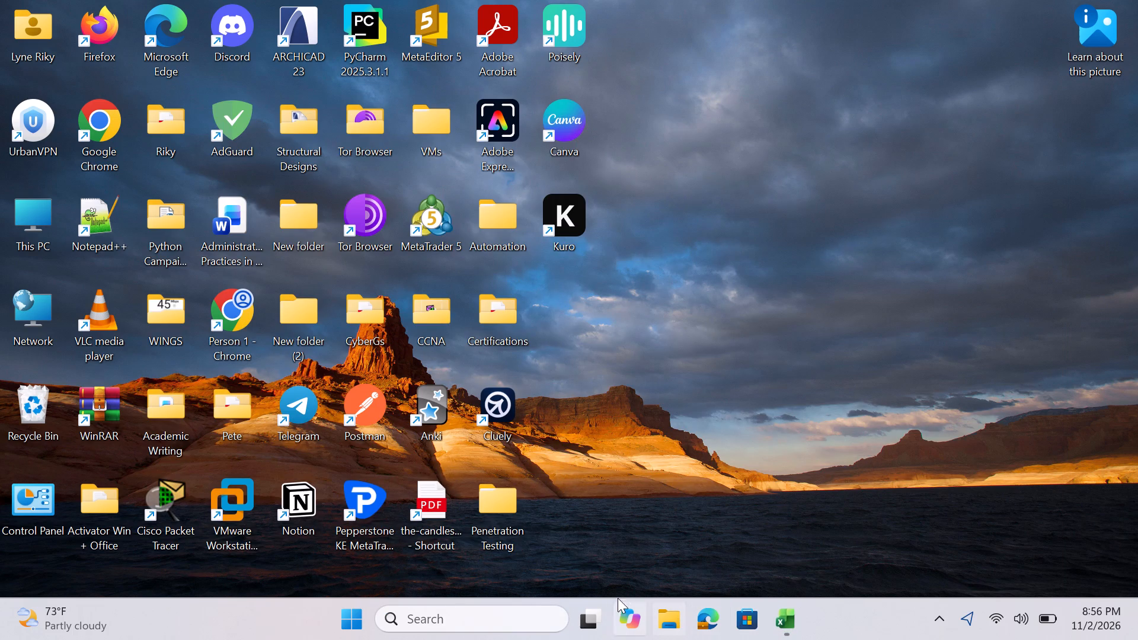
pyautogui.doubleClick(551, 216)
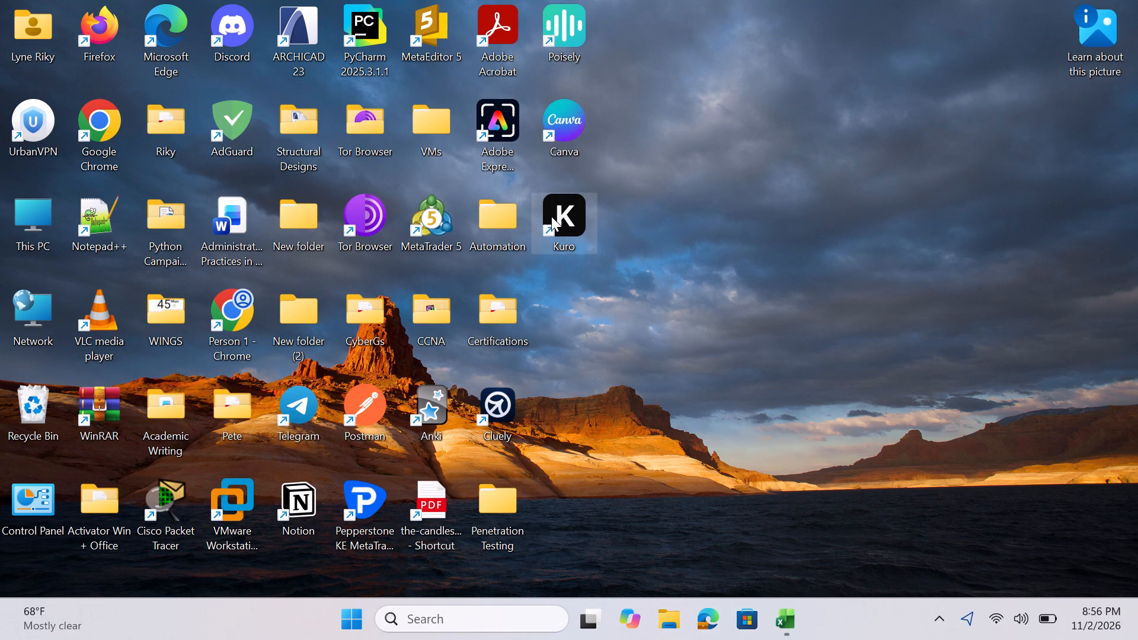
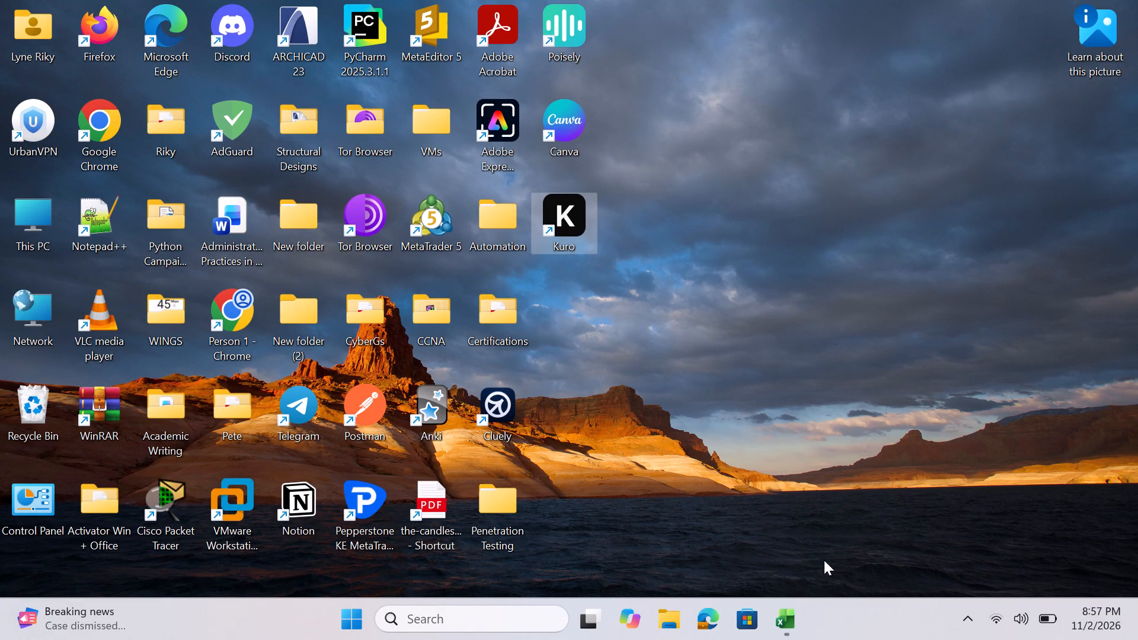
# Switch back to the members' contributions workbook in Excel.
pyautogui.click(789, 610)
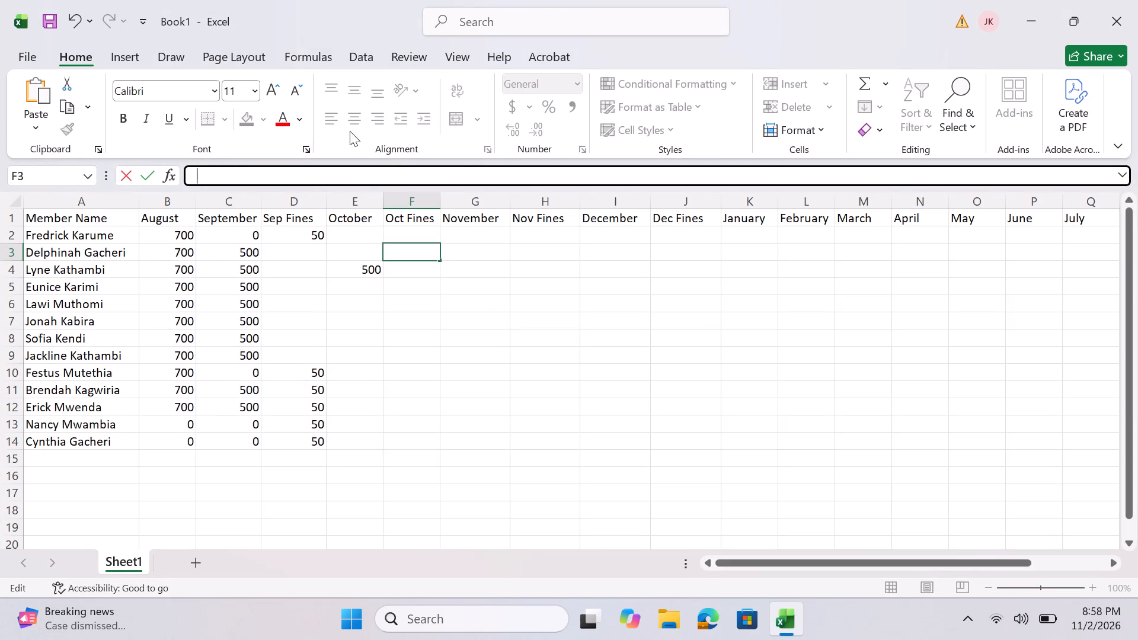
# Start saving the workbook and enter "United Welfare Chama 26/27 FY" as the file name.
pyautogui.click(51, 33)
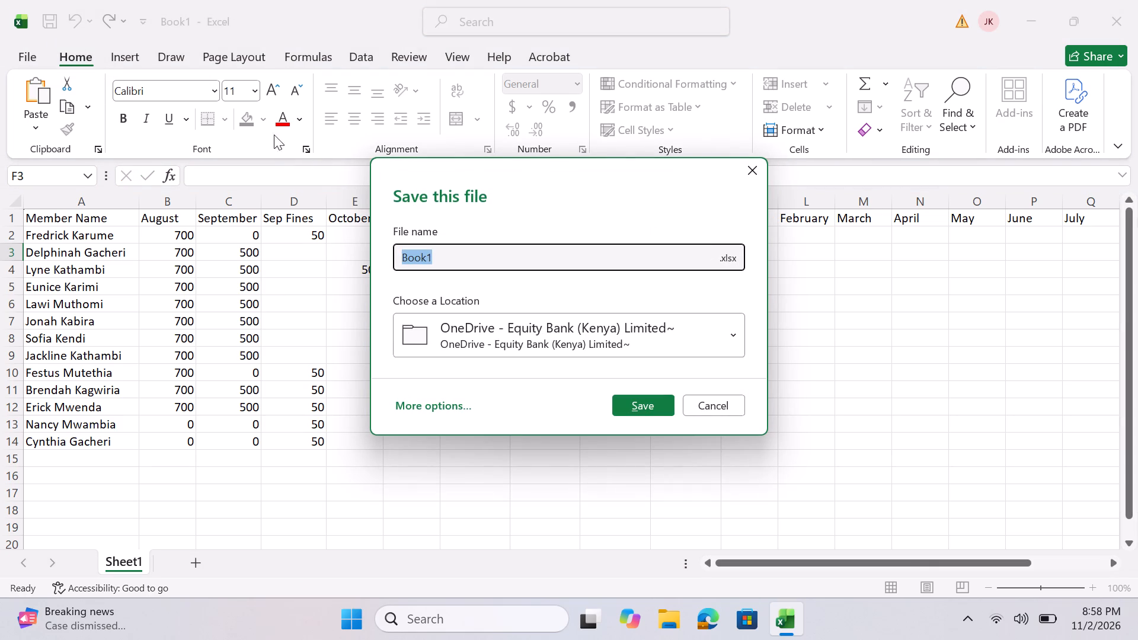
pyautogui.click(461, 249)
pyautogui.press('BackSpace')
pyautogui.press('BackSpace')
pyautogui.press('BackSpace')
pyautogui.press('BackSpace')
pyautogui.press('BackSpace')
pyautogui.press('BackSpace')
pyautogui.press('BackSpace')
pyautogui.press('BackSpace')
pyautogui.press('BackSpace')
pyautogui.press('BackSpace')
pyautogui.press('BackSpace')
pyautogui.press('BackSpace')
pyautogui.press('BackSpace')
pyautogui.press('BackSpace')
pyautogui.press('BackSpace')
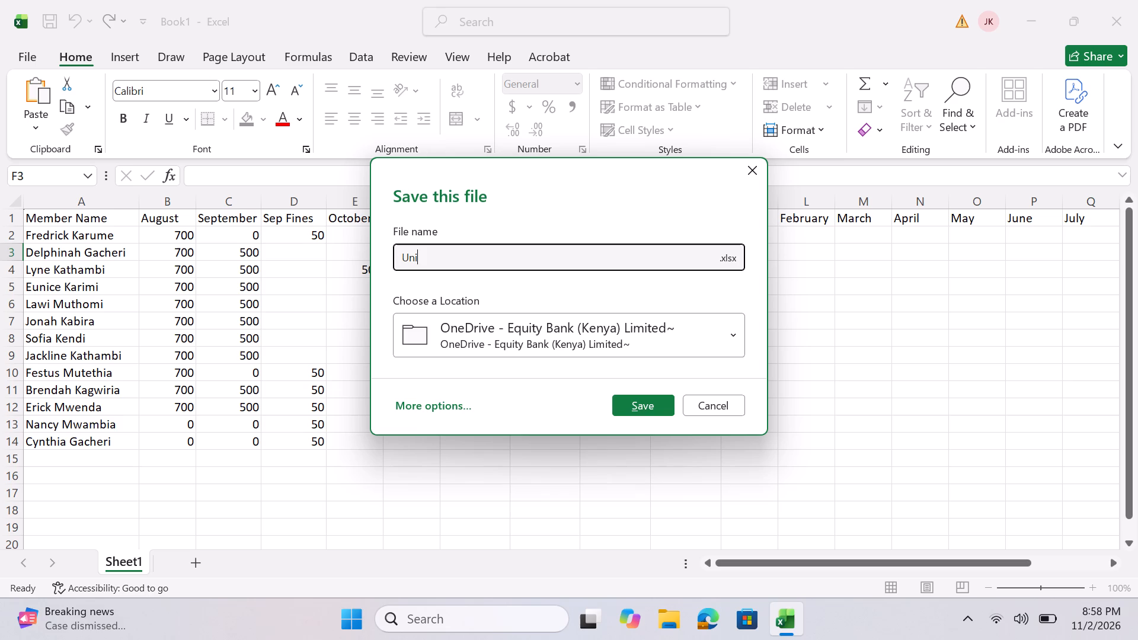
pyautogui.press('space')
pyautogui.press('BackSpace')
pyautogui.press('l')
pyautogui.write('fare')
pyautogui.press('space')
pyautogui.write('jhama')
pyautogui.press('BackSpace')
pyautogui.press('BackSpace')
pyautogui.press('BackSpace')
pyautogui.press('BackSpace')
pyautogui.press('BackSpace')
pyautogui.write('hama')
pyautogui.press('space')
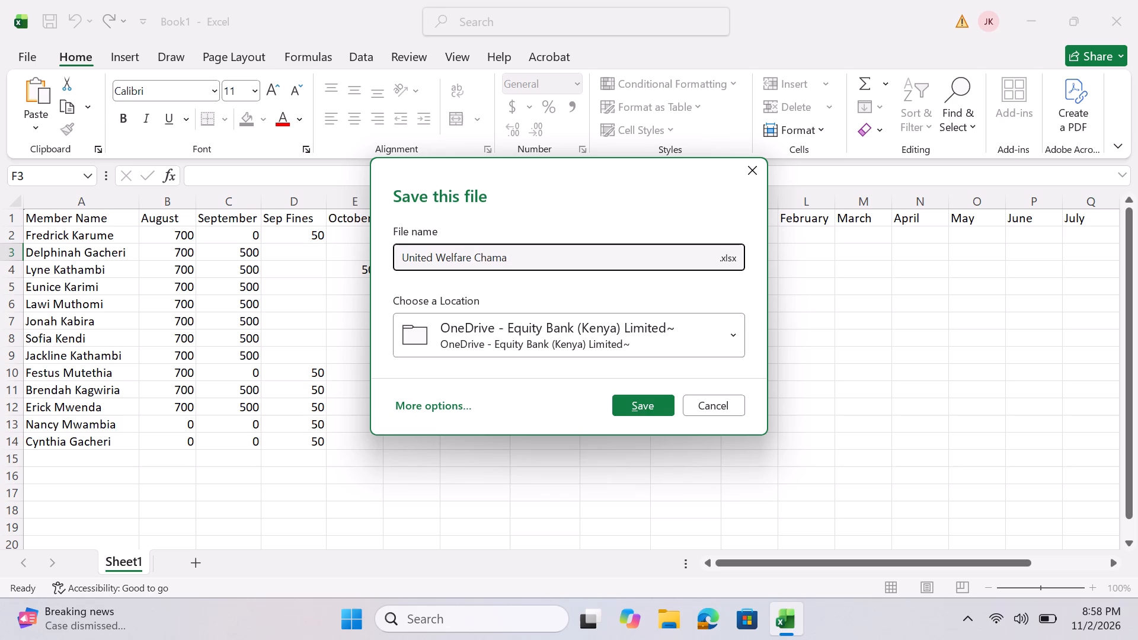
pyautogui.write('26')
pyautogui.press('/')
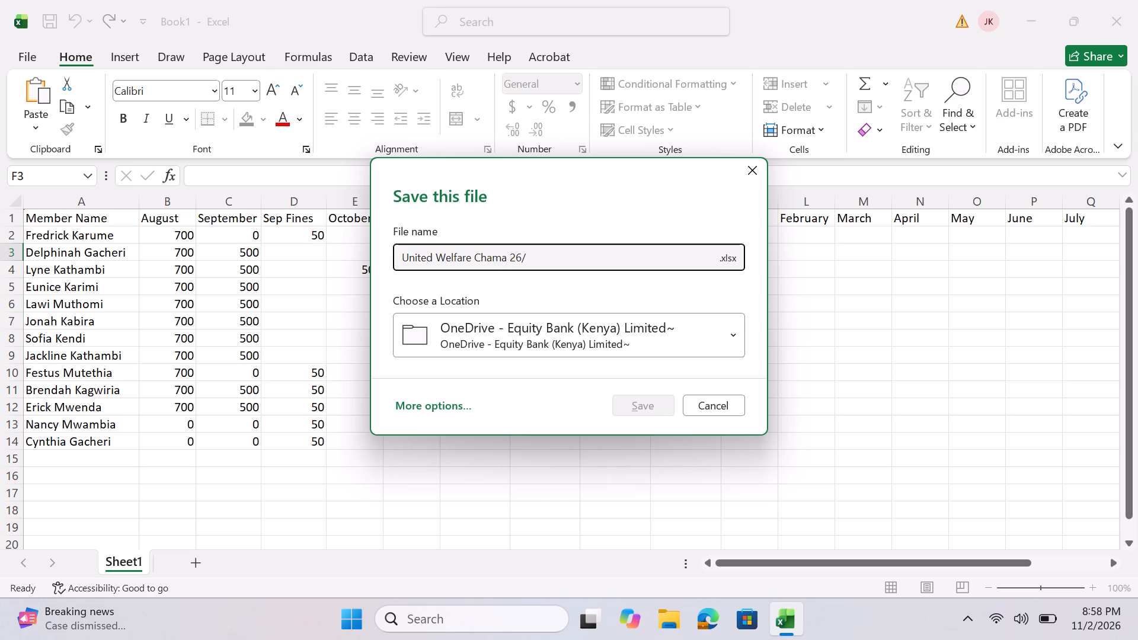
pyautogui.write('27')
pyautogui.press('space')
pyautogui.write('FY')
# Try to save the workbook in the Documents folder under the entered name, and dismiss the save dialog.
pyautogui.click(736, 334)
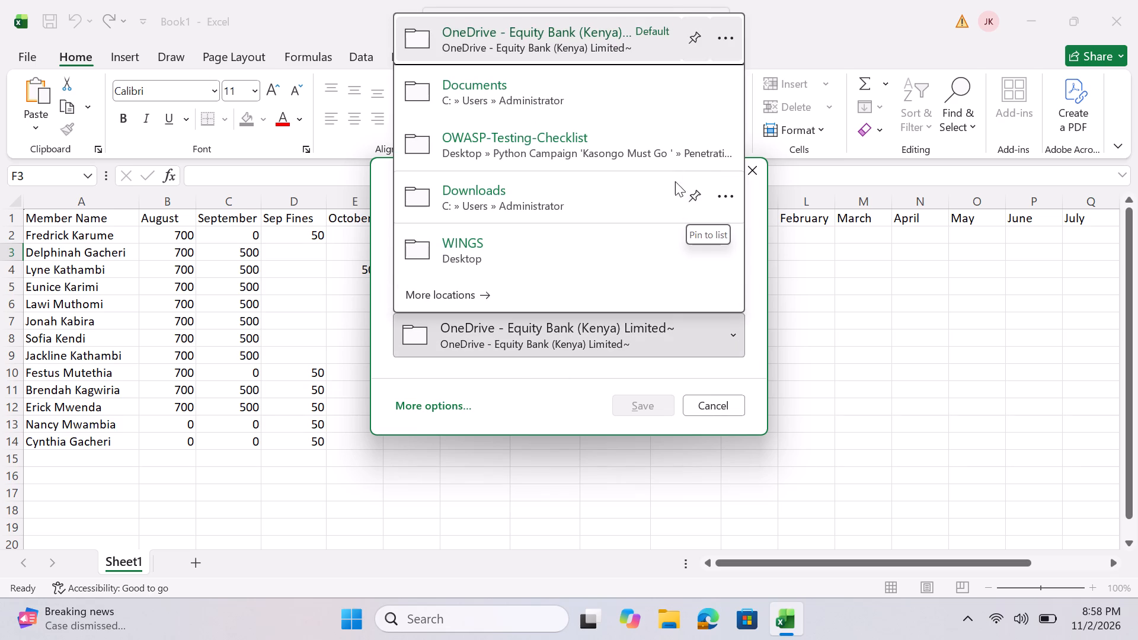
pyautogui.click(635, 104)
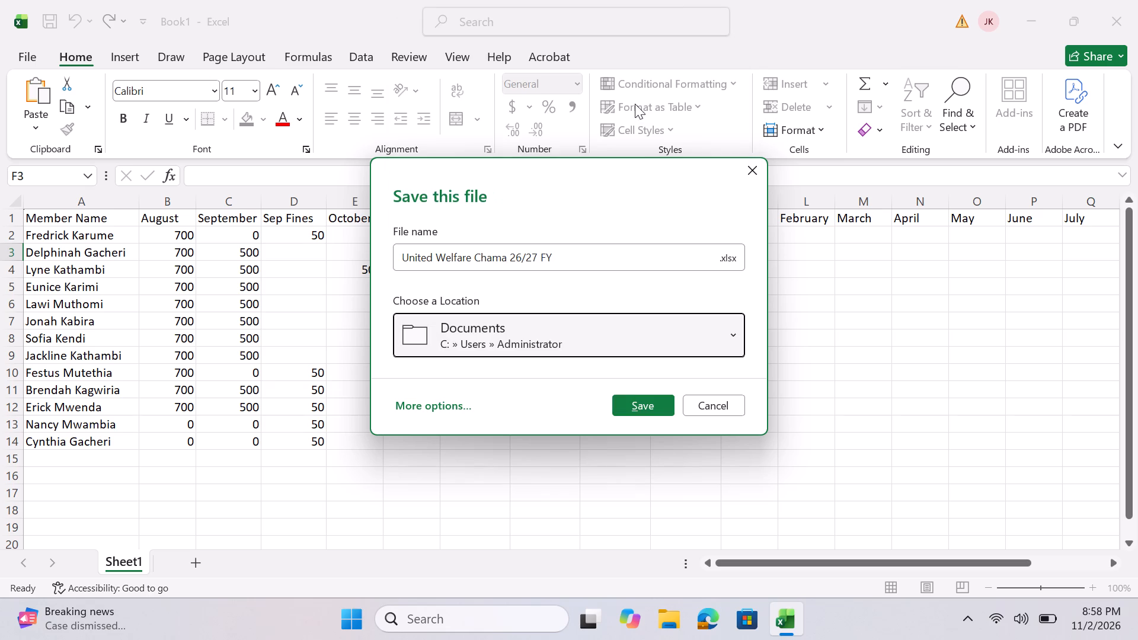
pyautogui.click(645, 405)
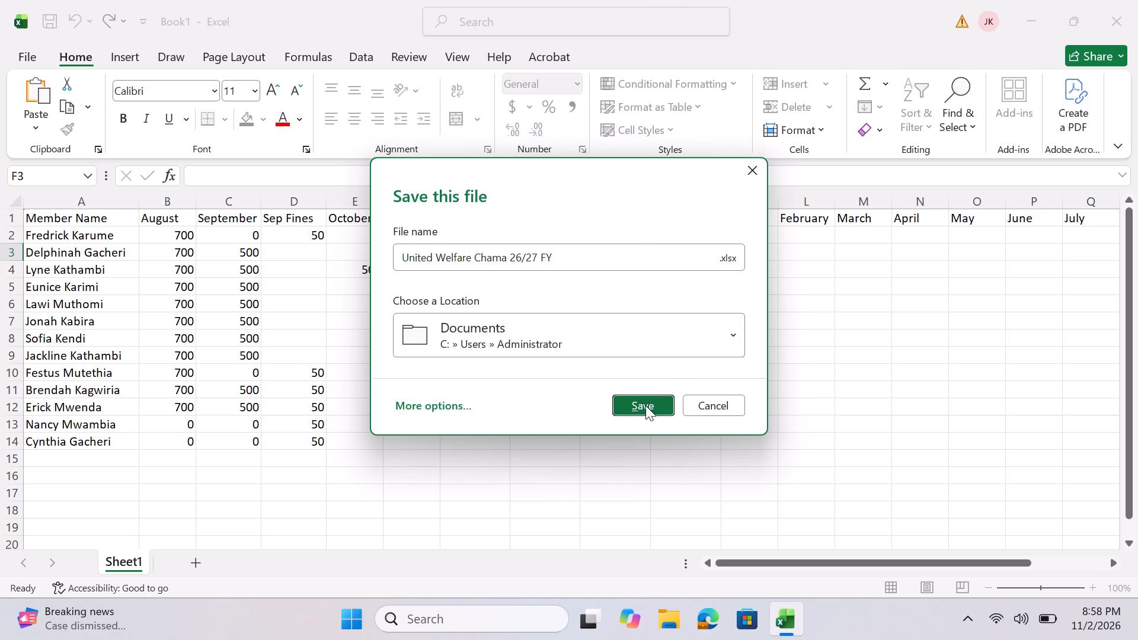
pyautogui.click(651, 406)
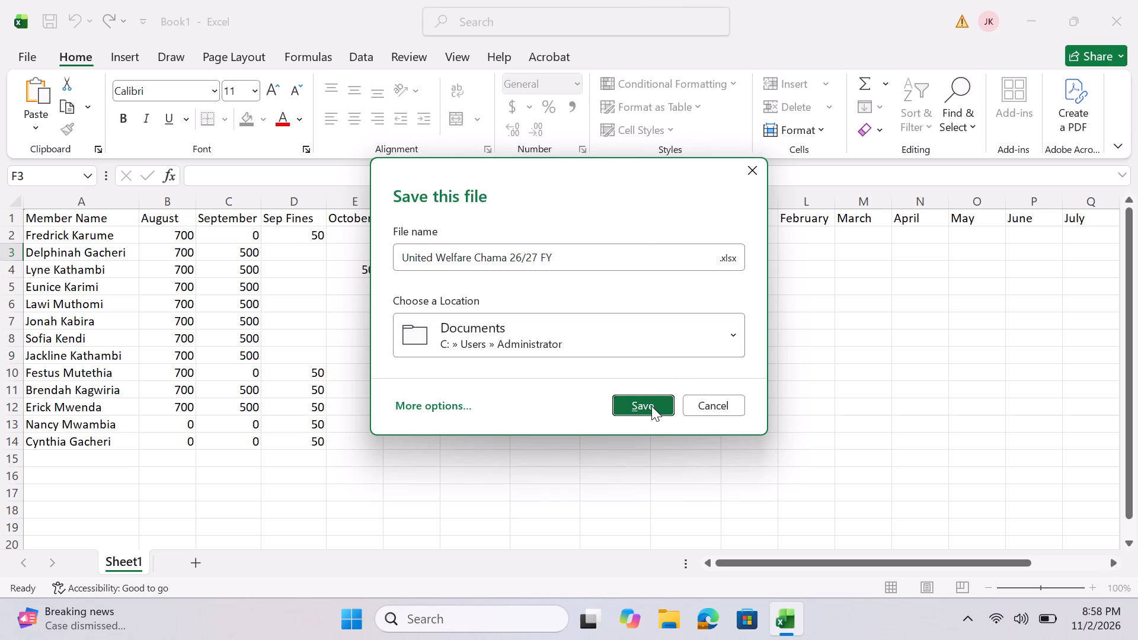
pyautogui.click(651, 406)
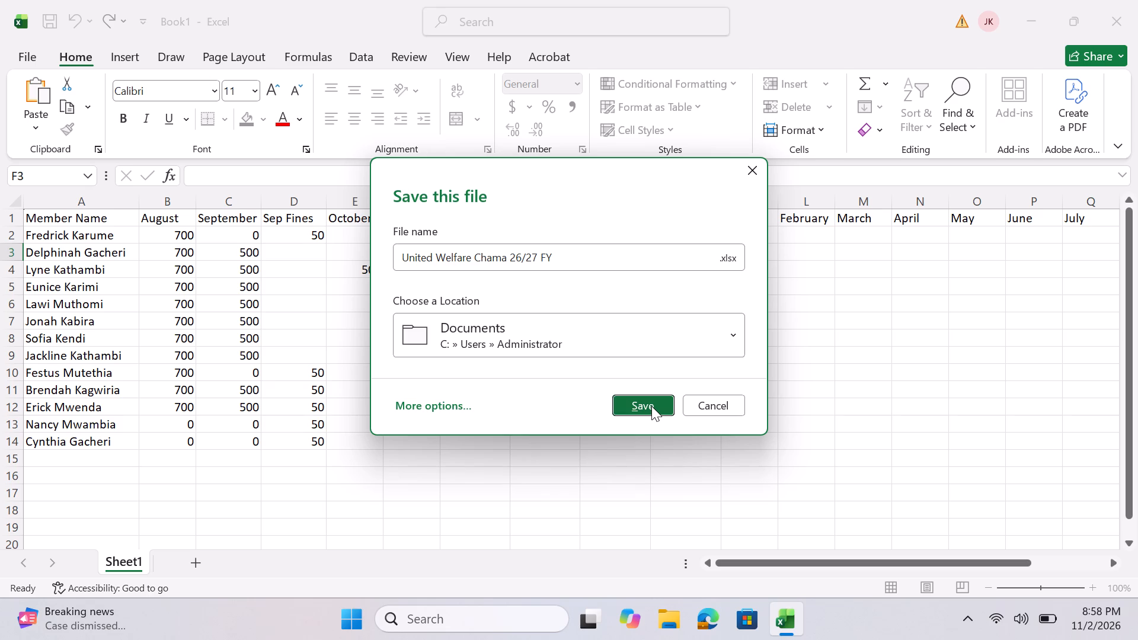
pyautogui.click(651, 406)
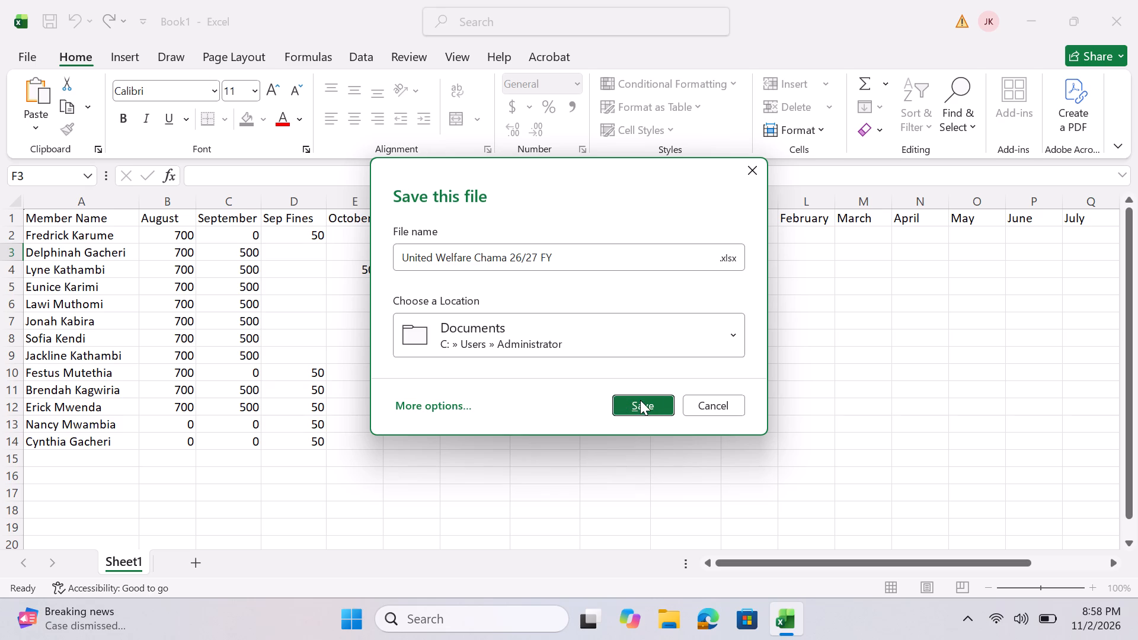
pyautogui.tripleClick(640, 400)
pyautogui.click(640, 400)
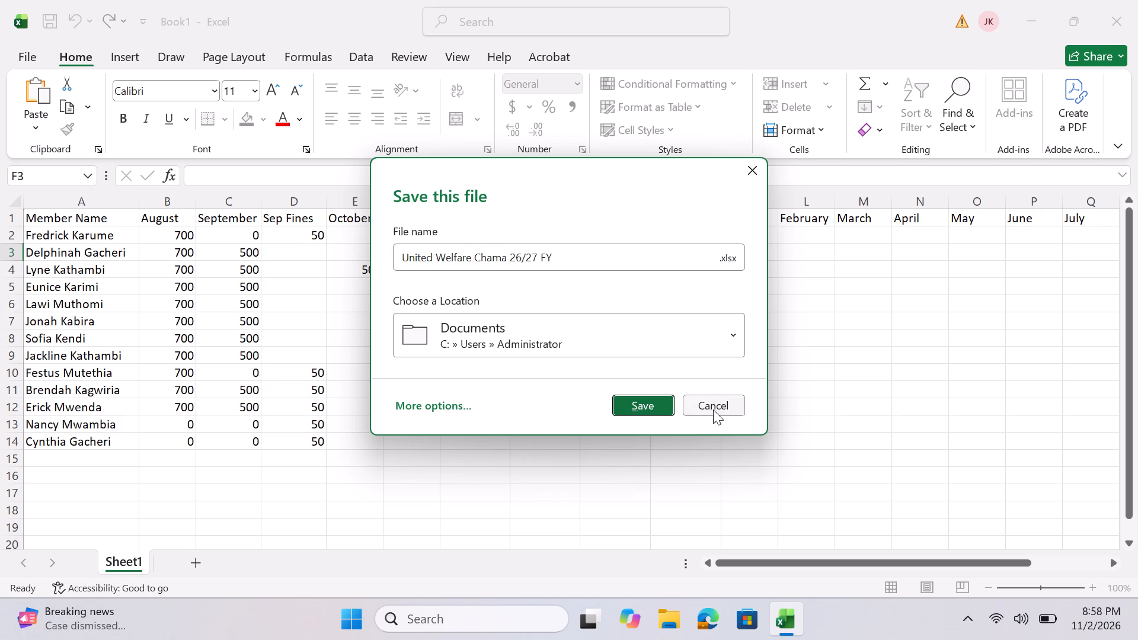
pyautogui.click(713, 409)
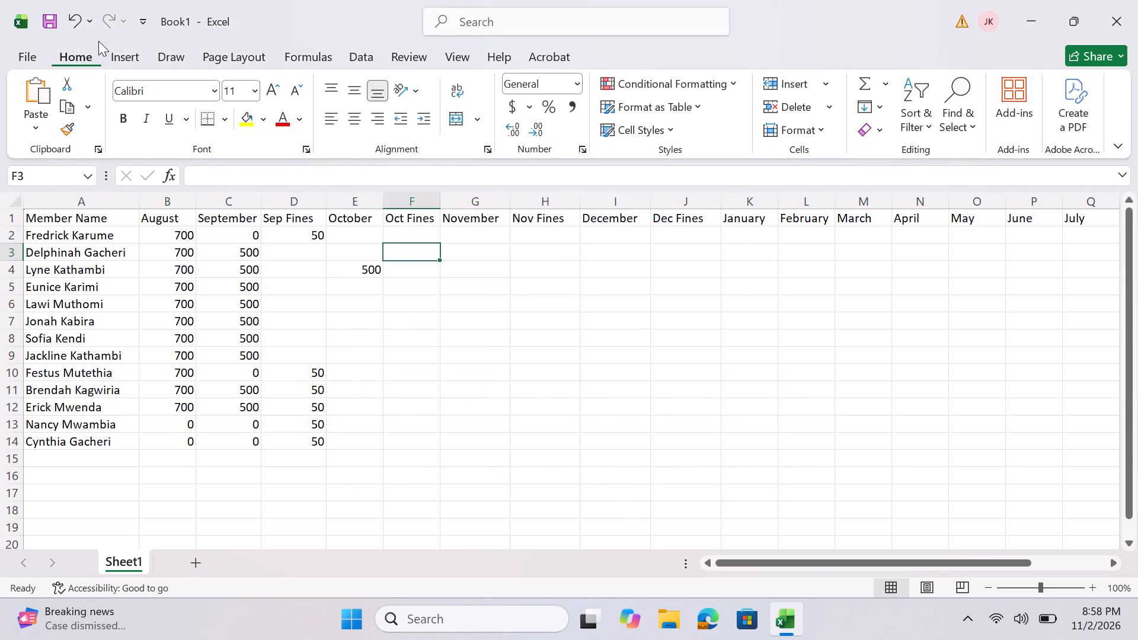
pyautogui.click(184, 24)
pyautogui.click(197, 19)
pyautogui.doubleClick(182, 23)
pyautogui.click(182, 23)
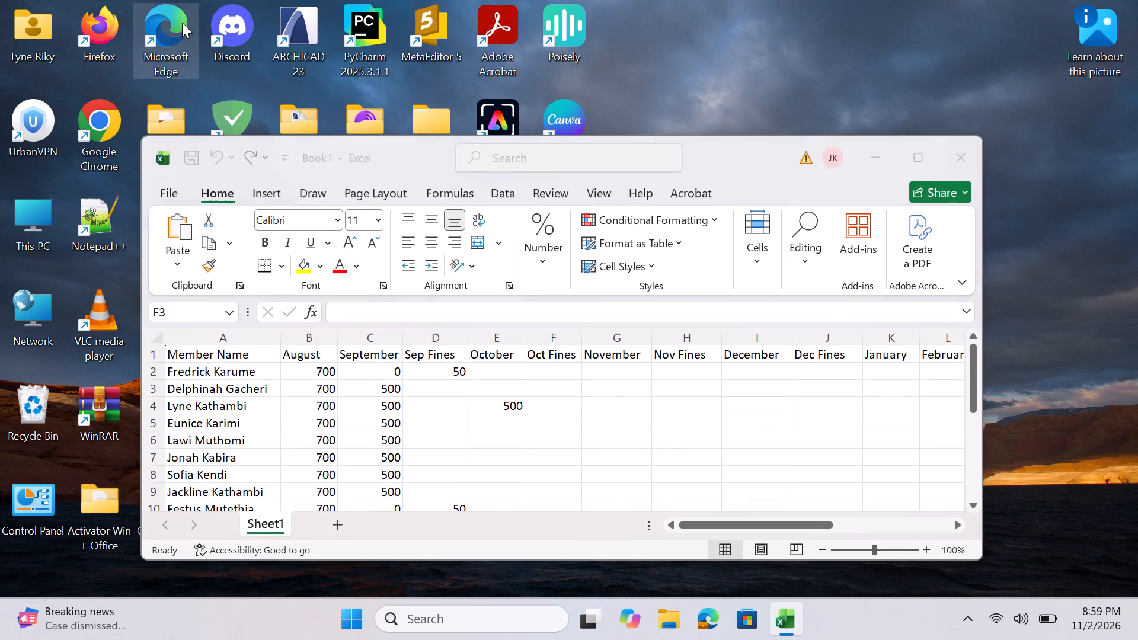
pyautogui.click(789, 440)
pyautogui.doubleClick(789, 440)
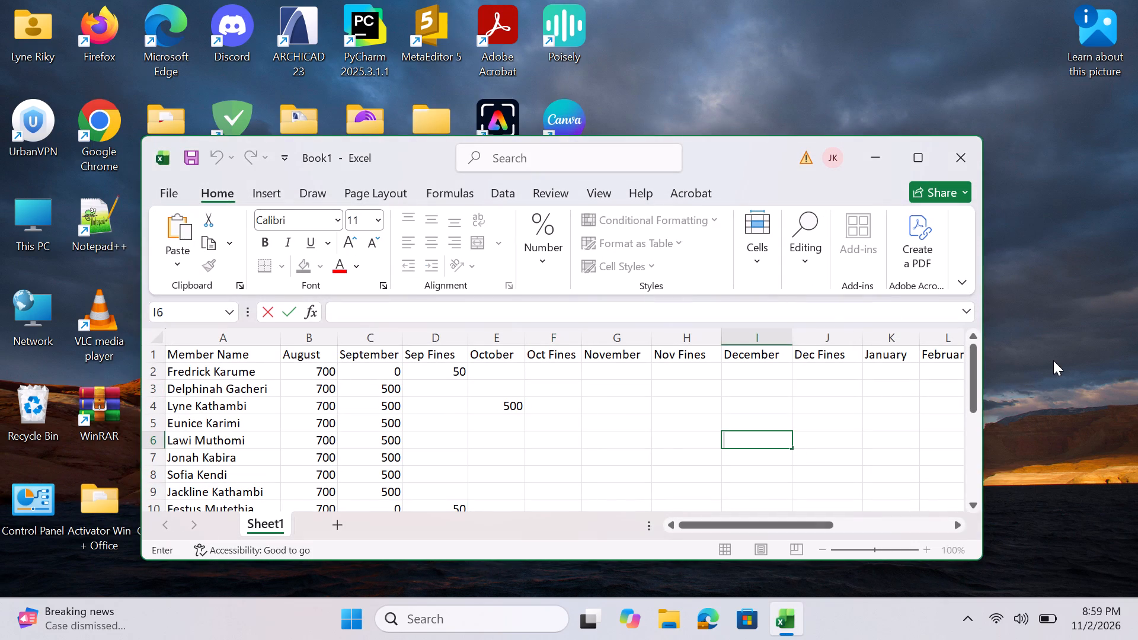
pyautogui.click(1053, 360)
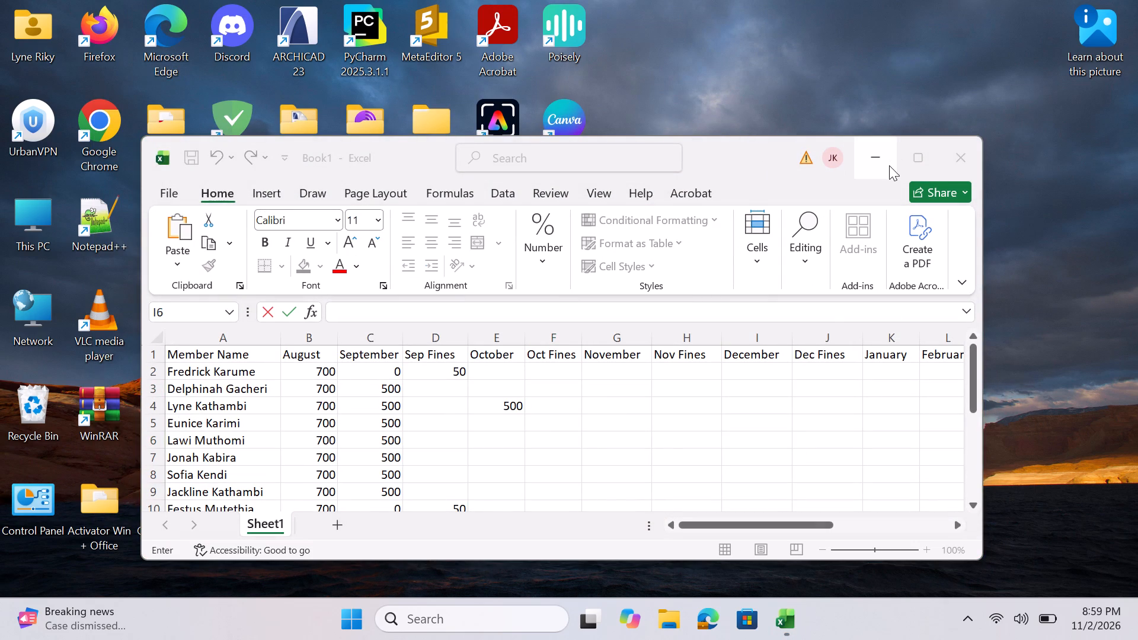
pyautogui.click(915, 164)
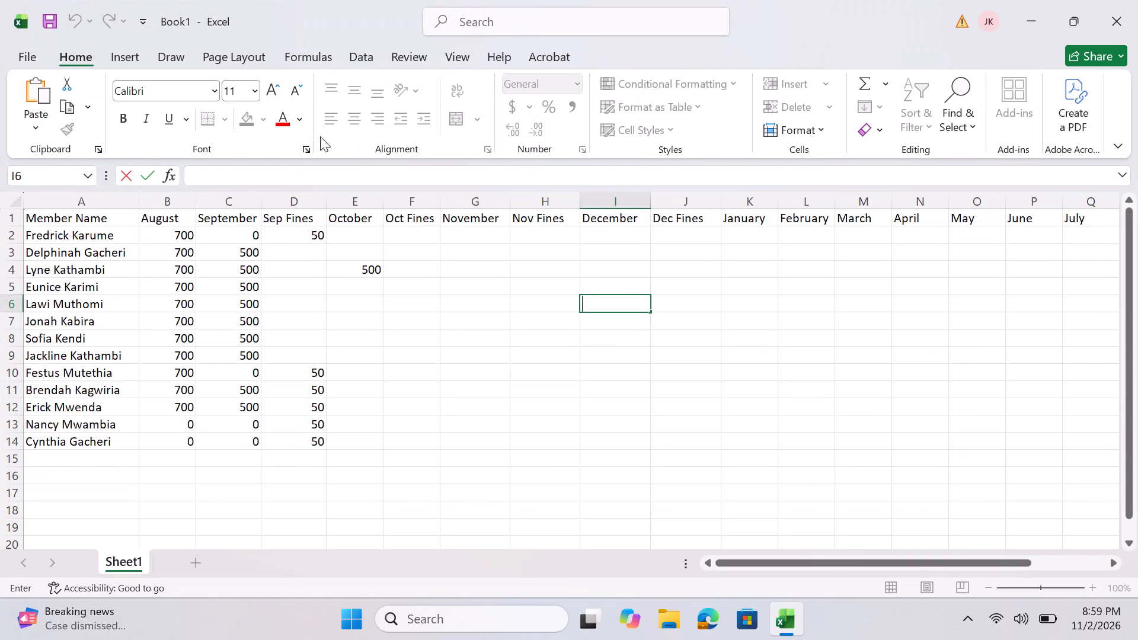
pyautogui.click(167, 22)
# Save the workbook in the Documents folder under the default name Book1.
pyautogui.click(51, 23)
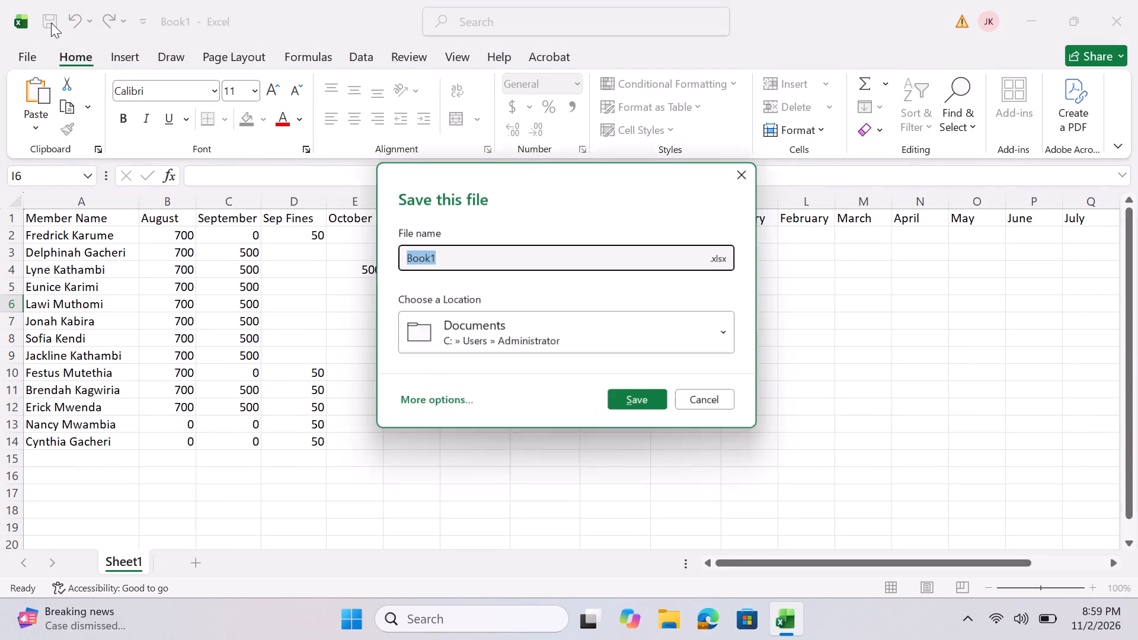
pyautogui.click(655, 411)
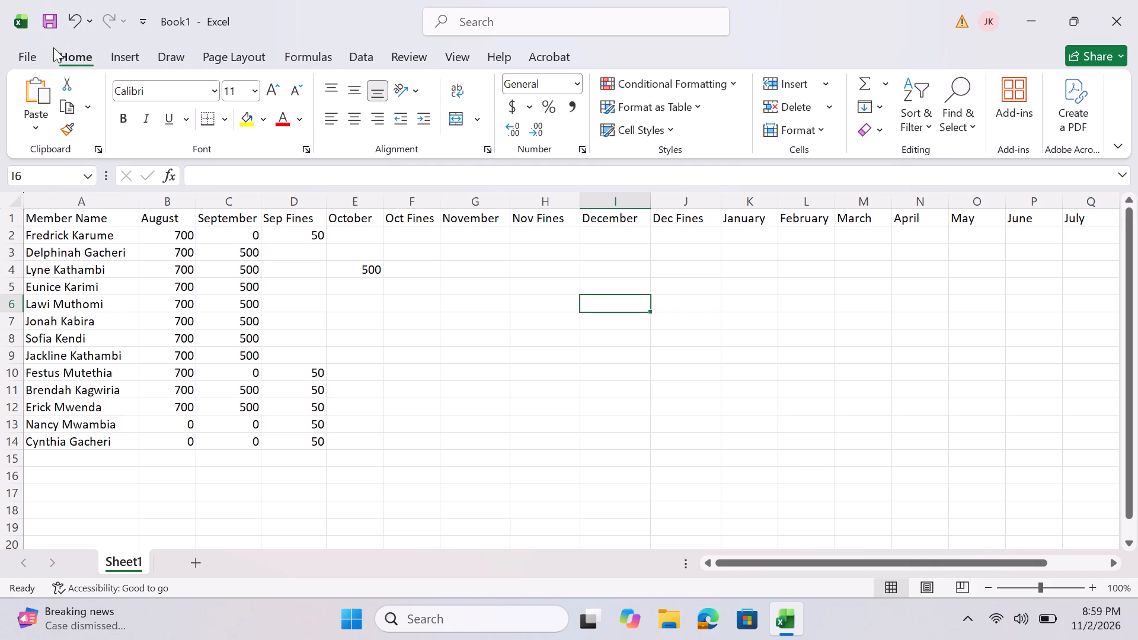
# Create a new blank workbook.
pyautogui.click(33, 61)
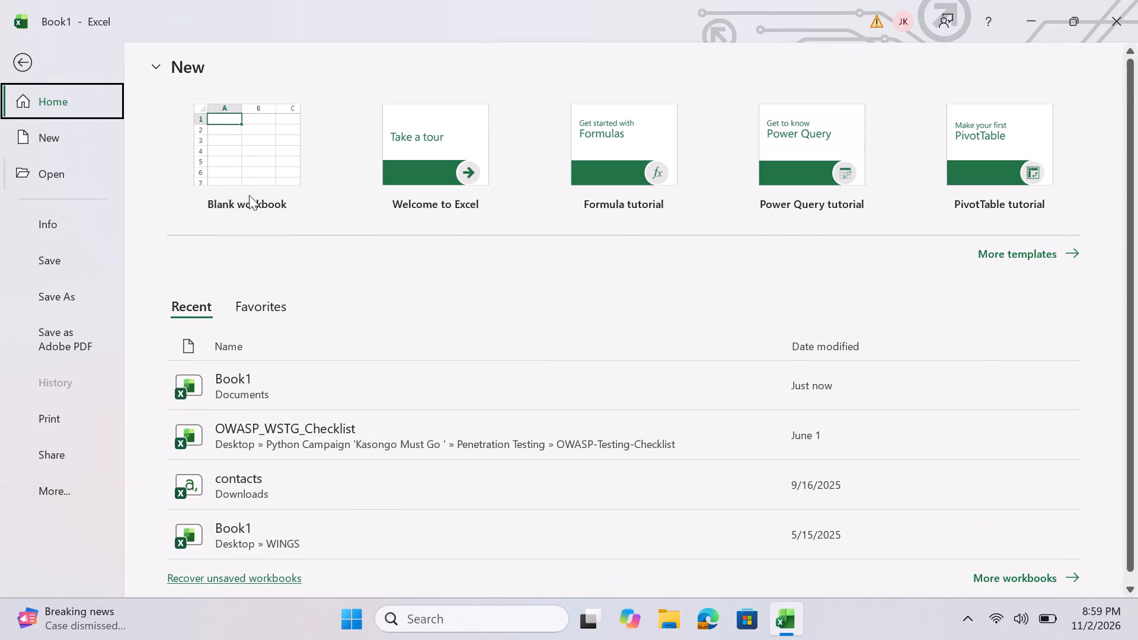
pyautogui.tripleClick(244, 187)
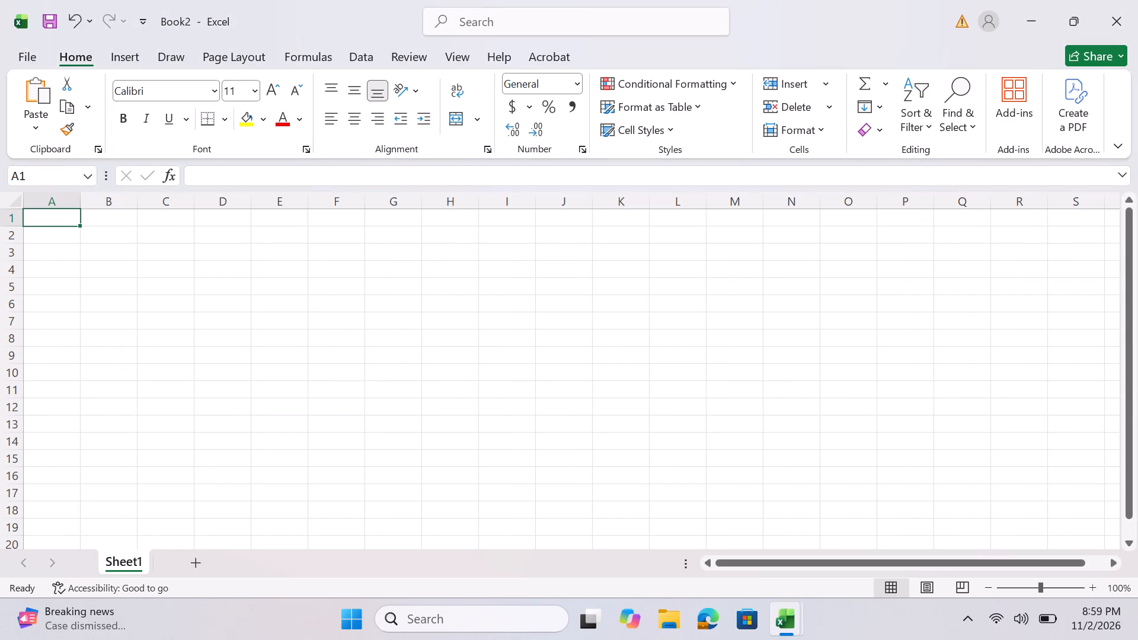
# Reopen Book1 from the recent Documents files and copy the Member Name column with its header, cells A1 to A14.
pyautogui.click(24, 54)
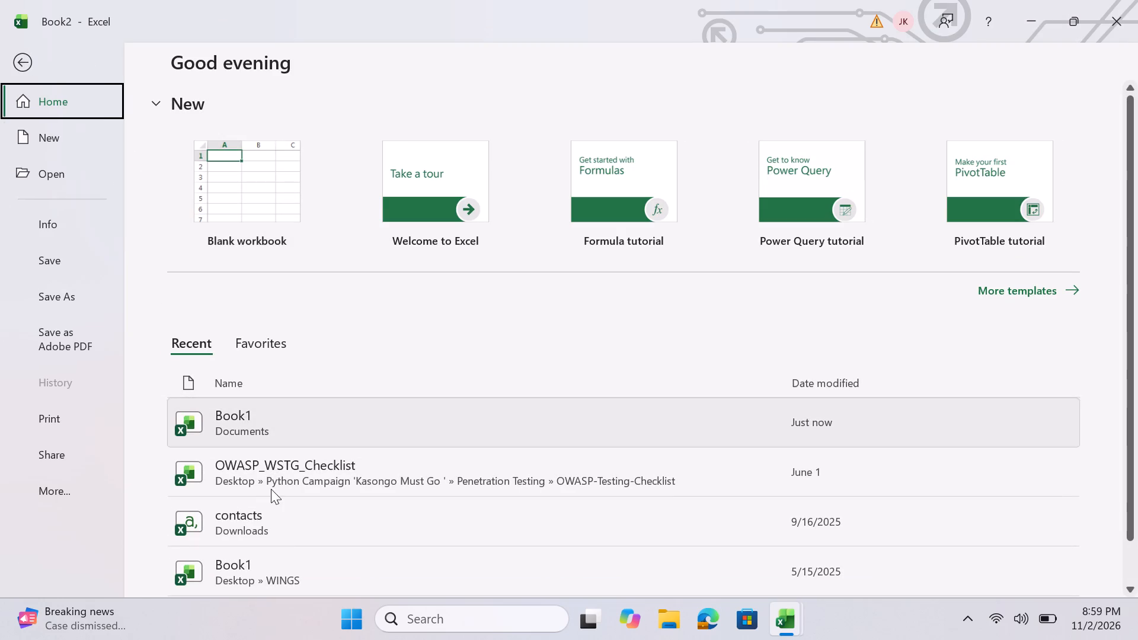
pyautogui.doubleClick(245, 418)
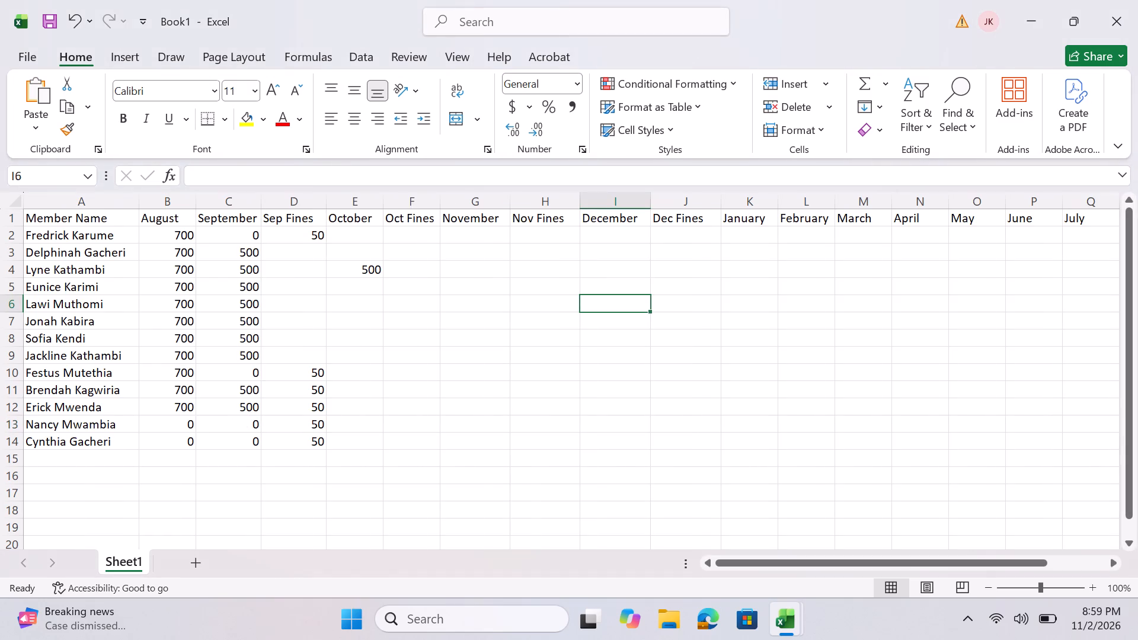
pyautogui.click(26, 215)
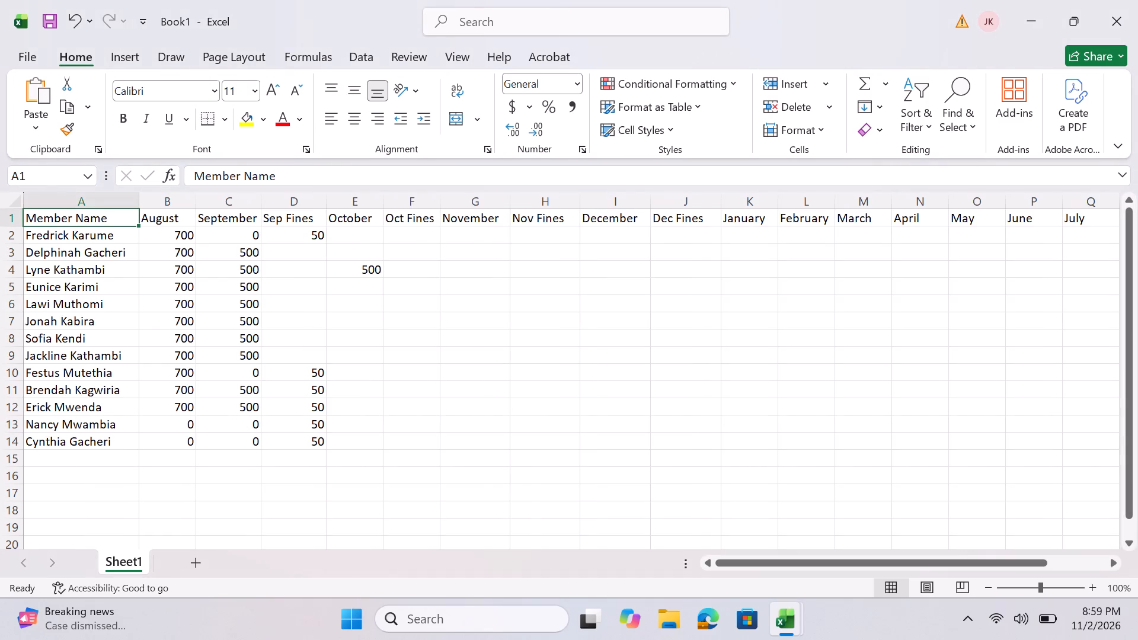
pyautogui.moveTo(26, 215); pyautogui.dragTo(73, 302)
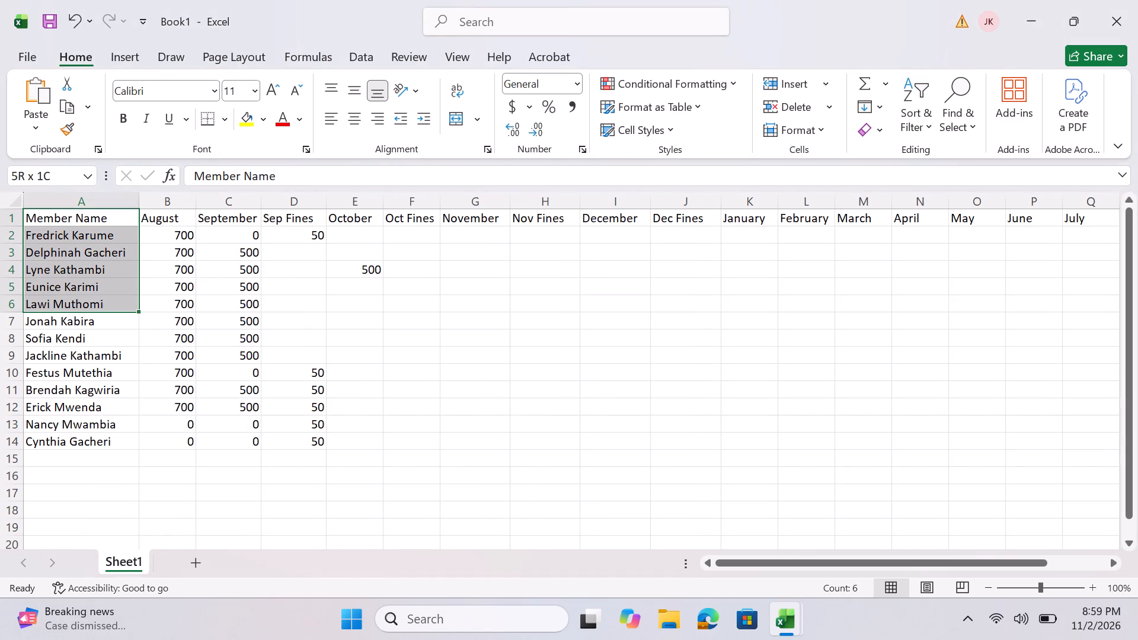
pyautogui.moveTo(73, 302); pyautogui.dragTo(100, 434)
pyautogui.hotkey('ctrl', 'c')
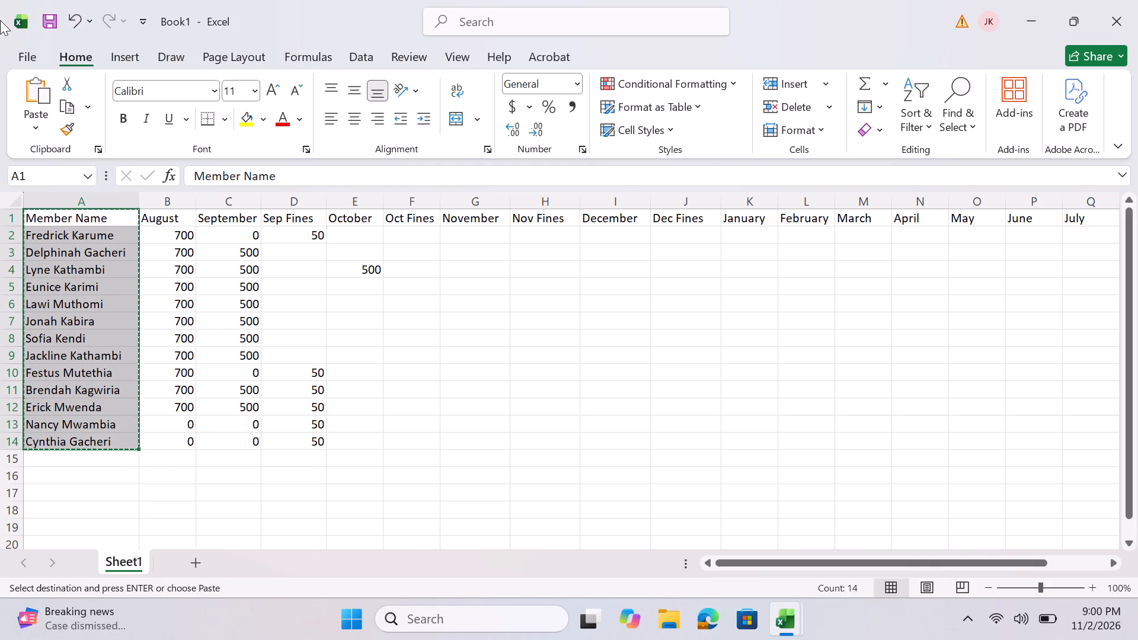
# Create another blank workbook for the copied member names.
pyautogui.click(33, 57)
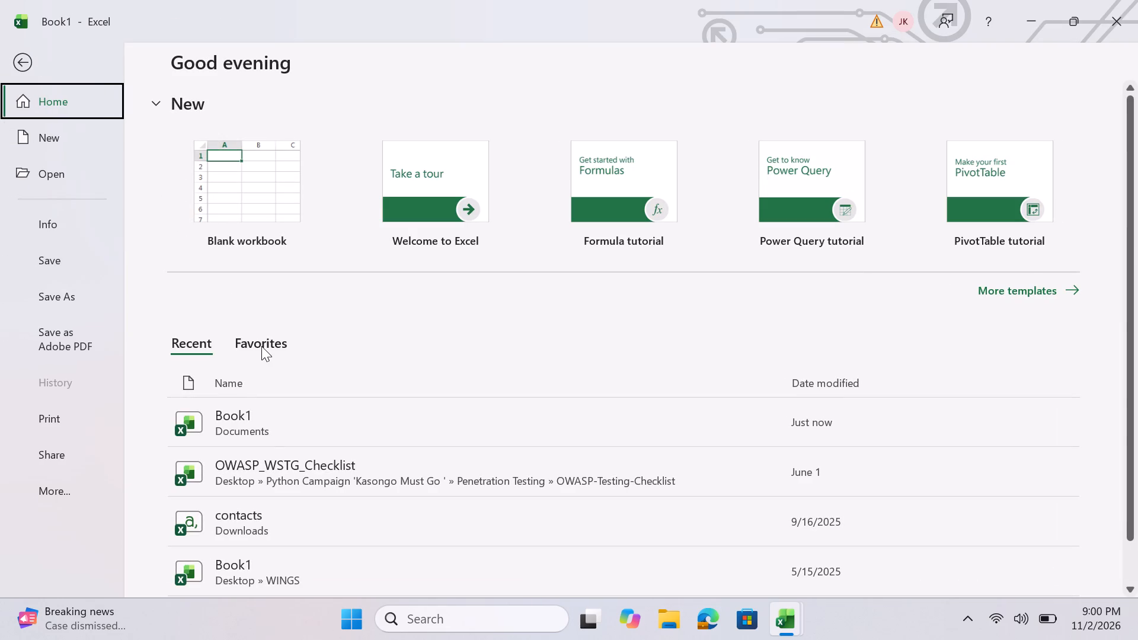
pyautogui.click(234, 175)
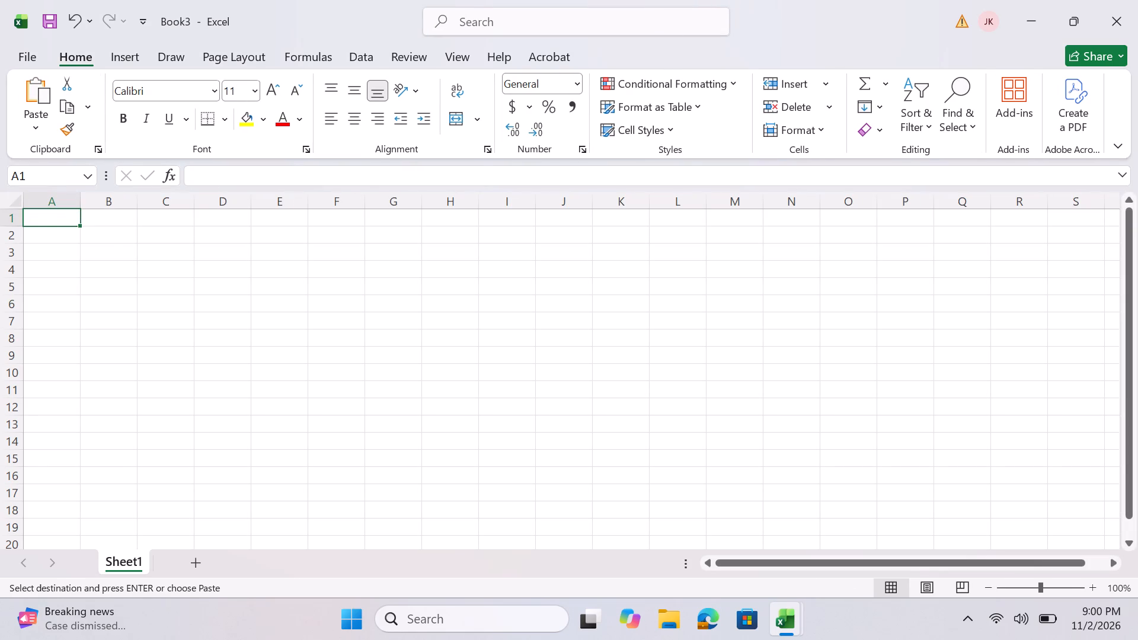
# Paste the copied member names with their header starting at A1, and widen column A until the full names fit.
pyautogui.hotkey('ctrl', 'v')
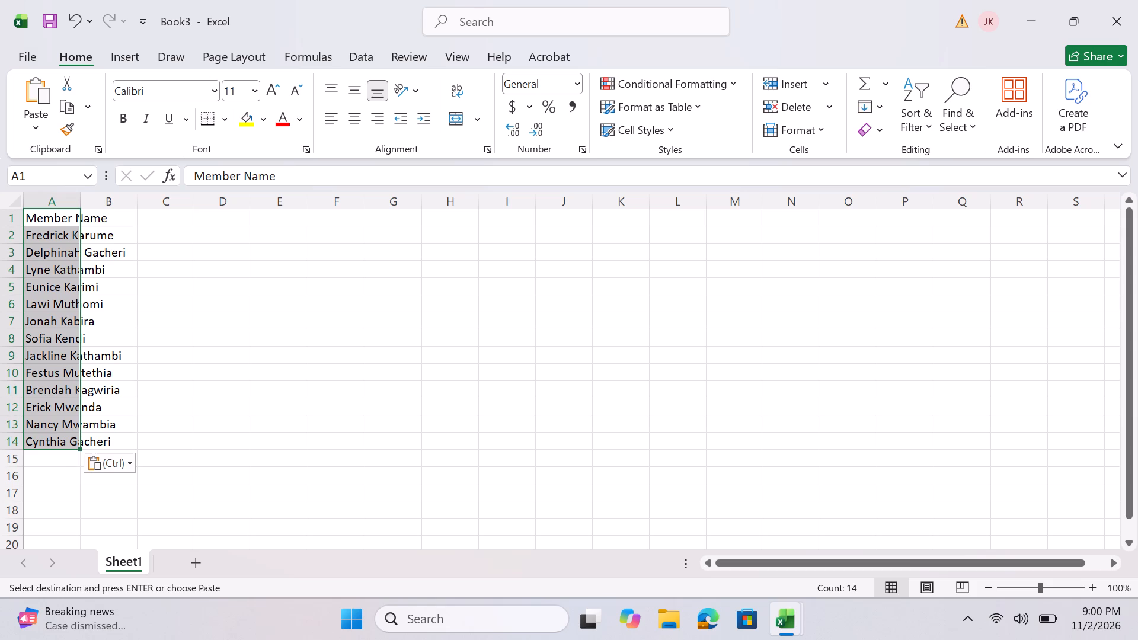
pyautogui.moveTo(84, 205); pyautogui.dragTo(145, 207)
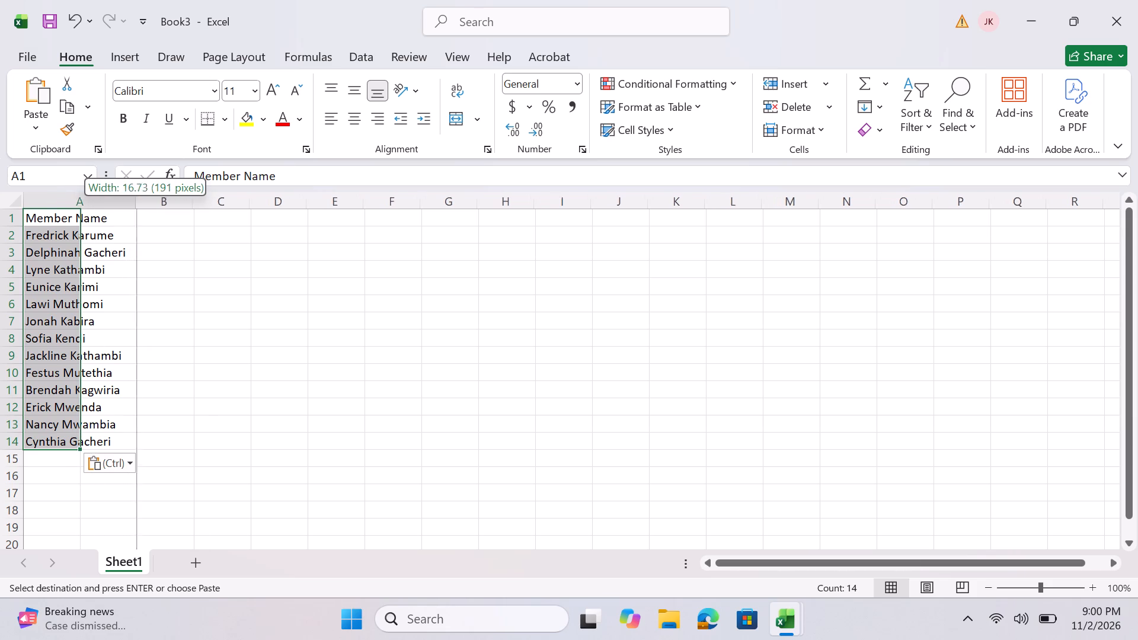
pyautogui.moveTo(145, 207); pyautogui.dragTo(143, 208)
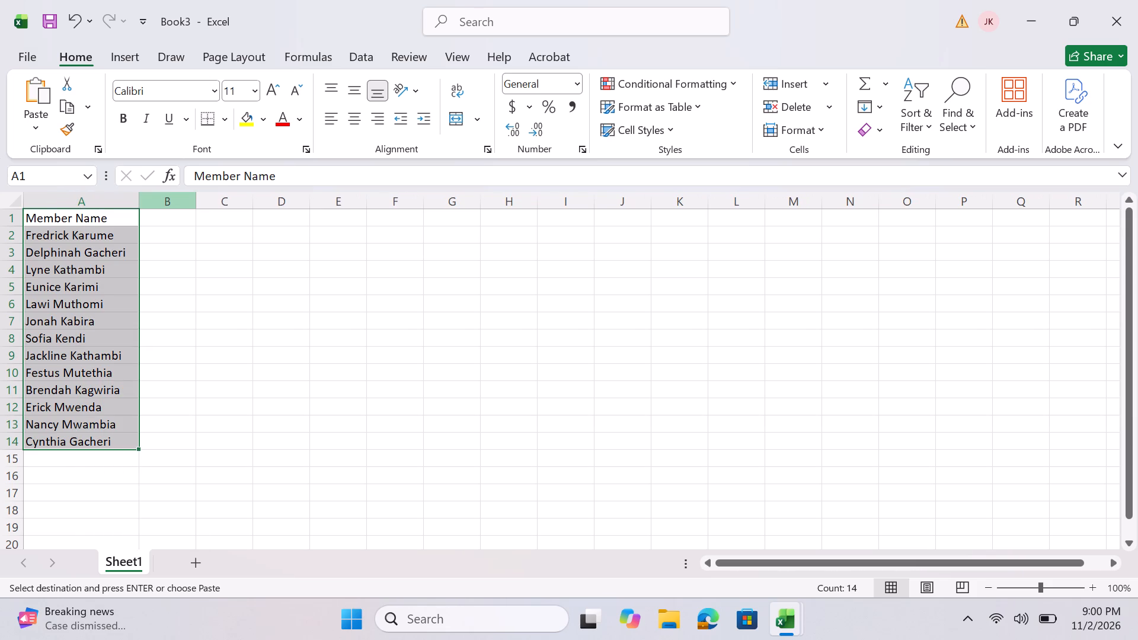
pyautogui.click(165, 249)
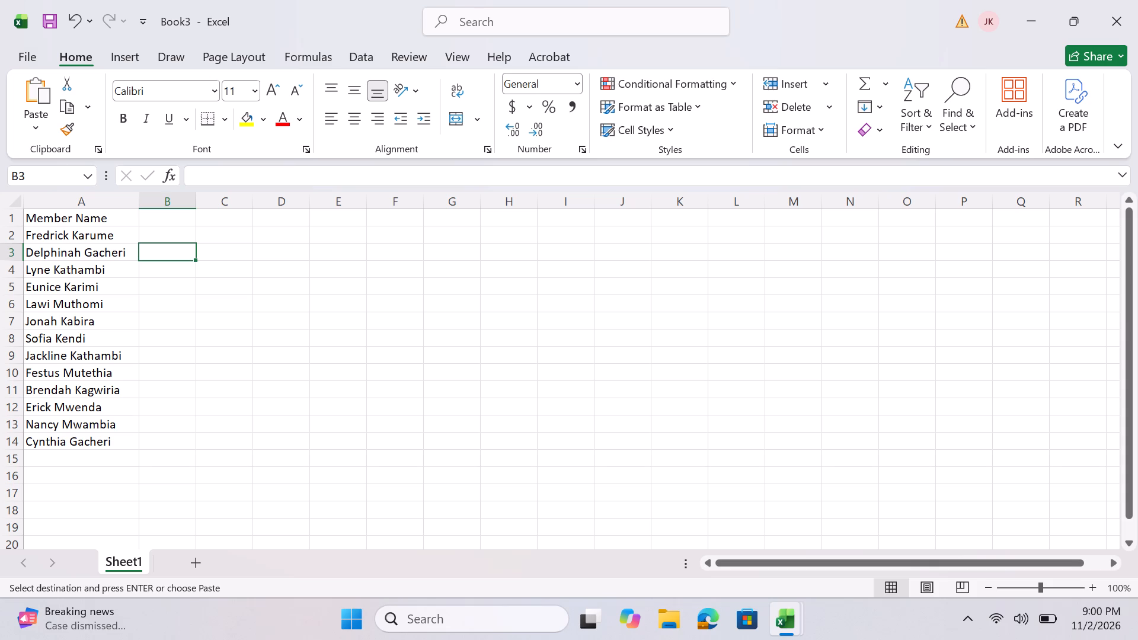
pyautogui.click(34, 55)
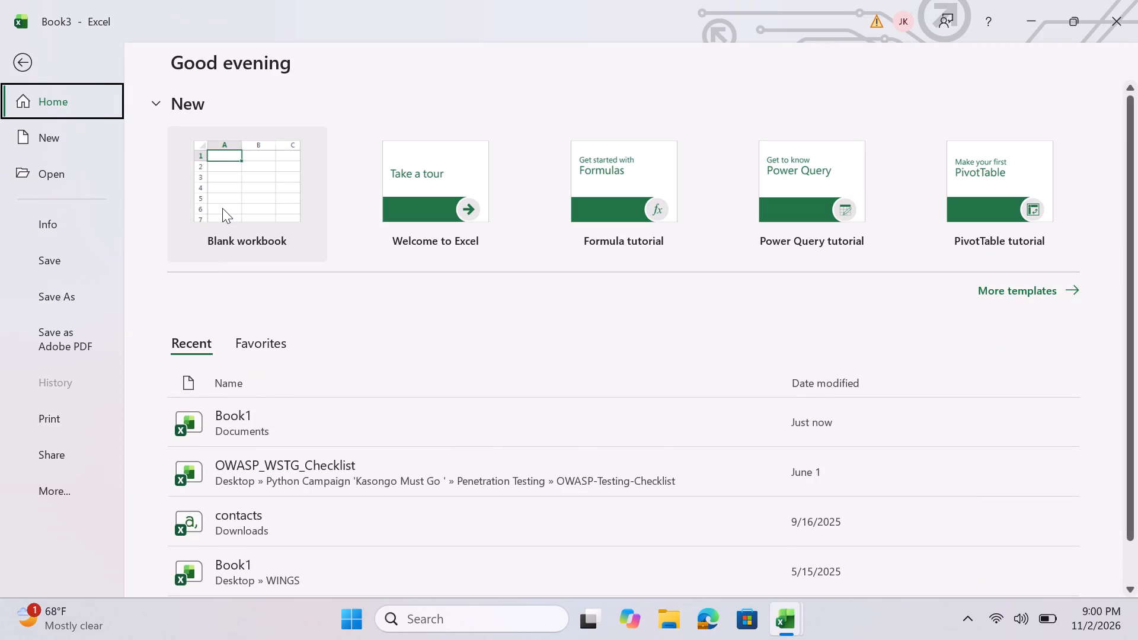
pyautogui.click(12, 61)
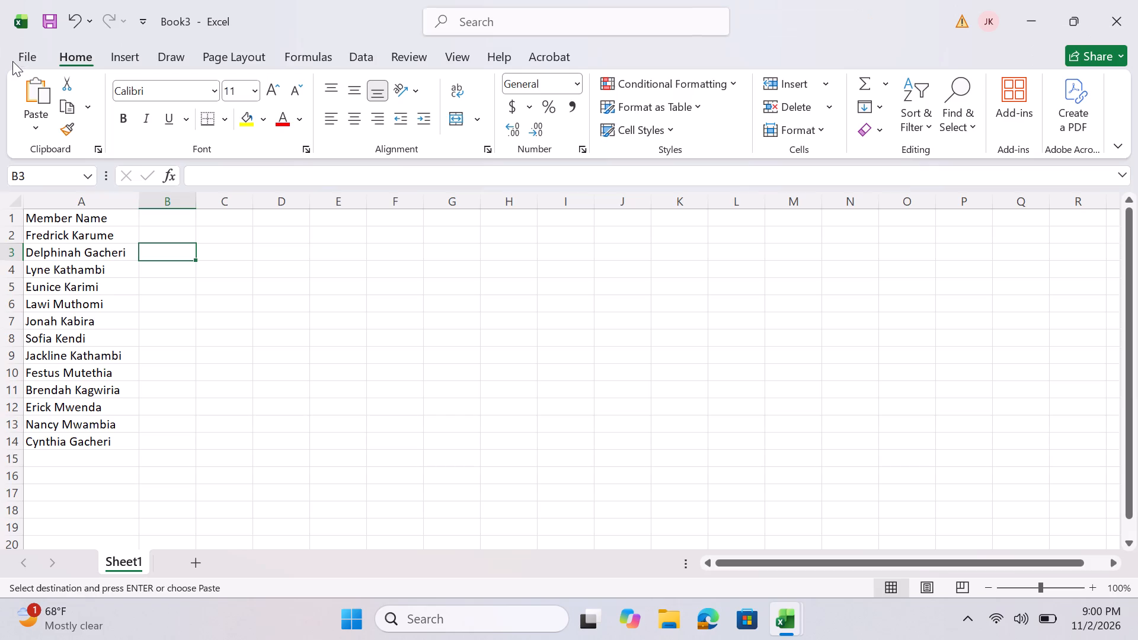
# Enter the month headers August, Sep, Oct, Nov and Dec in cells B1 to F1.
pyautogui.click(158, 220)
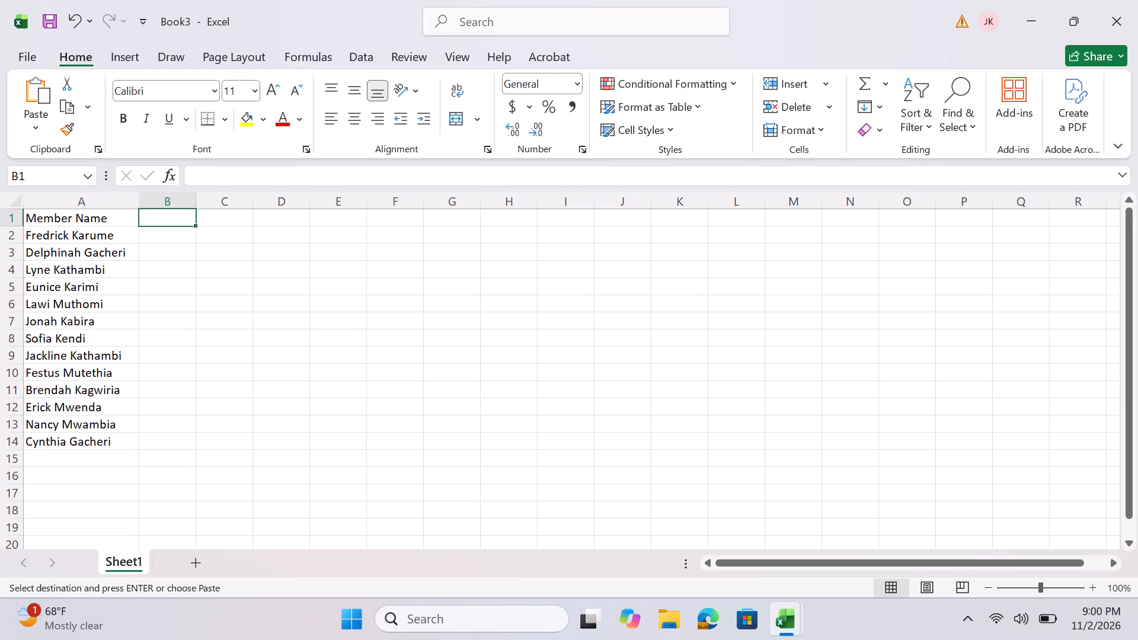
pyautogui.press('a')
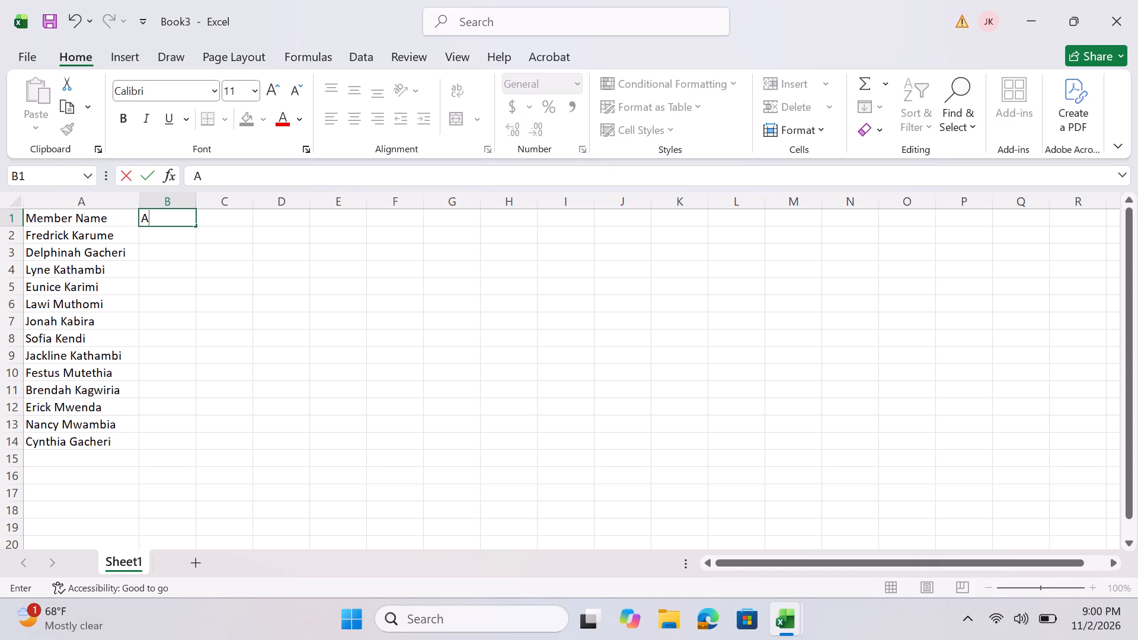
pyautogui.write('ugua')
pyautogui.press('BackSpace')
pyautogui.write('st')
pyautogui.click(218, 218)
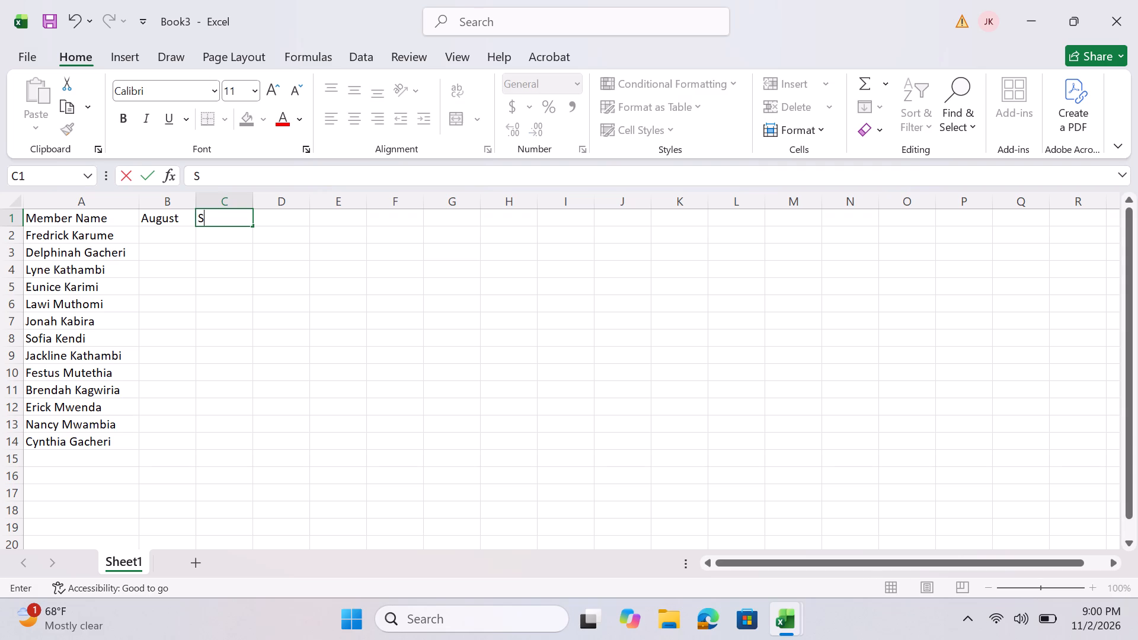
pyautogui.press('e')
pyautogui.write('pt')
pyautogui.press('BackSpace')
pyautogui.click(284, 216)
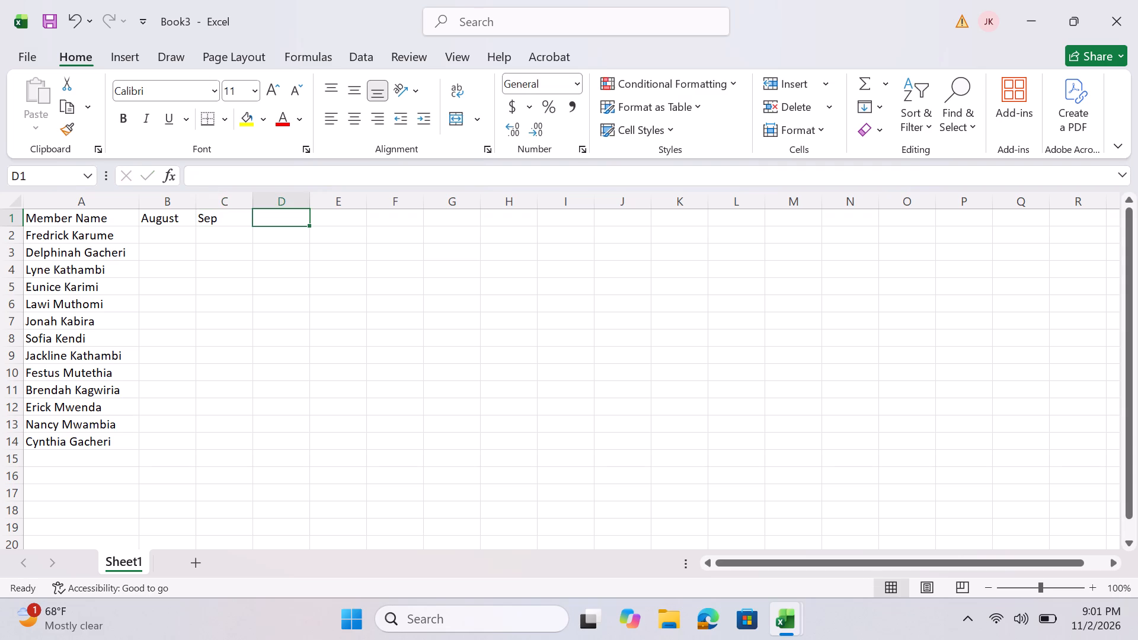
pyautogui.press('o')
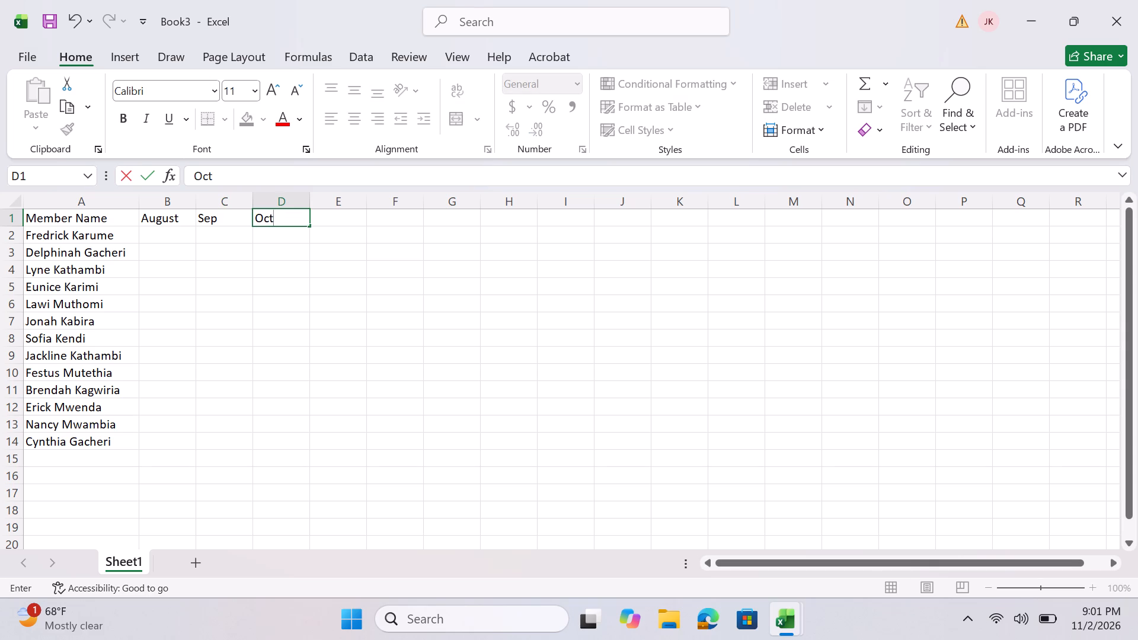
pyautogui.click(322, 218)
pyautogui.press('c')
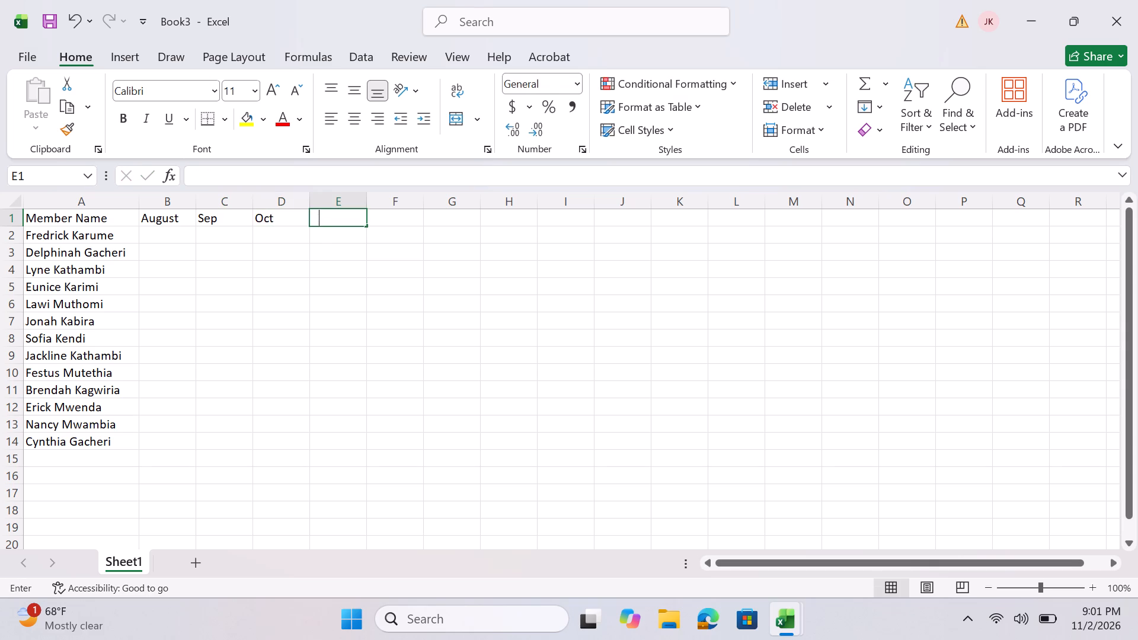
pyautogui.press('BackSpace')
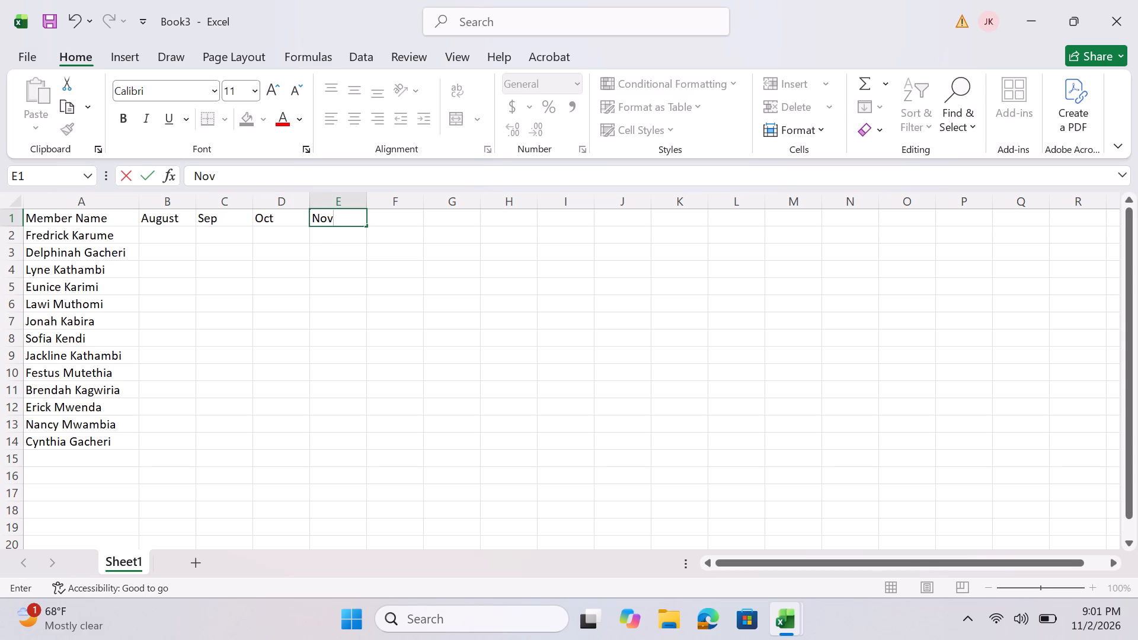
pyautogui.click(390, 226)
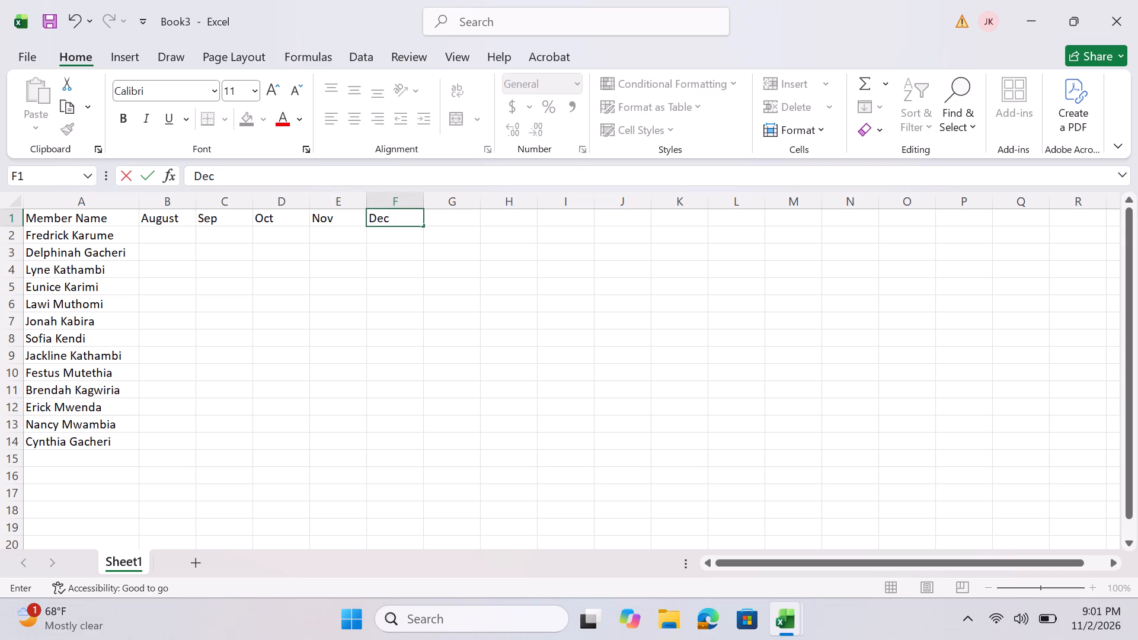
# Continue the month headers in row 1 with Jan, Feb and Mar in cells G1 to I1.
pyautogui.click(433, 219)
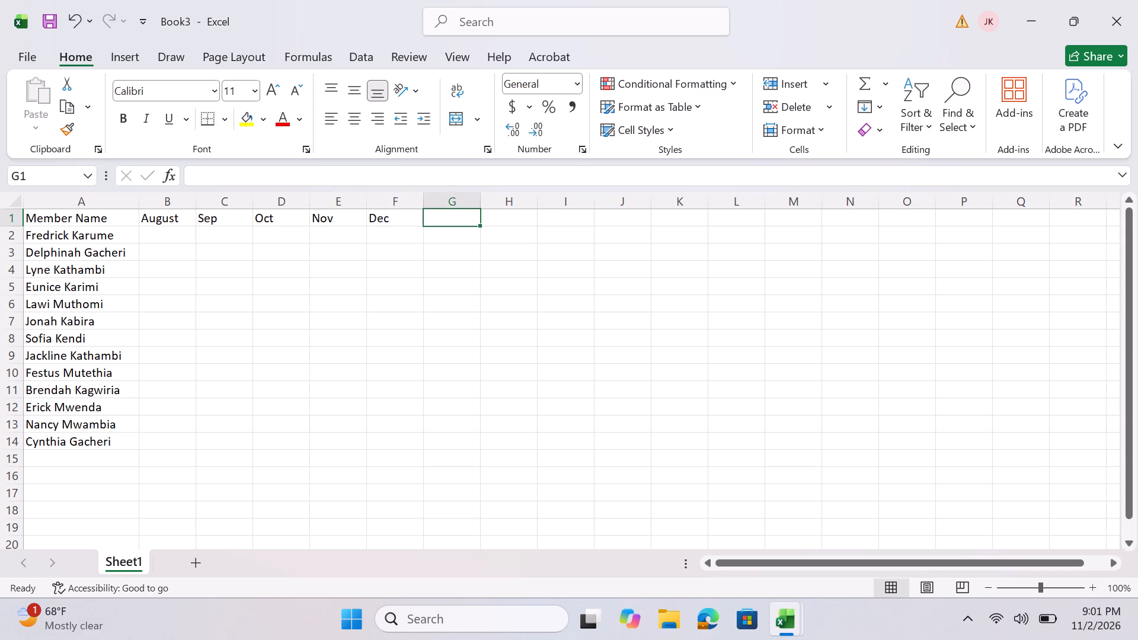
pyautogui.write('ab')
pyautogui.press('BackSpace')
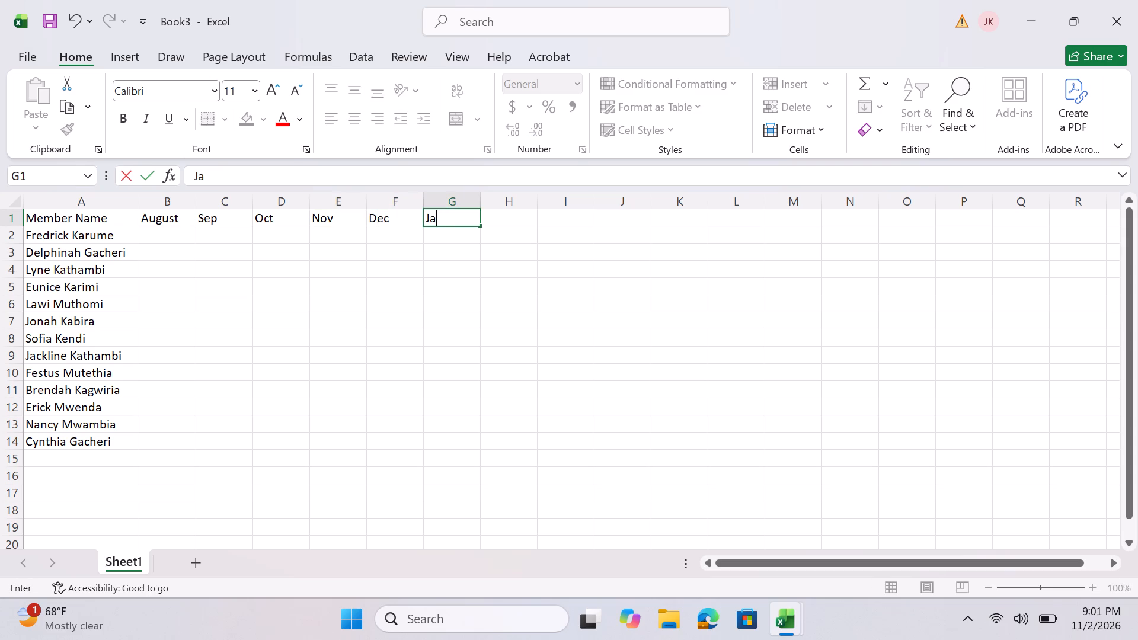
pyautogui.press('n')
pyautogui.click(518, 215)
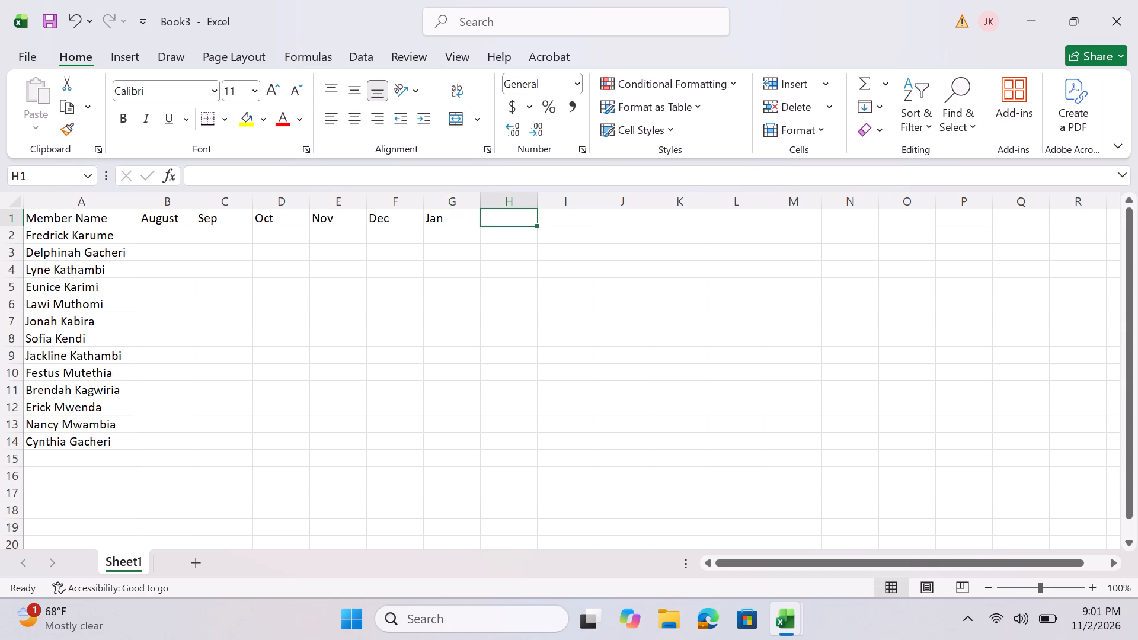
pyautogui.press('f')
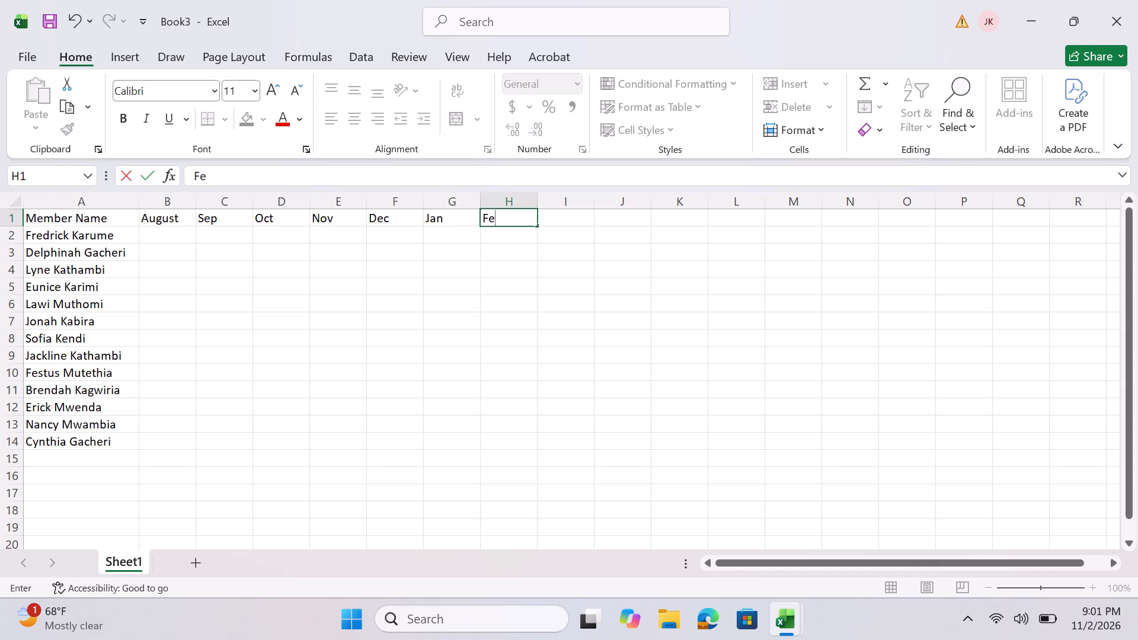
pyautogui.press('b')
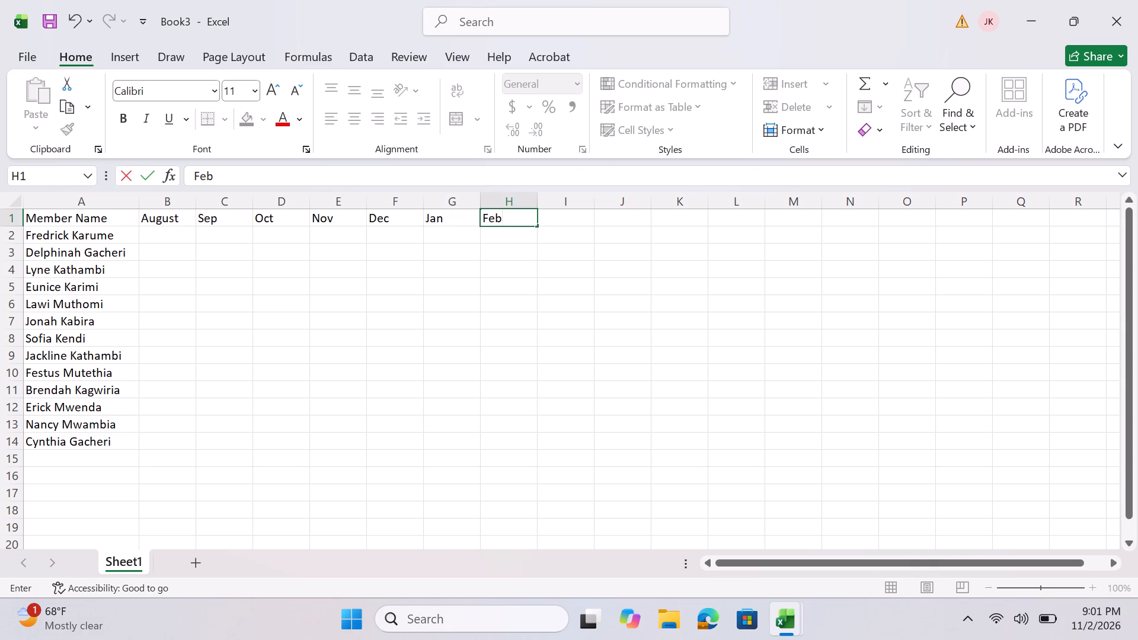
pyautogui.click(568, 210)
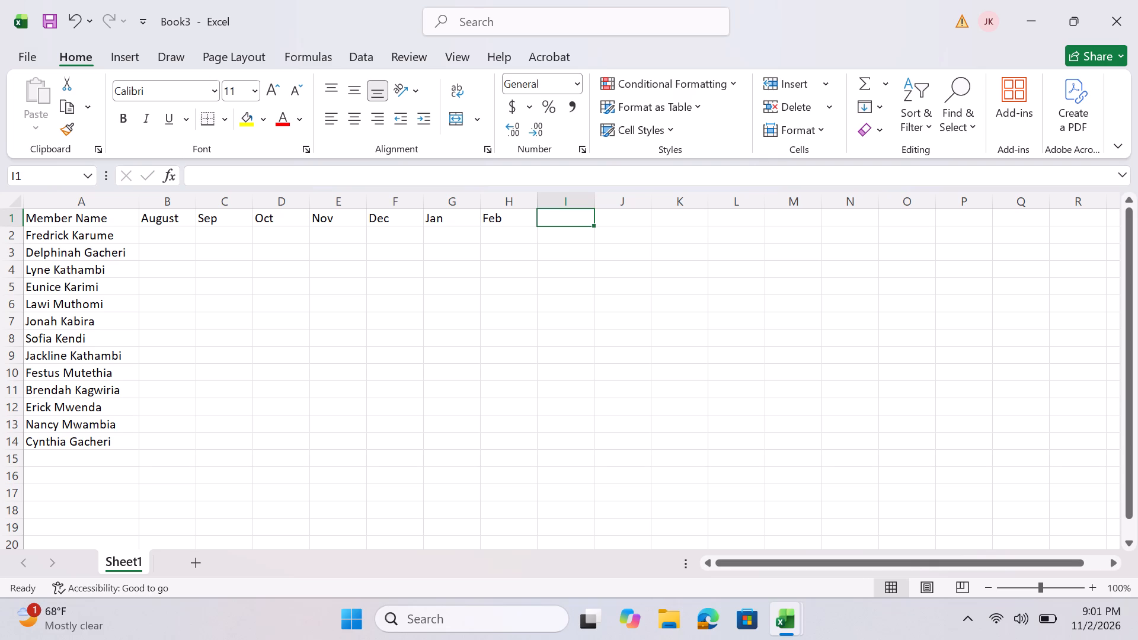
pyautogui.press('m')
pyautogui.press('a')
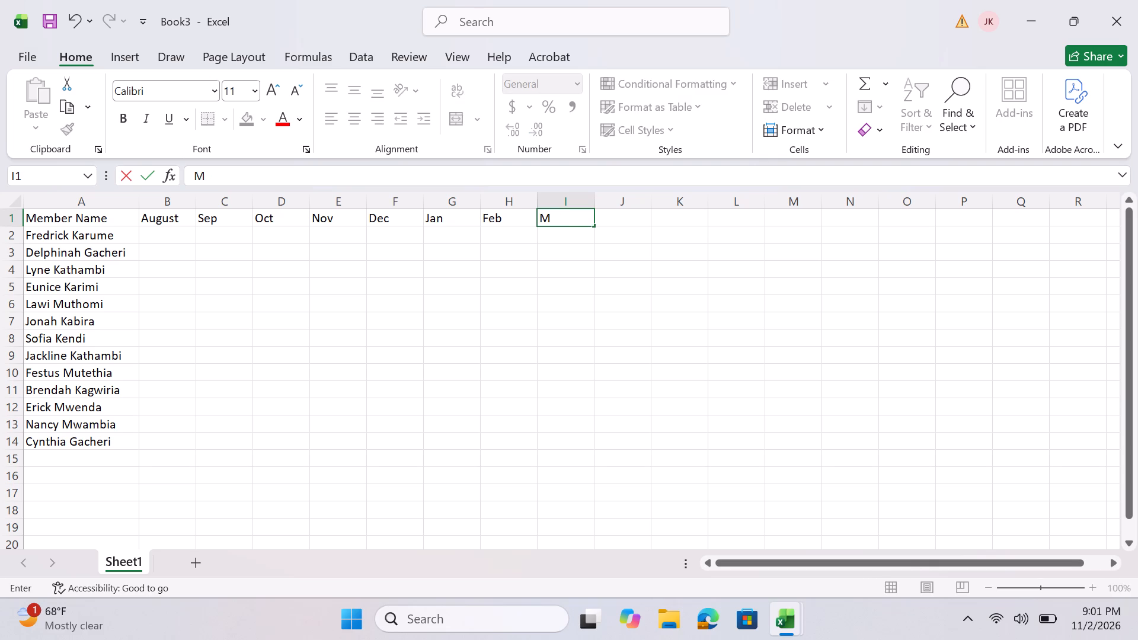
pyautogui.write('ar')
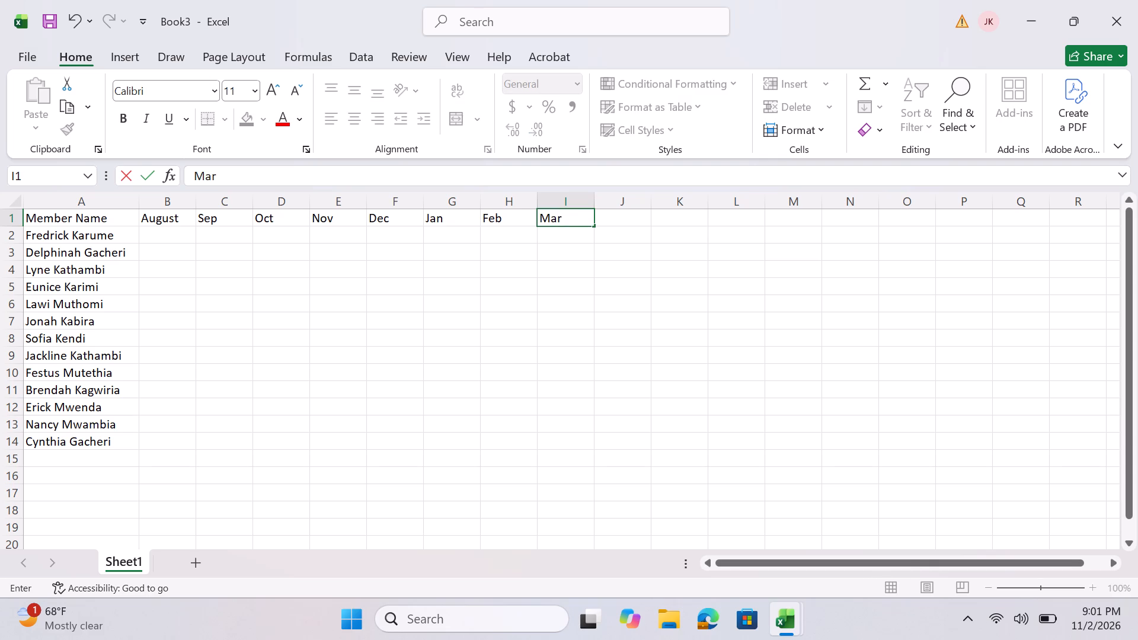
# Complete the month headers with Apr, May, June and July in cells J1 to M1.
pyautogui.click(615, 213)
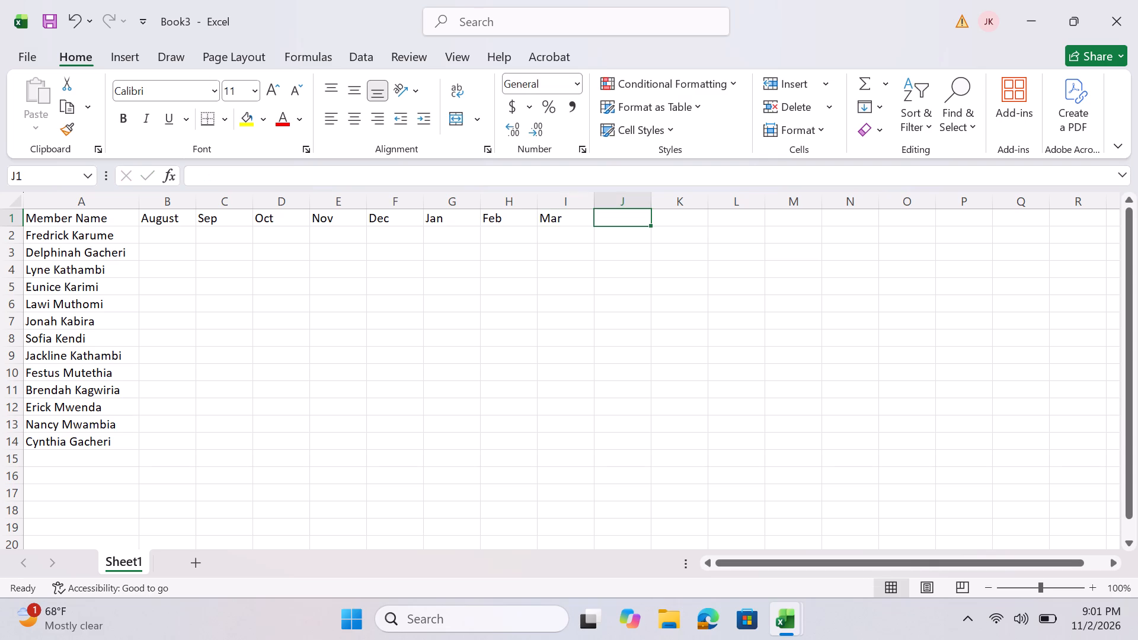
pyautogui.press('a')
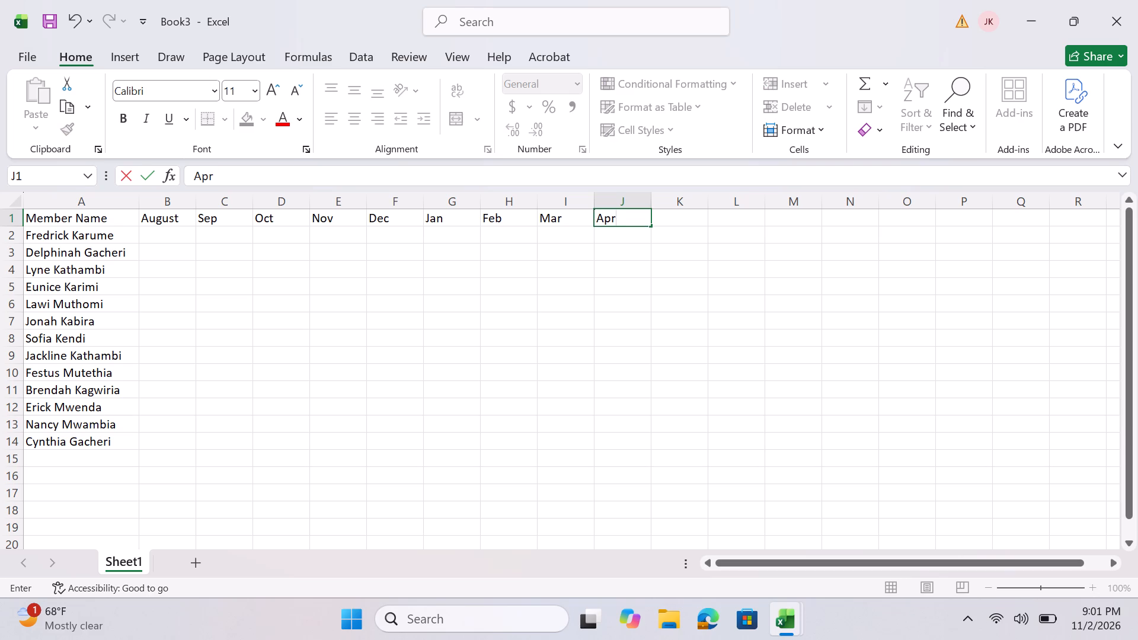
pyautogui.press('m')
pyautogui.write('ay')
pyautogui.click(737, 216)
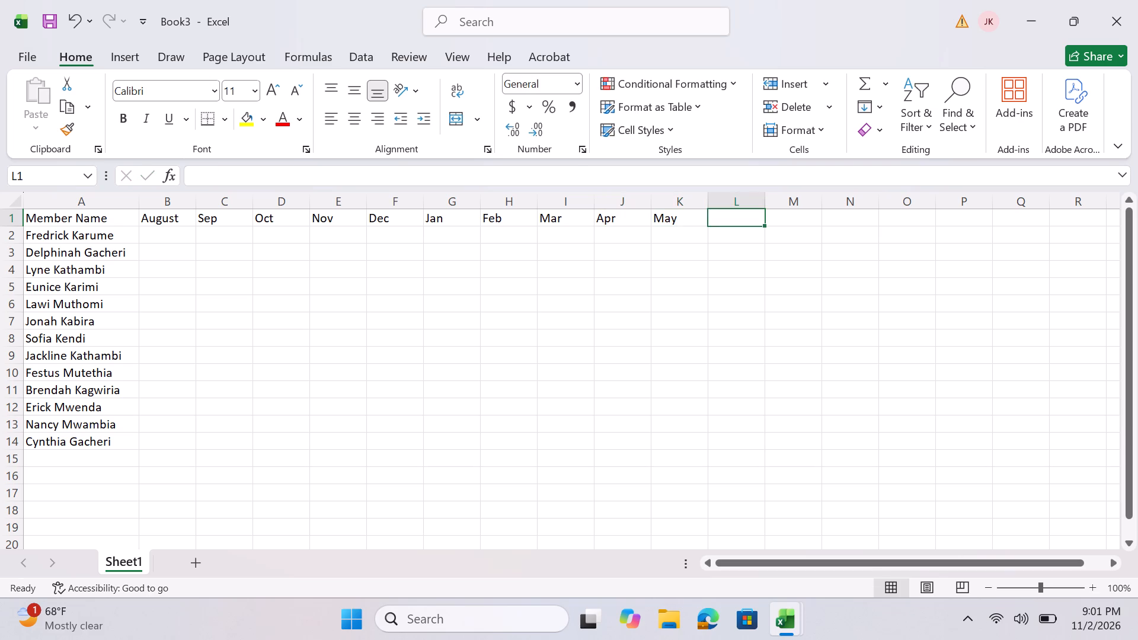
pyautogui.press('j')
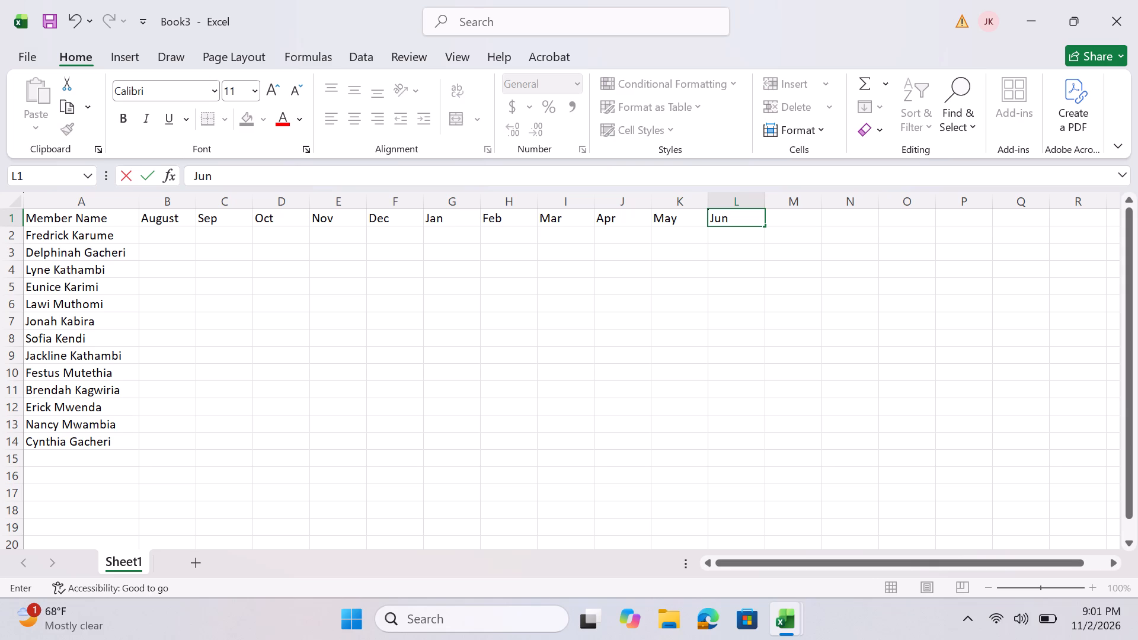
pyautogui.click(793, 217)
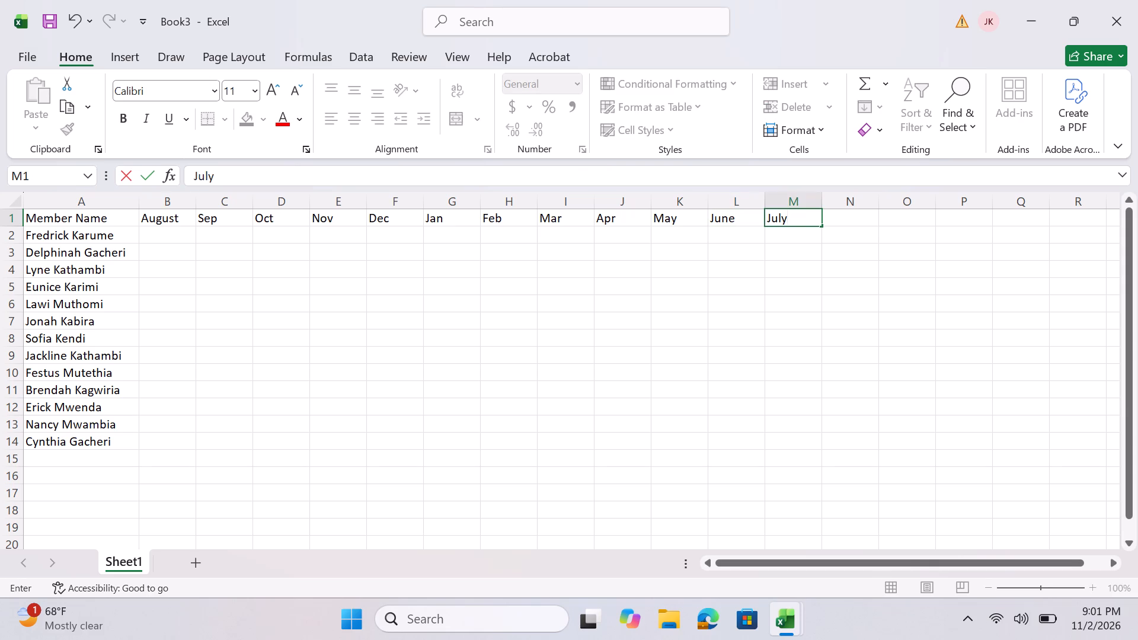
# Insert an entire blank column between the August and Sep columns.
pyautogui.click(215, 221)
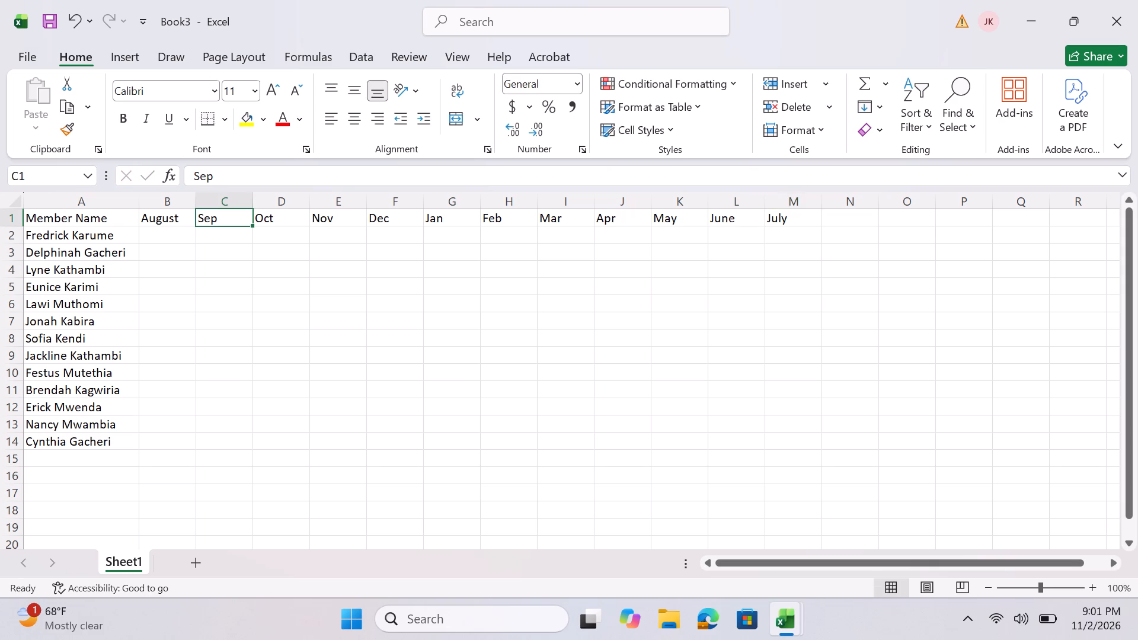
pyautogui.rightClick(215, 221)
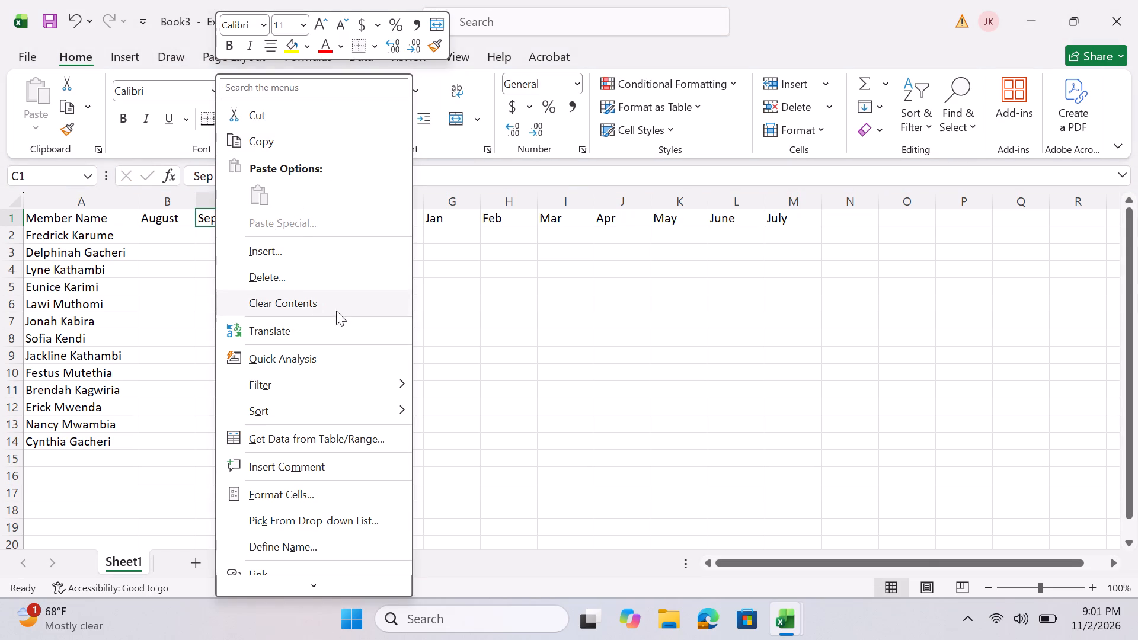
pyautogui.click(304, 242)
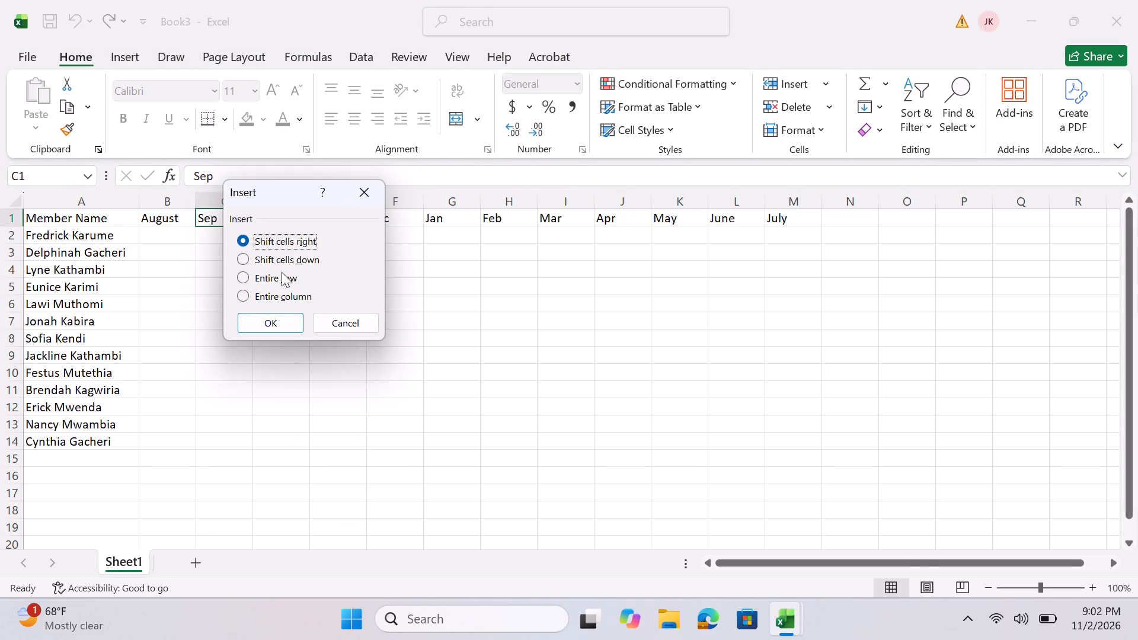
pyautogui.click(263, 296)
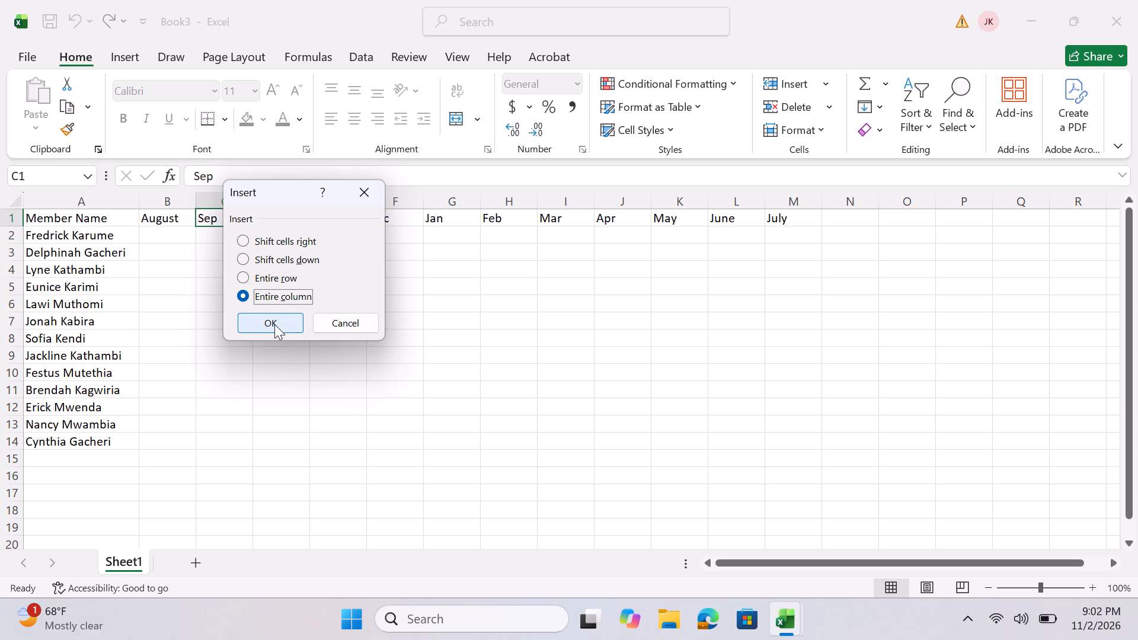
pyautogui.click(274, 324)
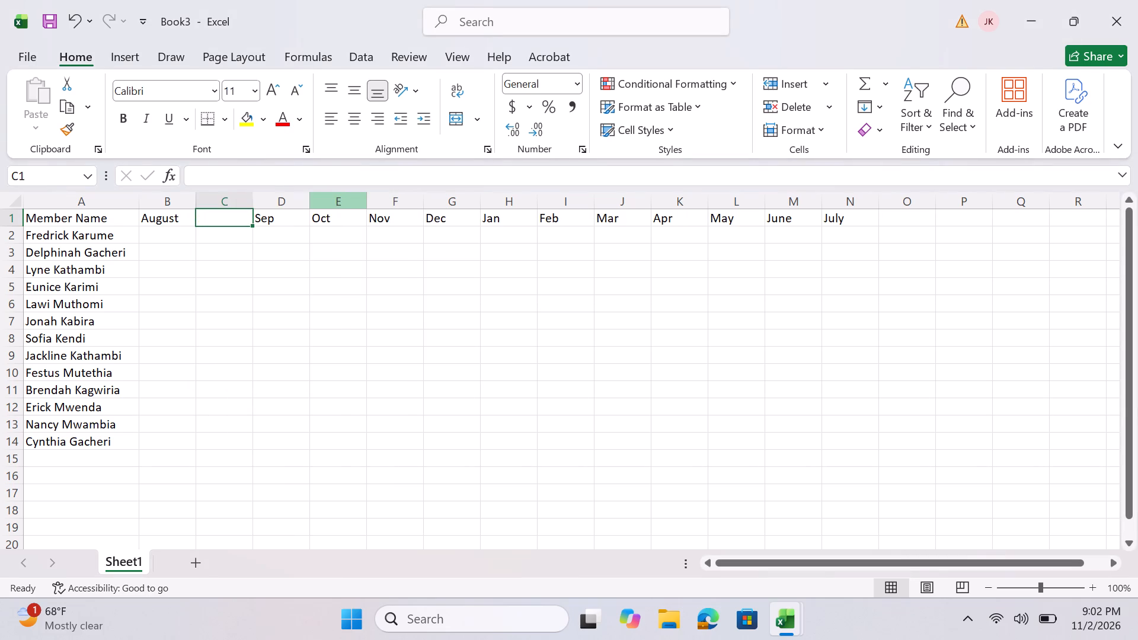
# Insert a blank cell in row 1 between the Sep and Oct headers, shifting the remaining cells right.
pyautogui.click(340, 225)
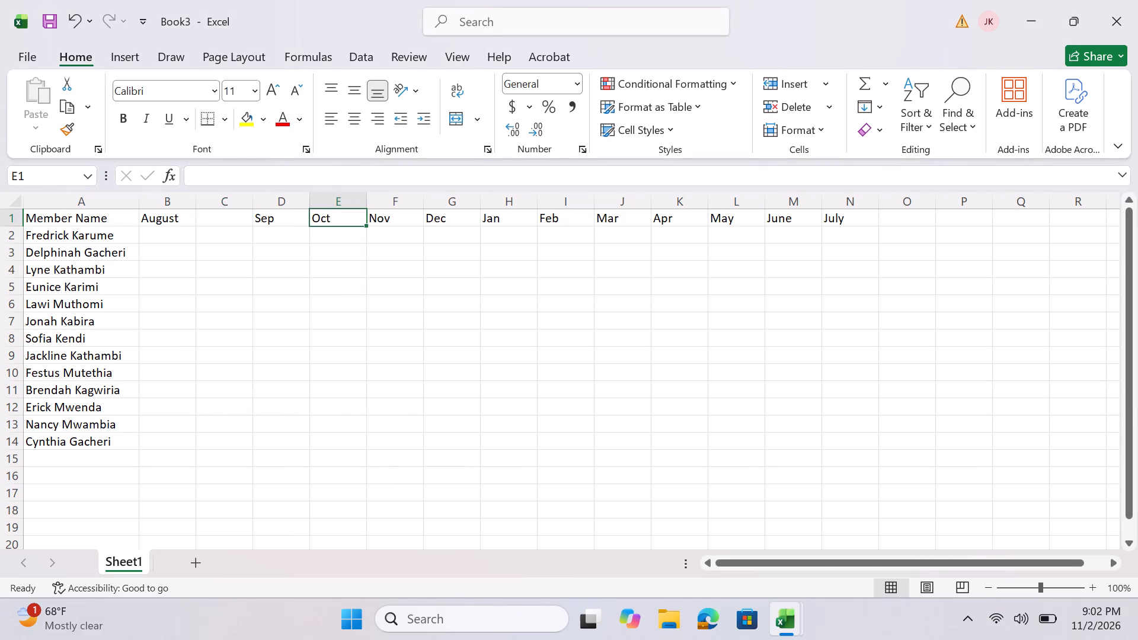
pyautogui.rightClick(344, 222)
pyautogui.click(402, 249)
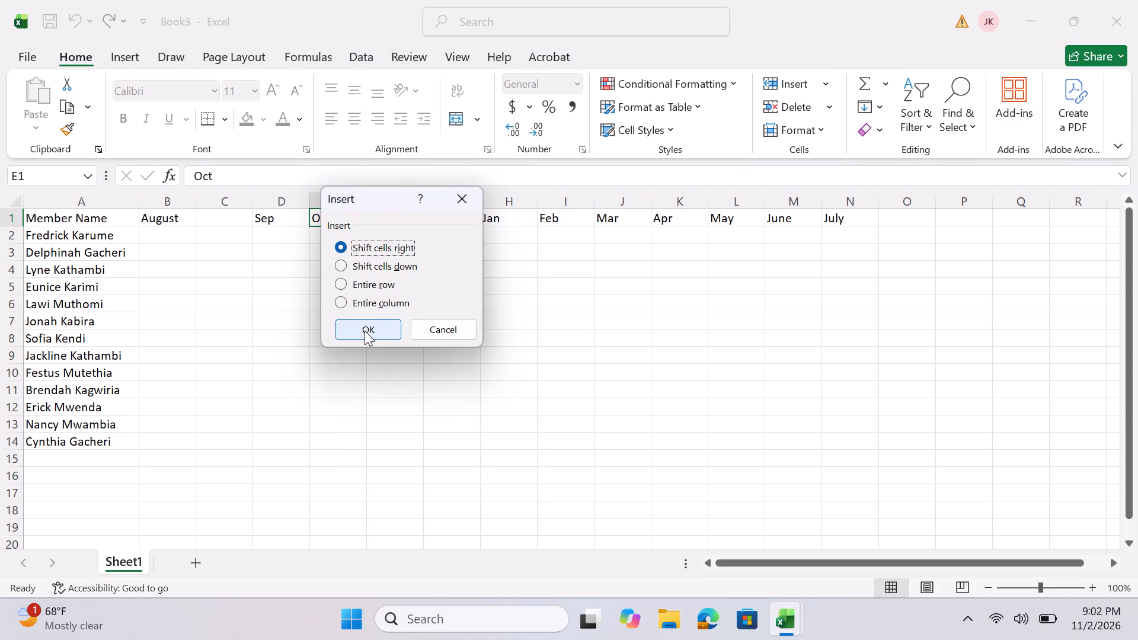
pyautogui.click(365, 331)
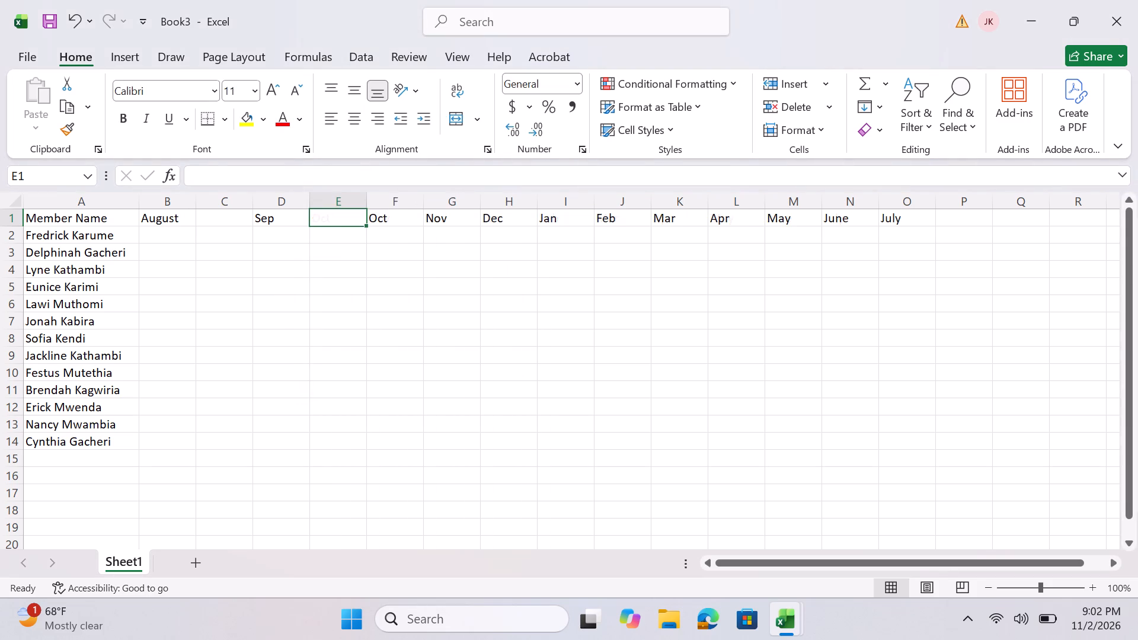
# Insert a blank cell in row 1 between the Oct and Nov headers, shifting the remaining cells right.
pyautogui.click(449, 218)
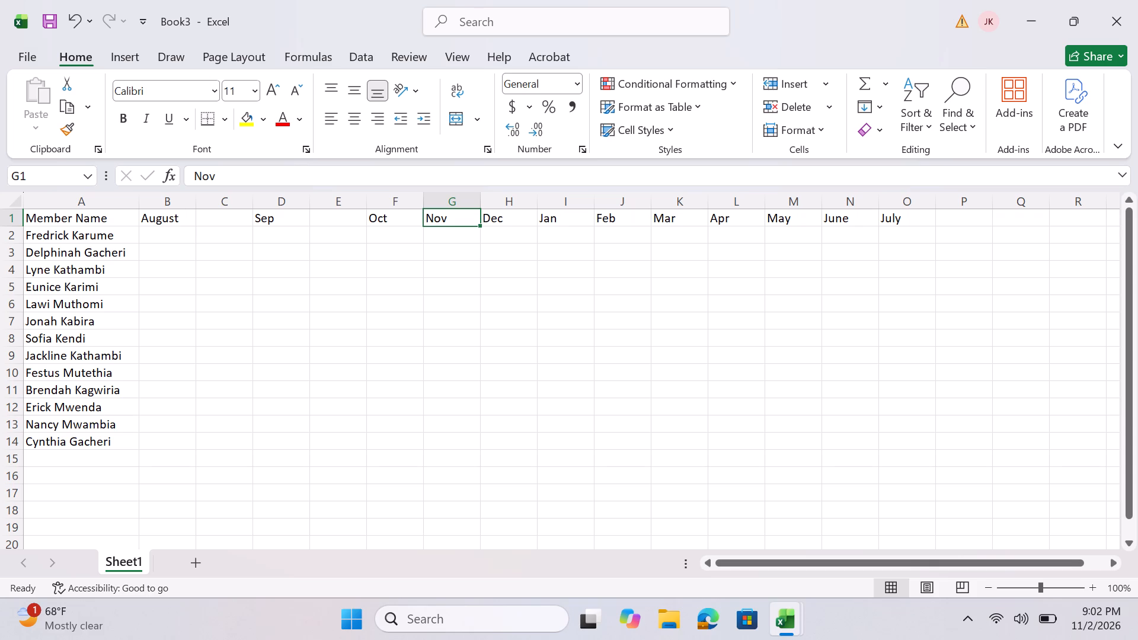
pyautogui.rightClick(462, 212)
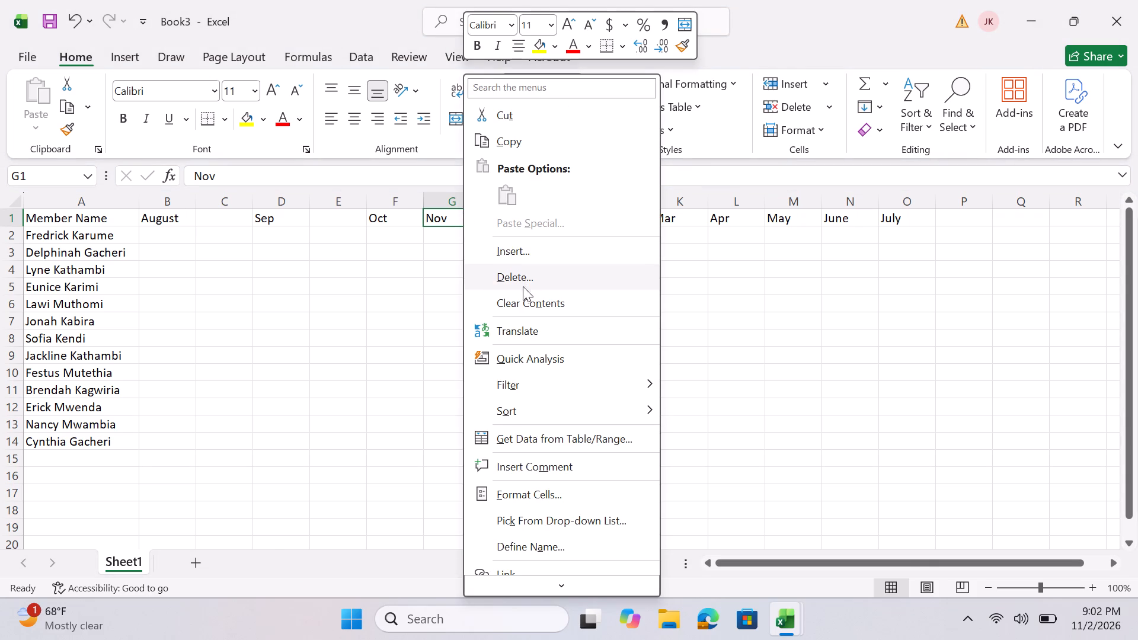
pyautogui.click(515, 254)
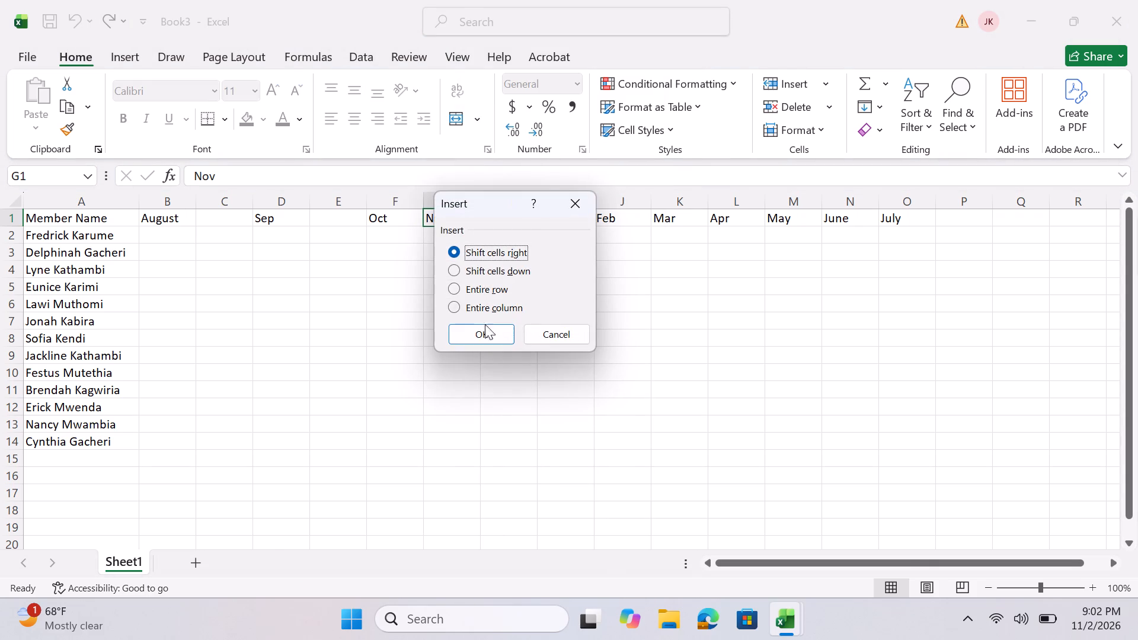
pyautogui.click(486, 335)
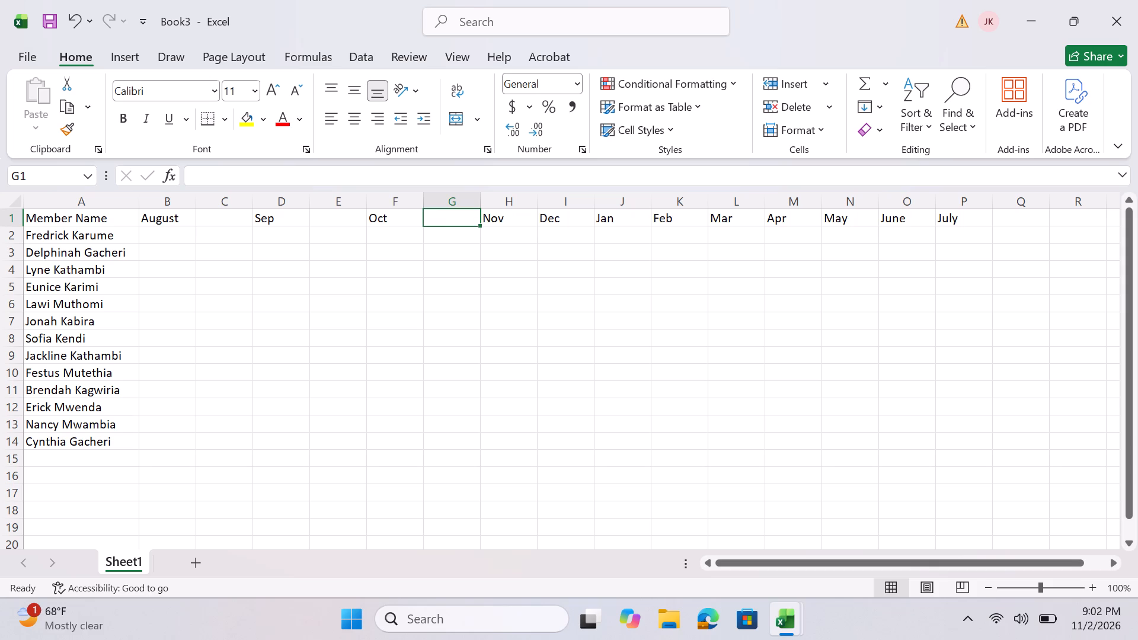
# Insert a blank cell in row 1 between the Nov and Dec headers, shifting the remaining cells right.
pyautogui.click(553, 225)
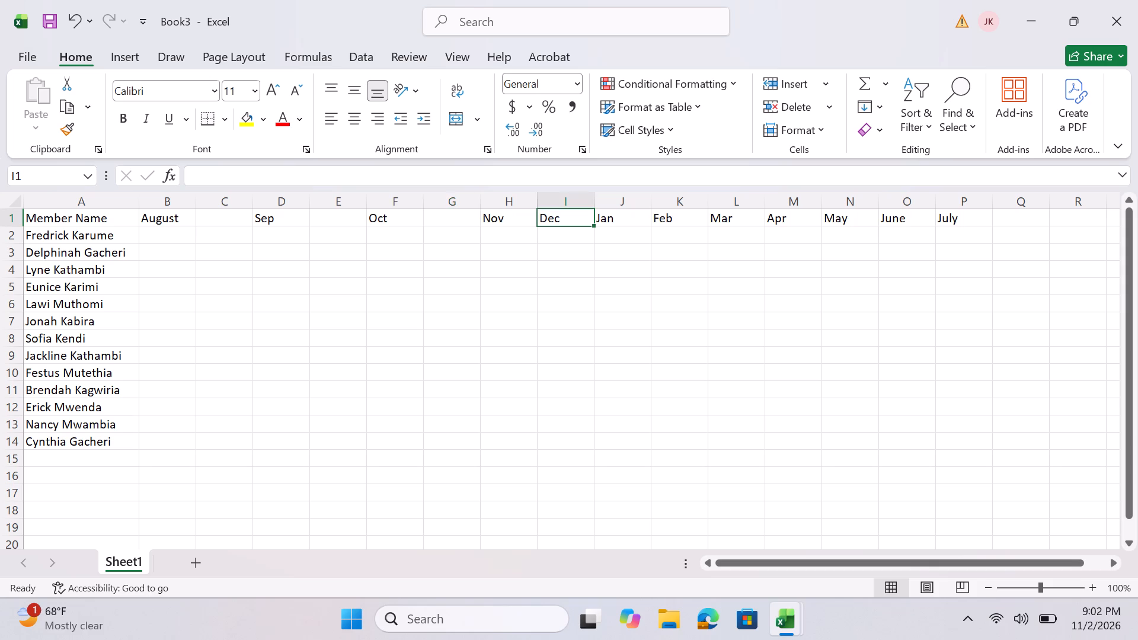
pyautogui.click(553, 225)
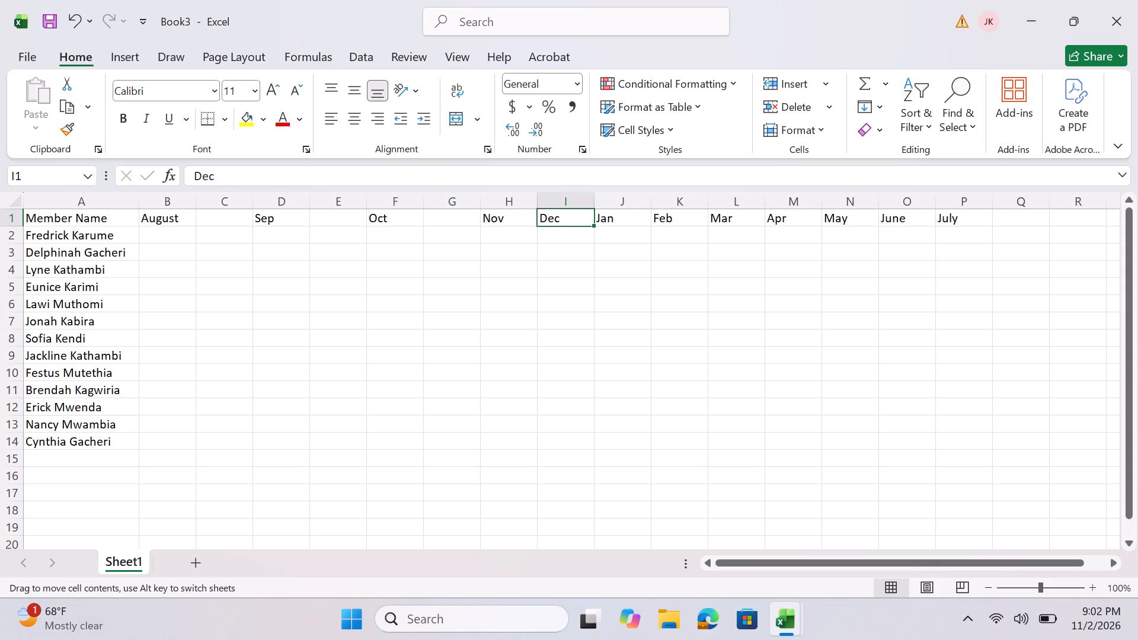
pyautogui.rightClick(569, 219)
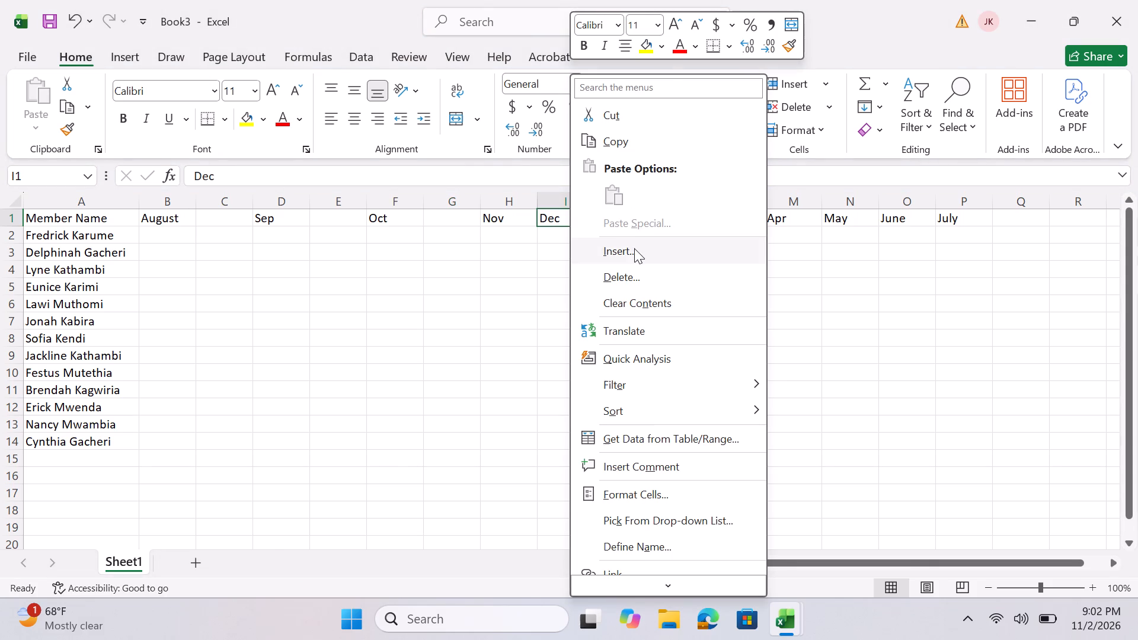
pyautogui.click(634, 248)
pyautogui.click(588, 324)
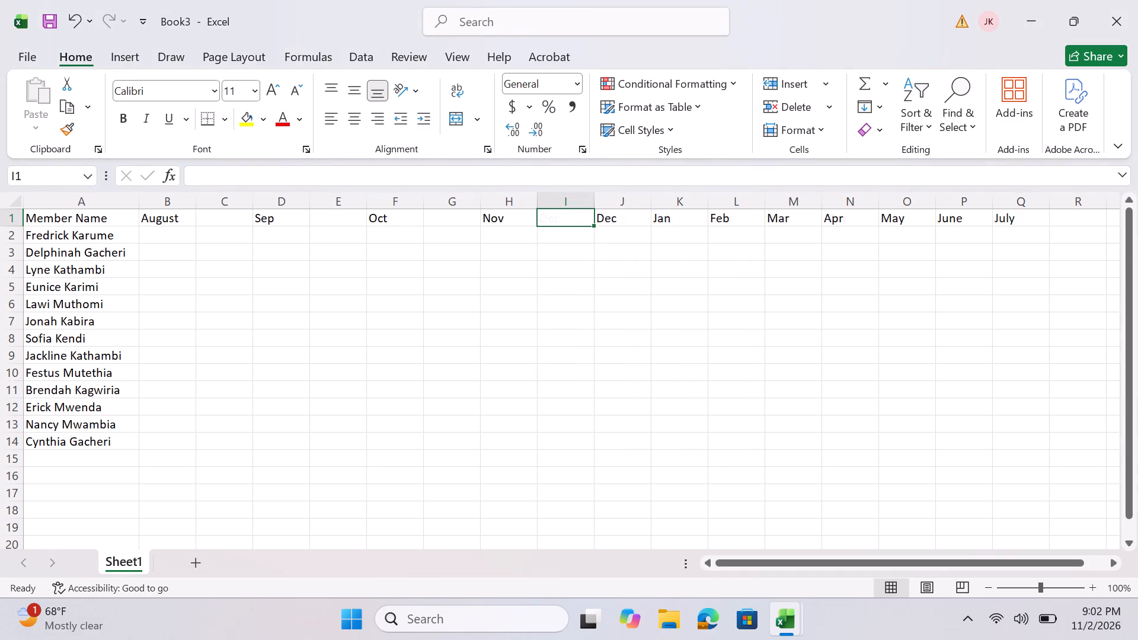
# Insert a second blank cell directly before the Dec header in row 1, shifting the remaining cells right.
pyautogui.click(632, 222)
pyautogui.rightClick(632, 222)
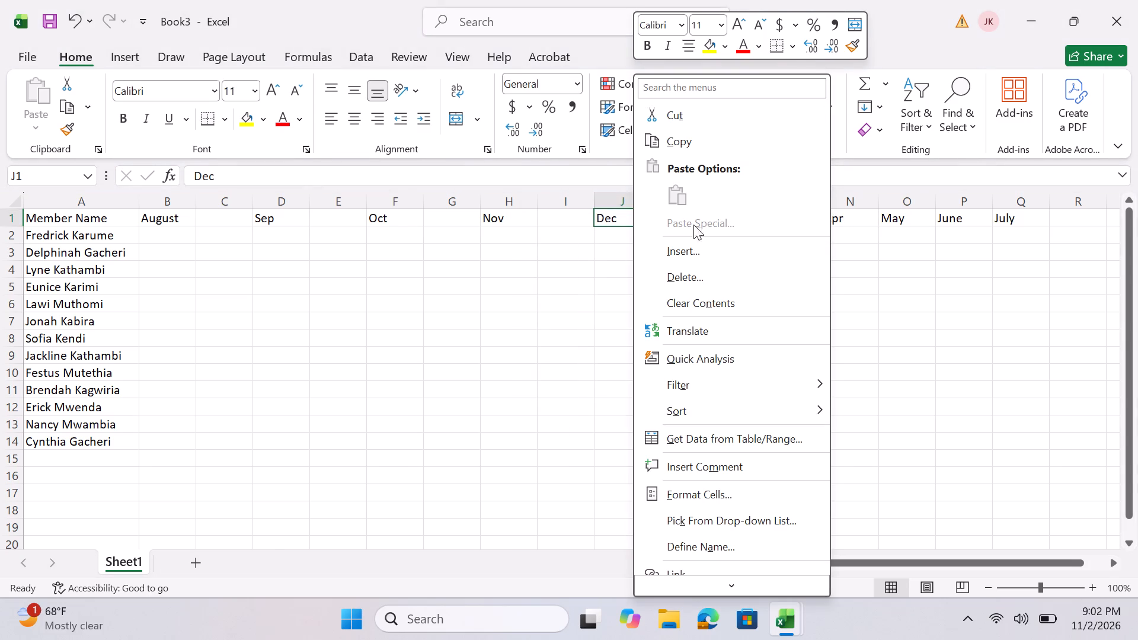
pyautogui.click(705, 248)
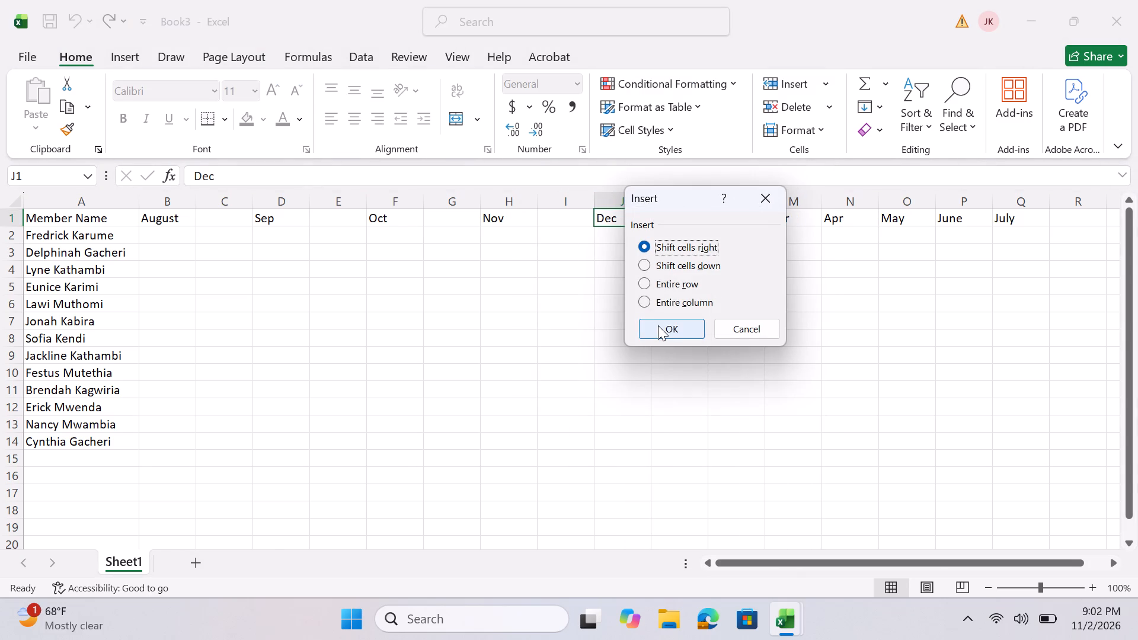
pyautogui.click(658, 325)
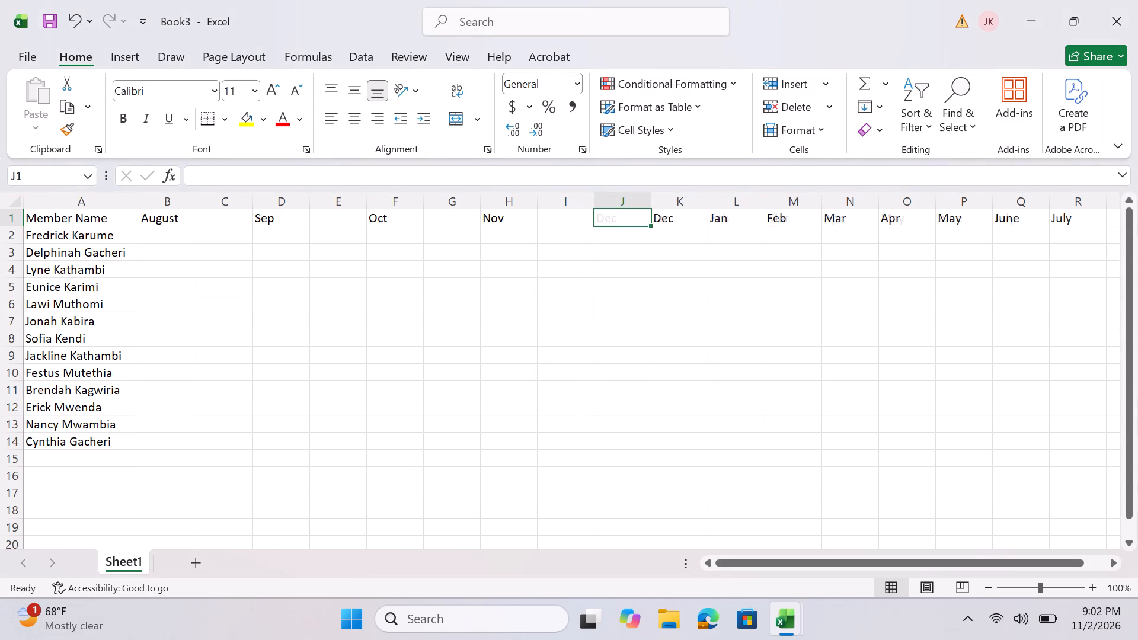
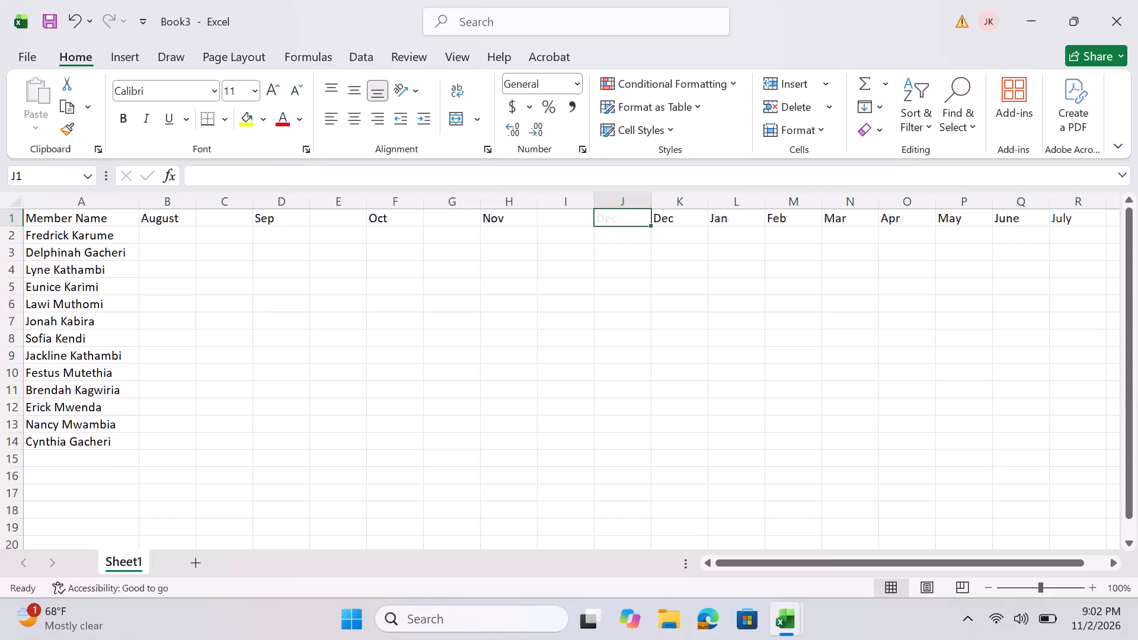
# Undo the insertion of the second blank cell before the Dec header.
pyautogui.hotkey('ctrl', 'z')
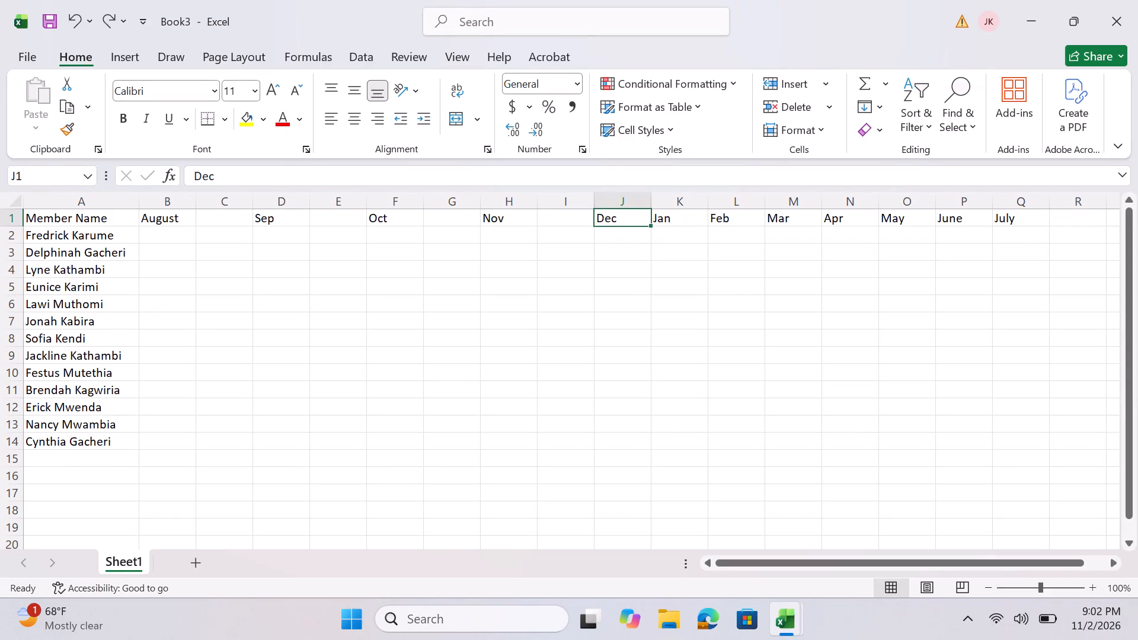
# Insert a blank cell in row 1 between the Dec and Jan headers, shifting the remaining cells right.
pyautogui.click(655, 220)
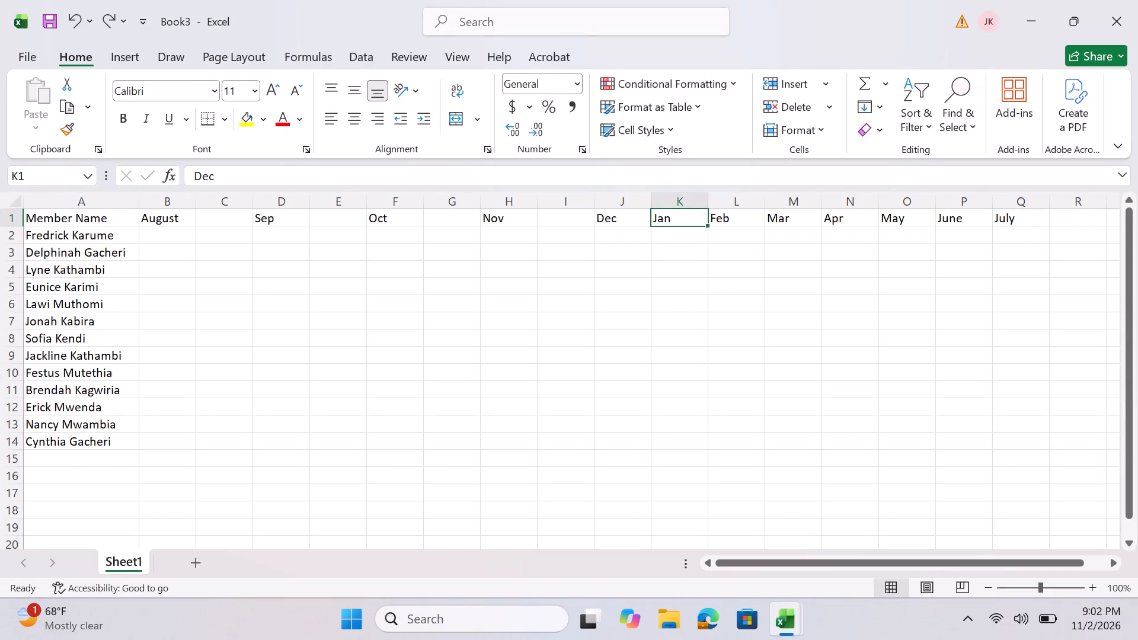
pyautogui.rightClick(674, 220)
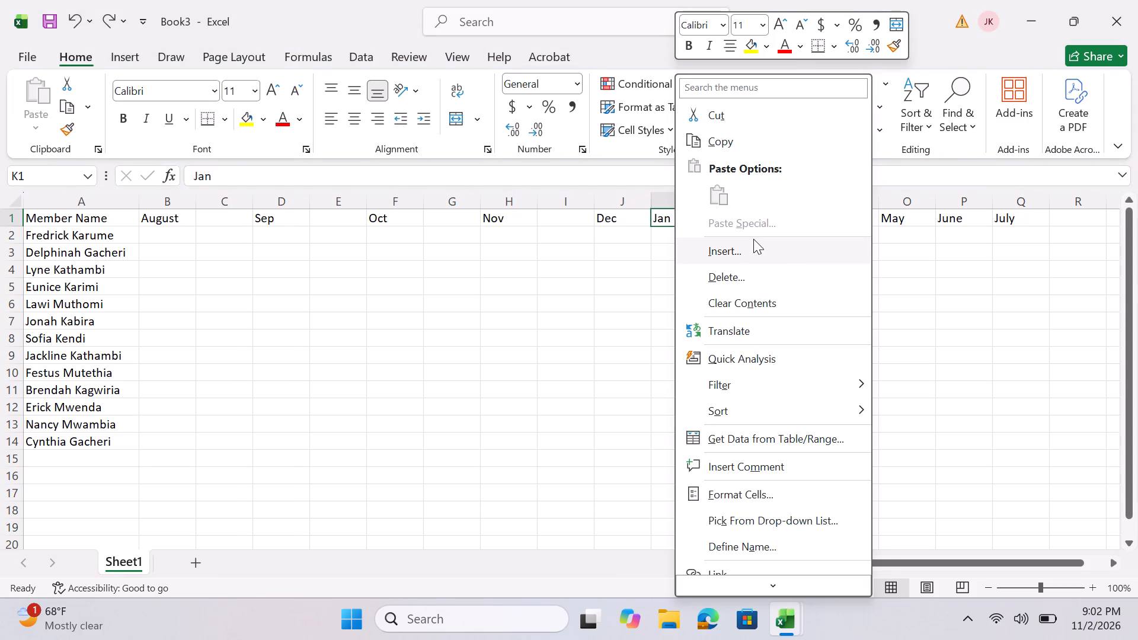
pyautogui.click(753, 239)
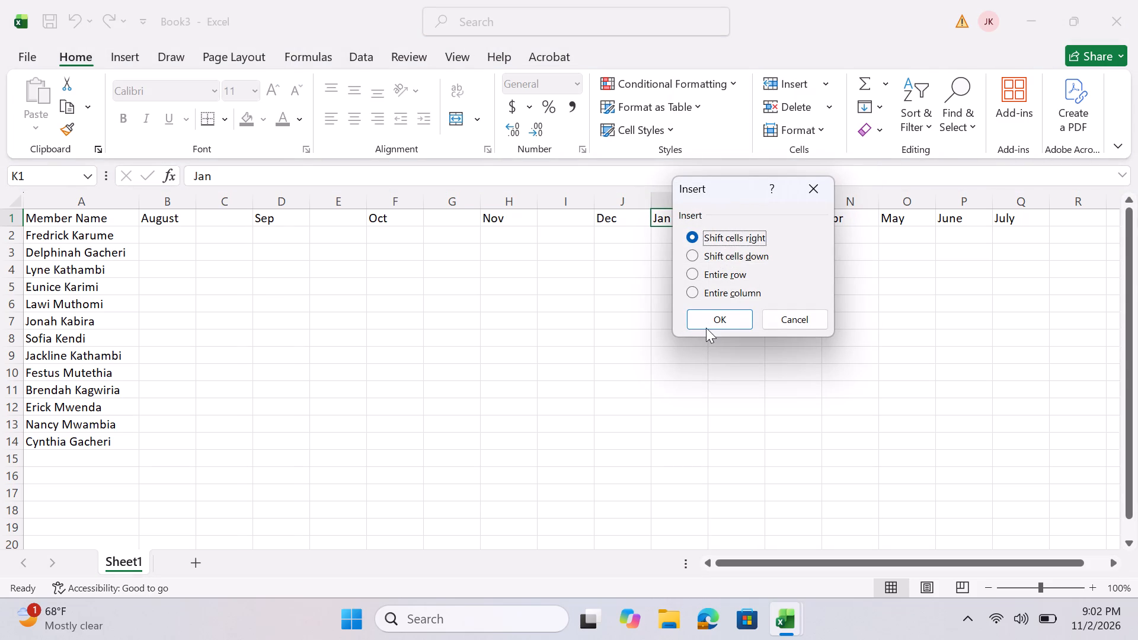
pyautogui.click(706, 328)
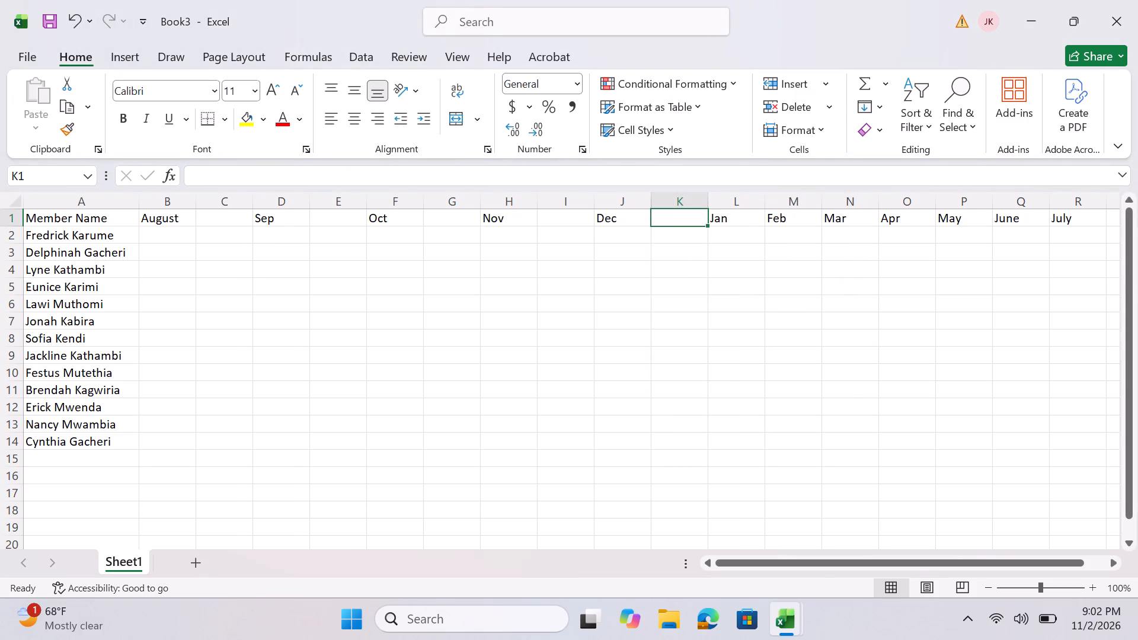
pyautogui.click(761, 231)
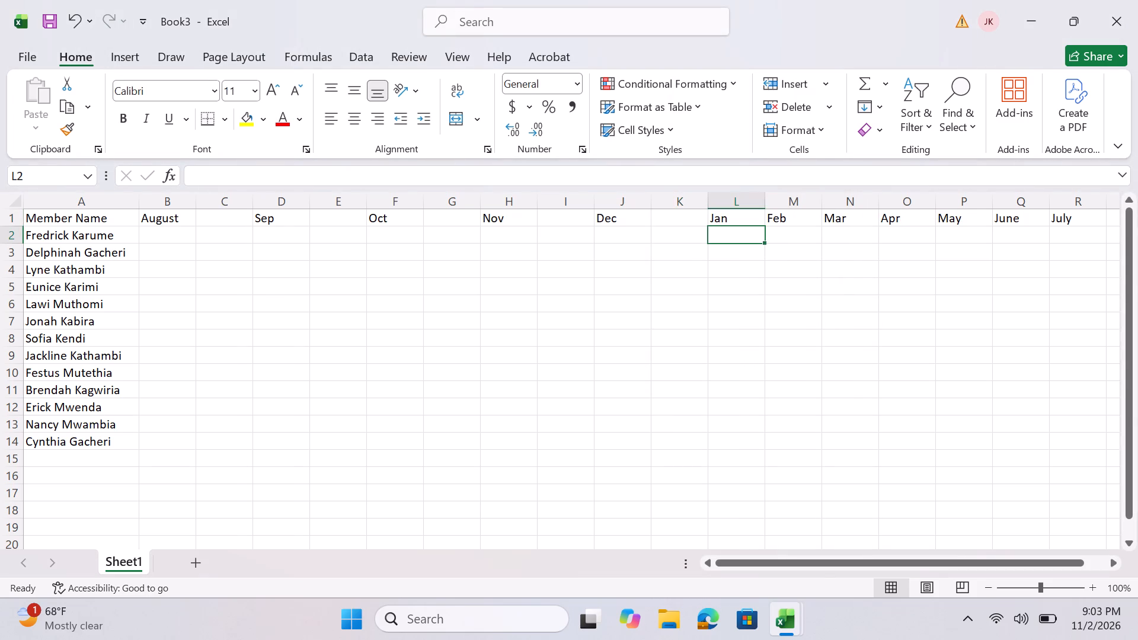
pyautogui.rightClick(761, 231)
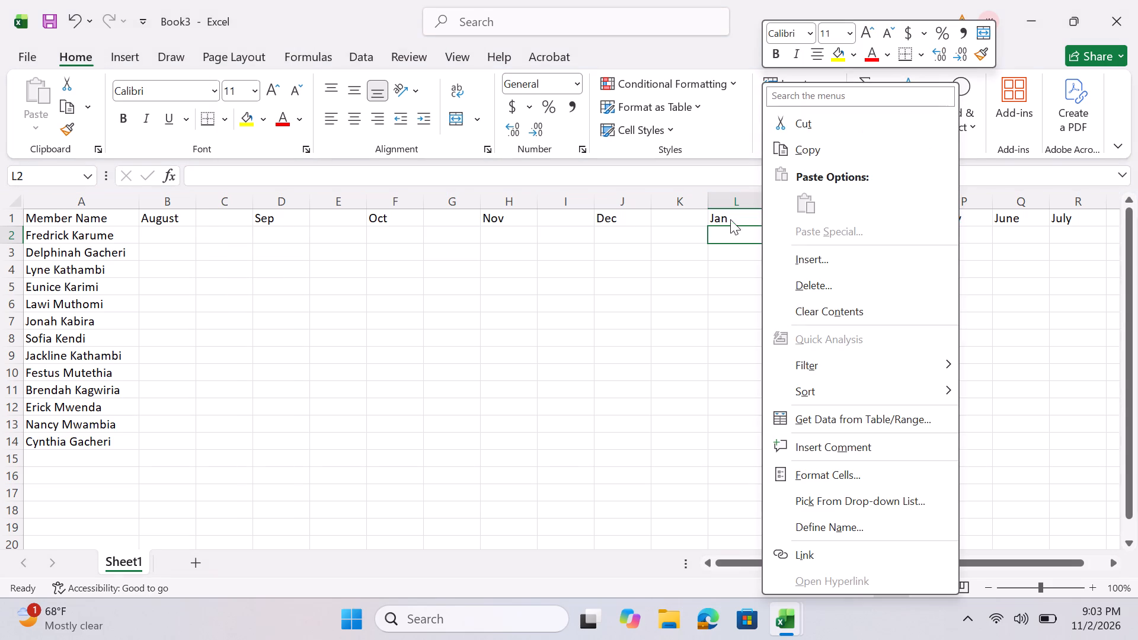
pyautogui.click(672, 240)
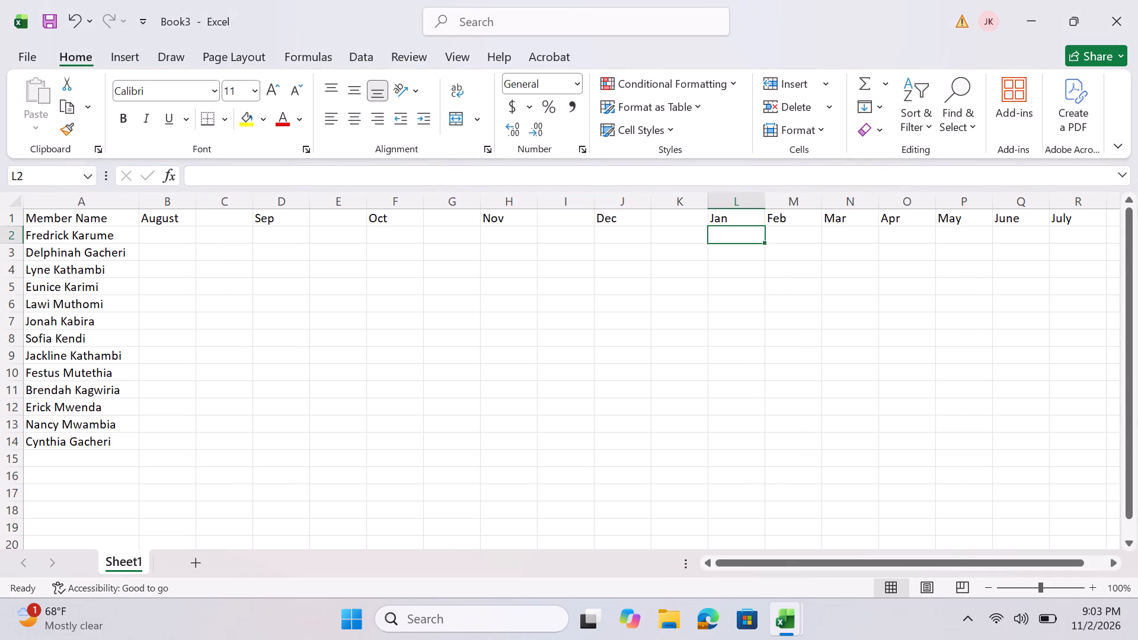
# Insert a blank cell in row 1 between the Jan and Feb headers, shifting the remaining cells right.
pyautogui.click(800, 215)
pyautogui.rightClick(800, 215)
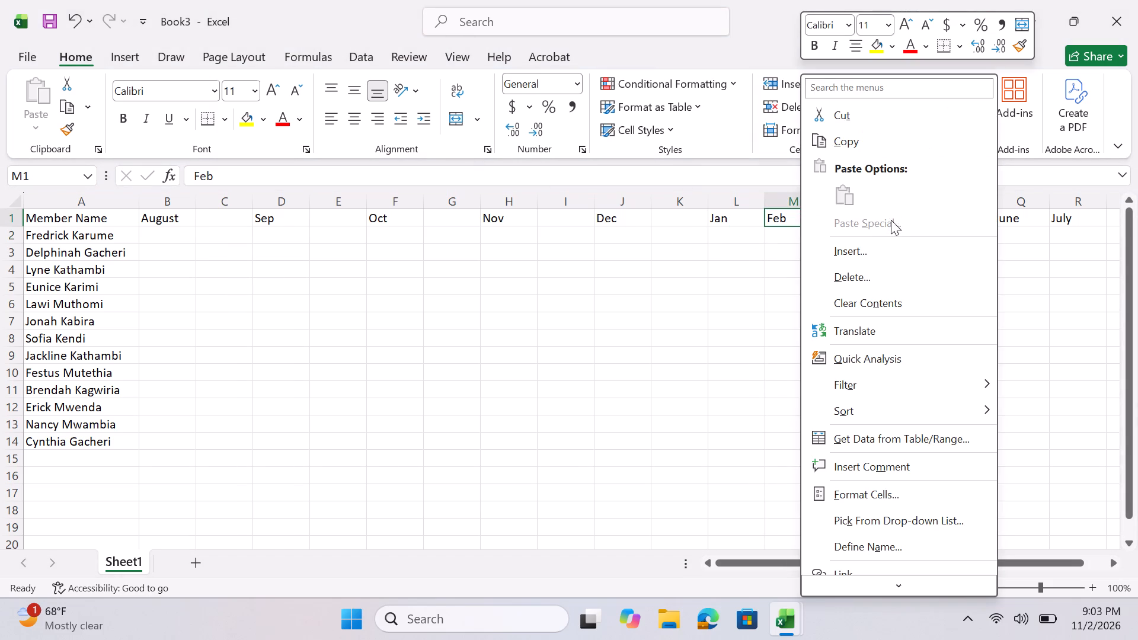
pyautogui.click(867, 244)
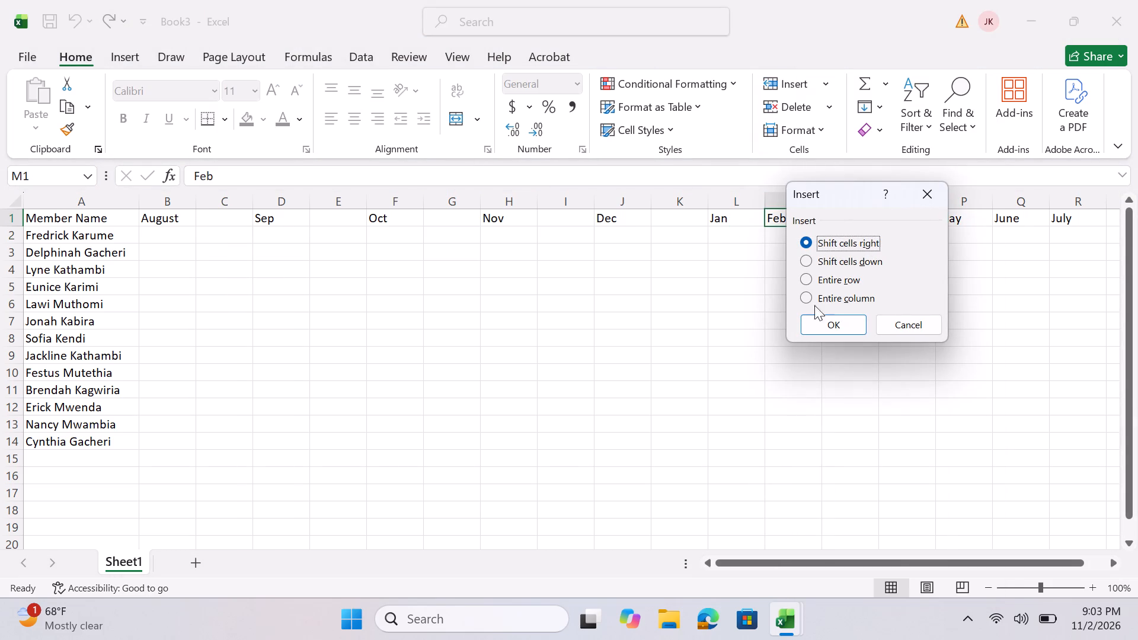
pyautogui.click(810, 322)
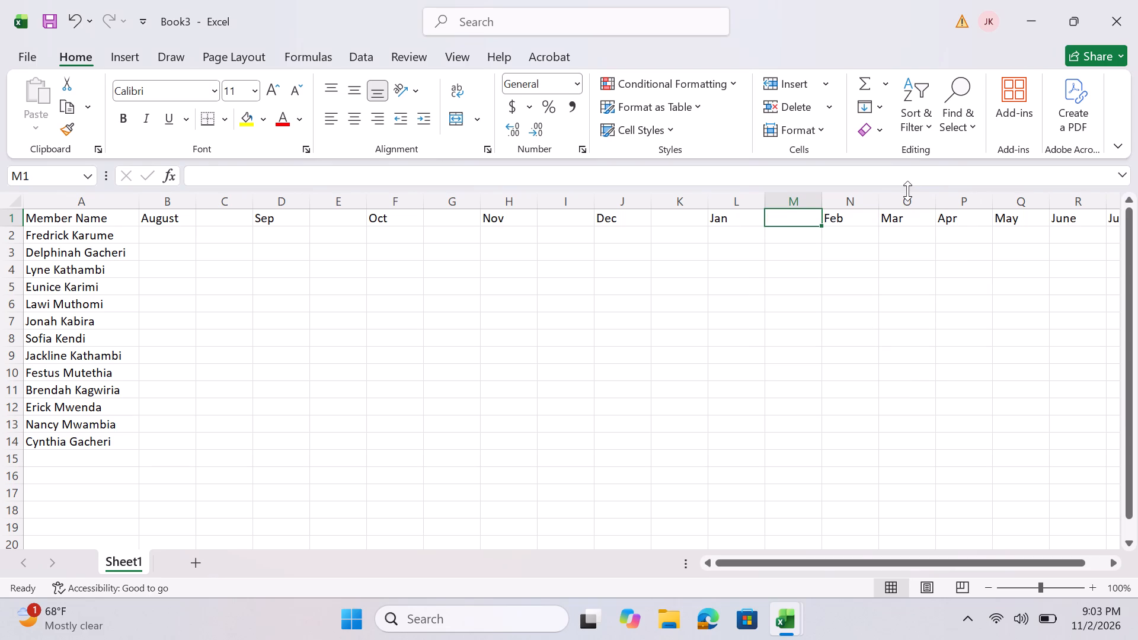
# Insert a blank cell in row 1 between the Feb and Mar headers, shifting the remaining cells right.
pyautogui.click(913, 216)
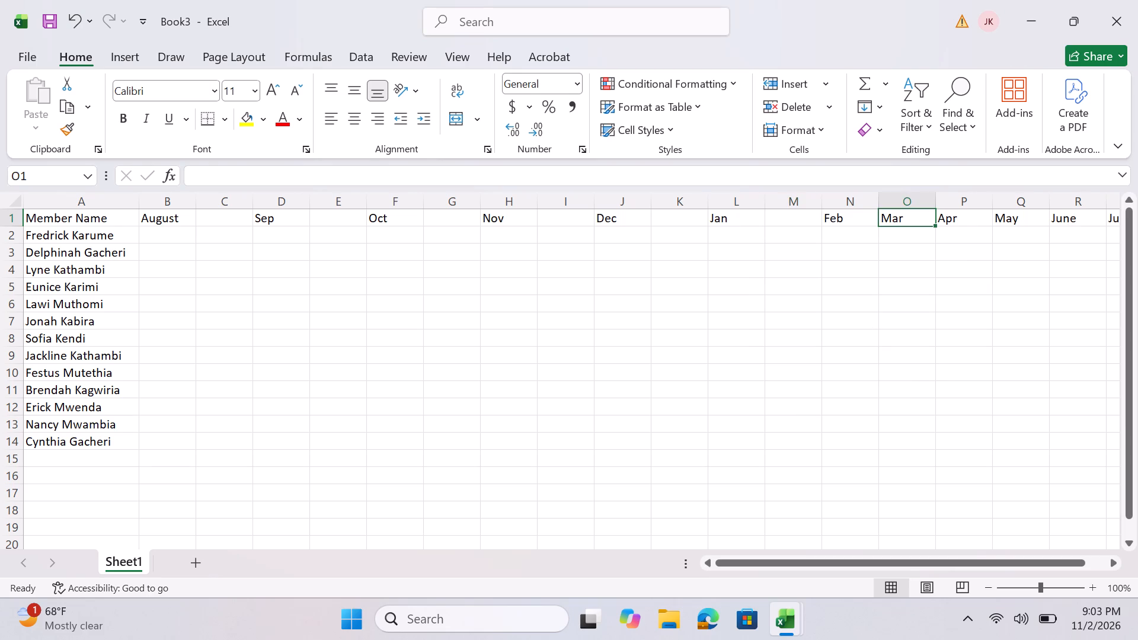
pyautogui.rightClick(913, 216)
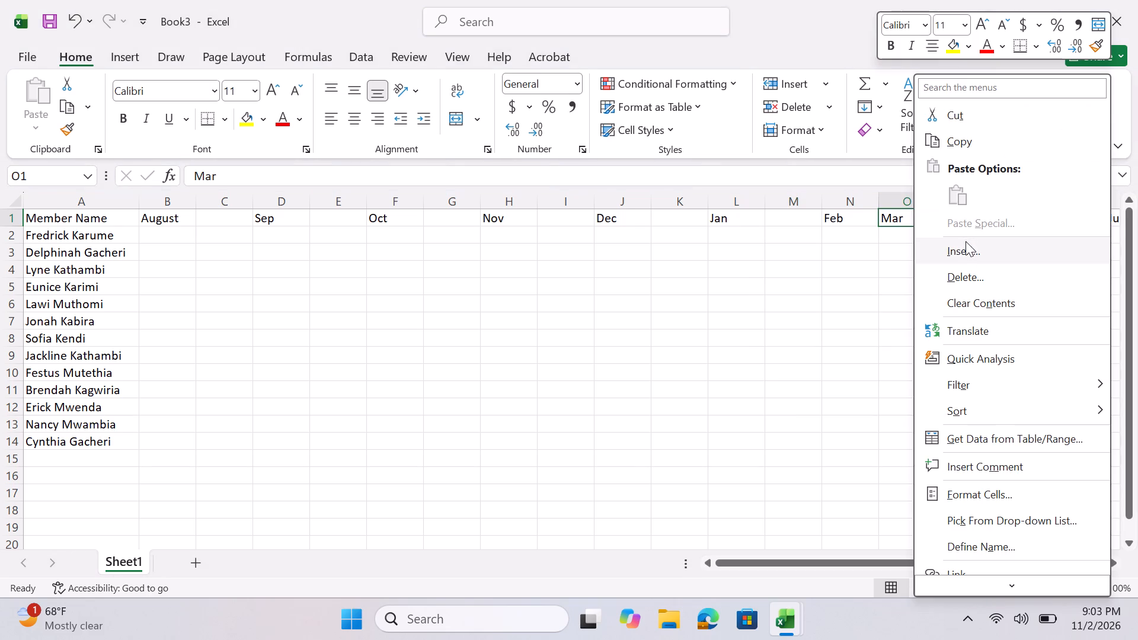
pyautogui.click(965, 246)
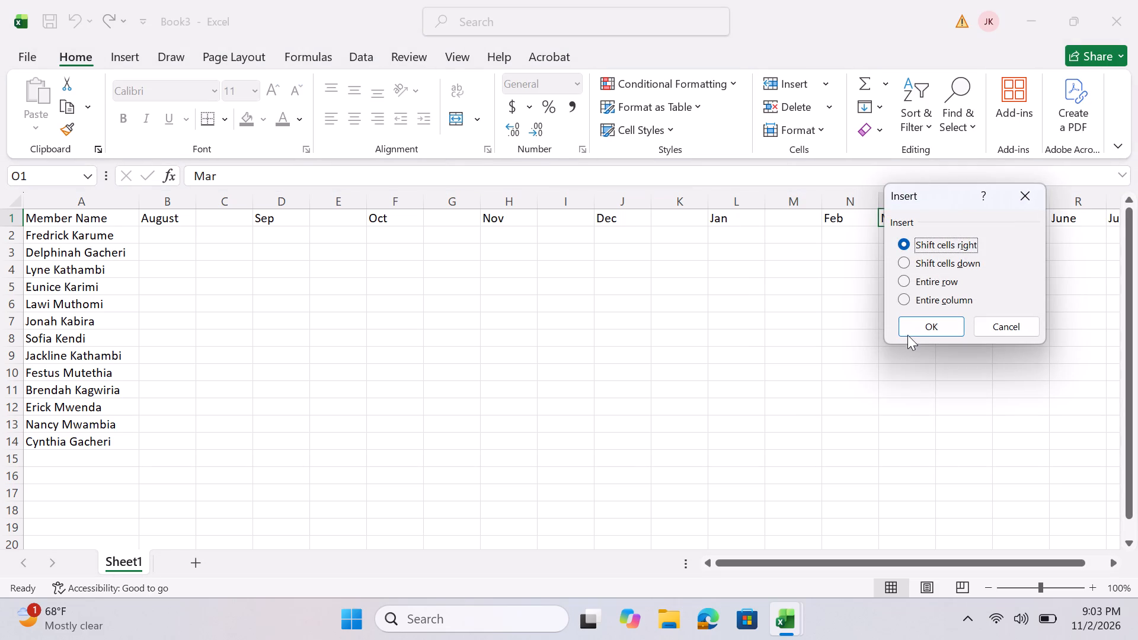
pyautogui.click(907, 334)
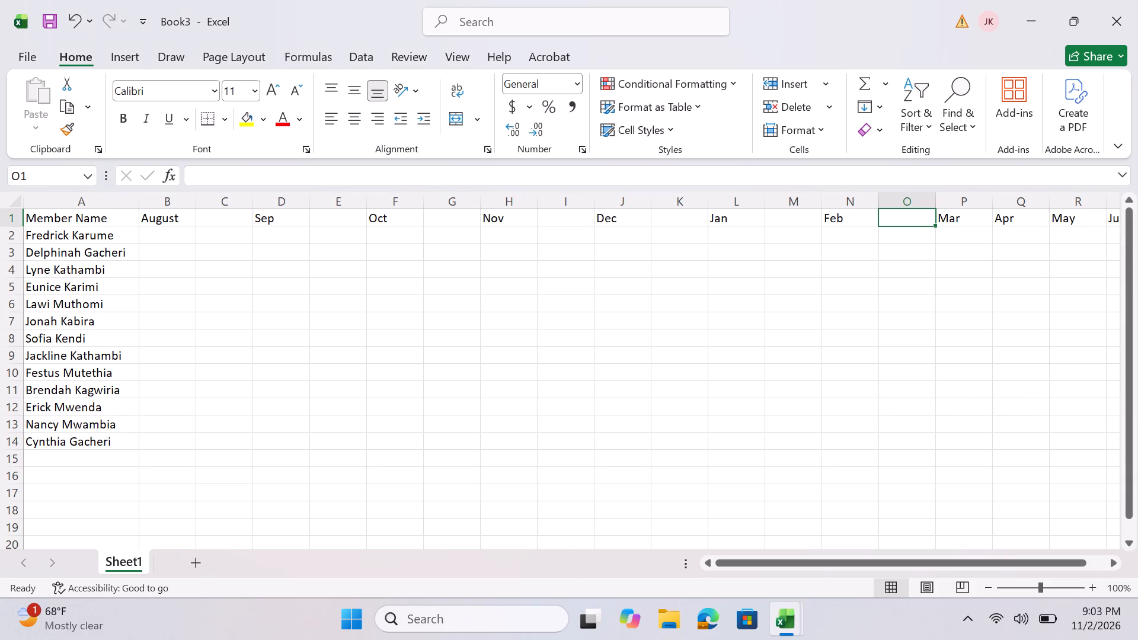
# Insert a blank cell in row 1 between the Mar and Apr headers, shifting the remaining cells right.
pyautogui.hscroll(-2, 986, 308)
pyautogui.scroll(1, 913, 263)
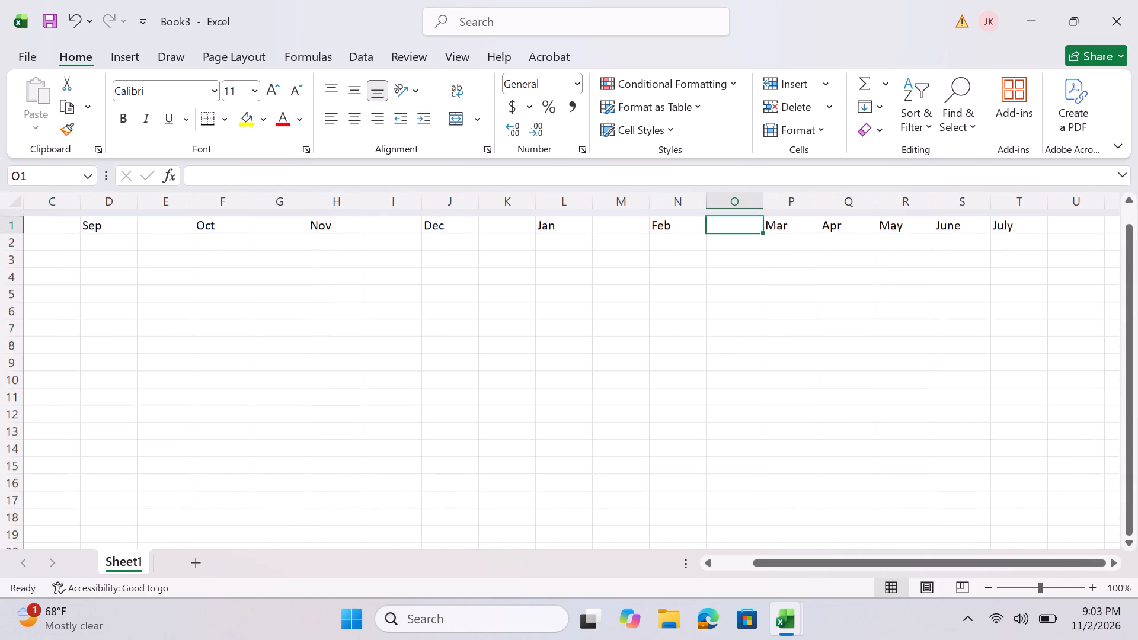
pyautogui.scroll(1, 913, 263)
pyautogui.click(845, 220)
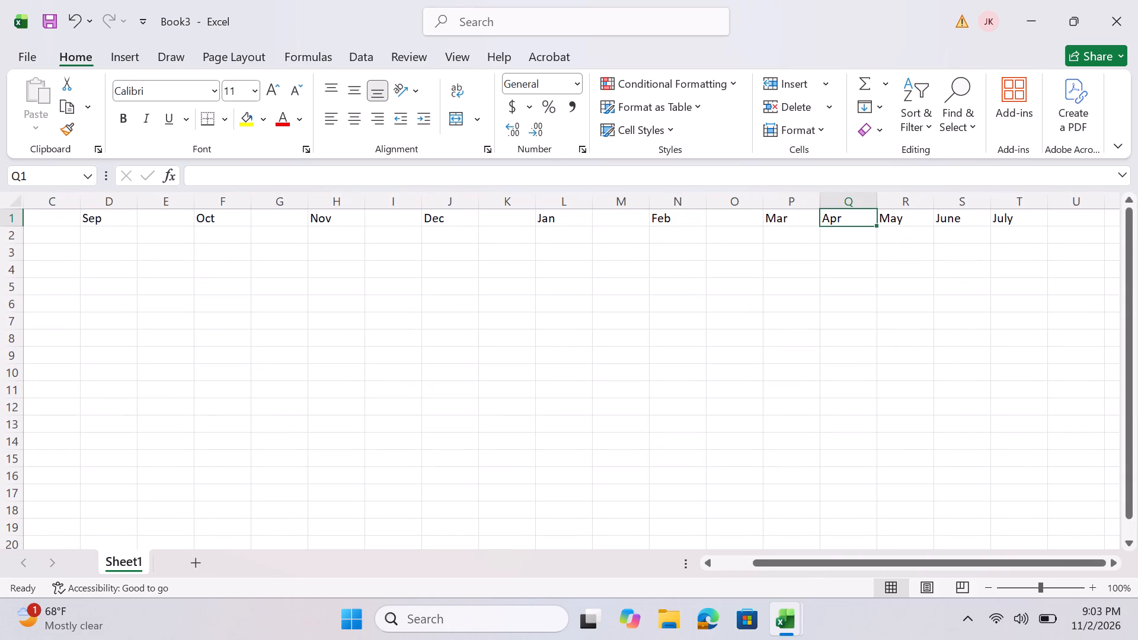
pyautogui.rightClick(869, 221)
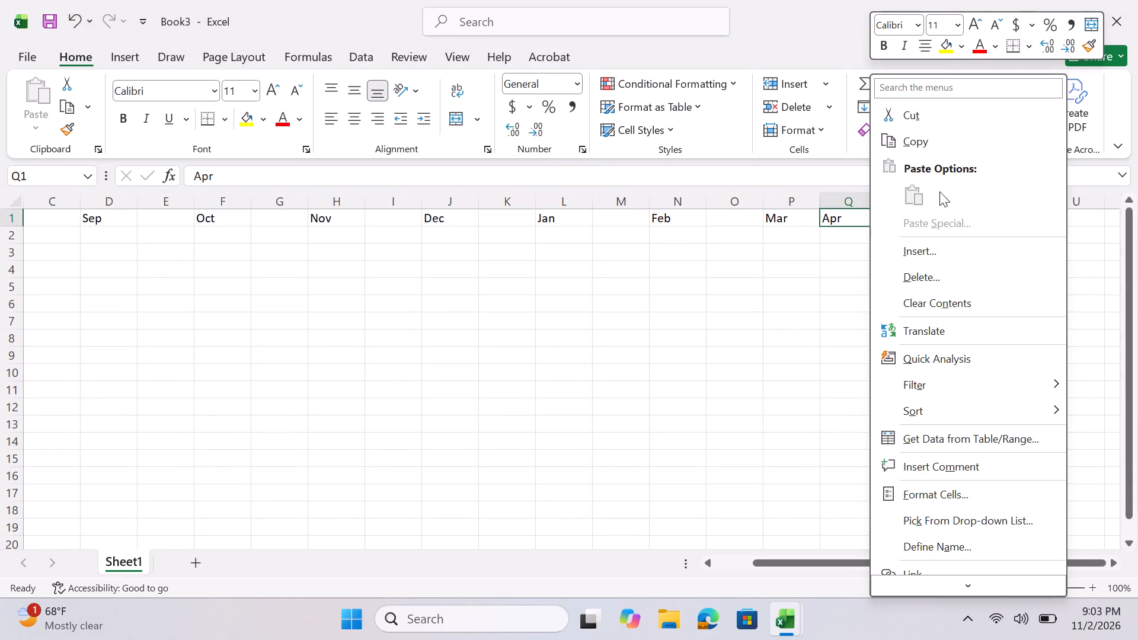
pyautogui.click(942, 238)
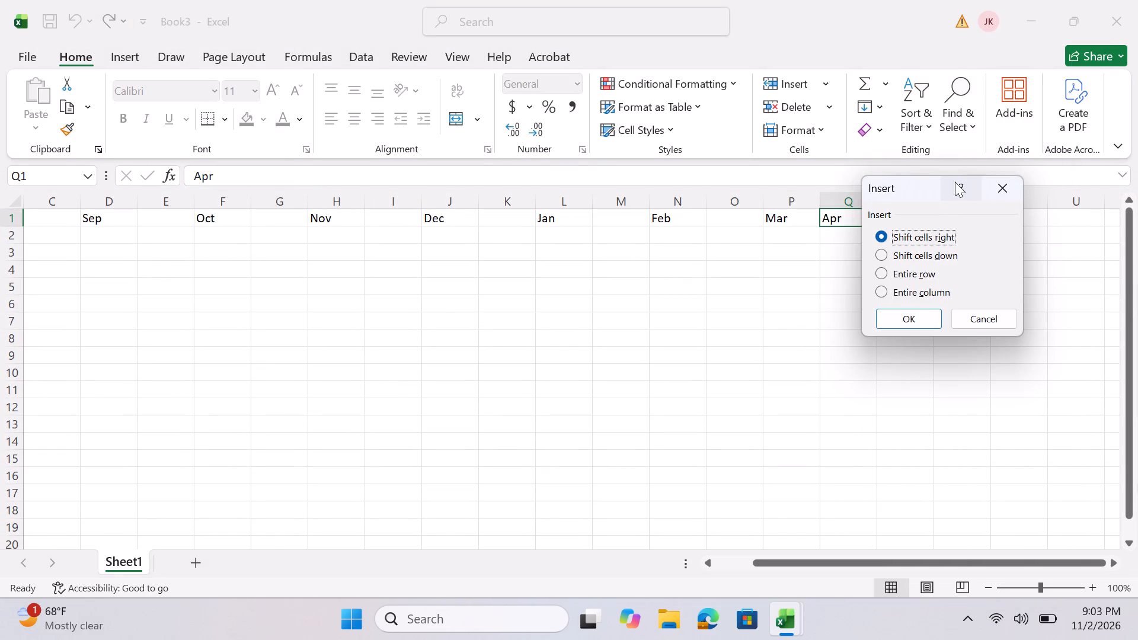
pyautogui.click(905, 313)
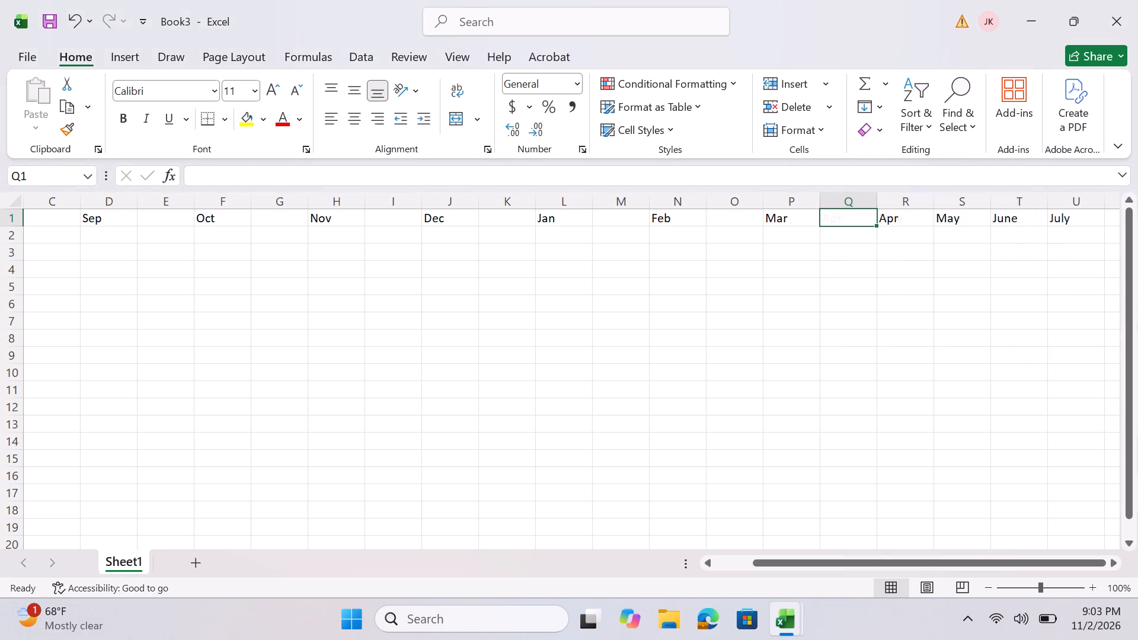
# Insert a blank cell in row 1 between the Apr and May headers, shifting the remaining cells right.
pyautogui.click(964, 223)
pyautogui.rightClick(964, 223)
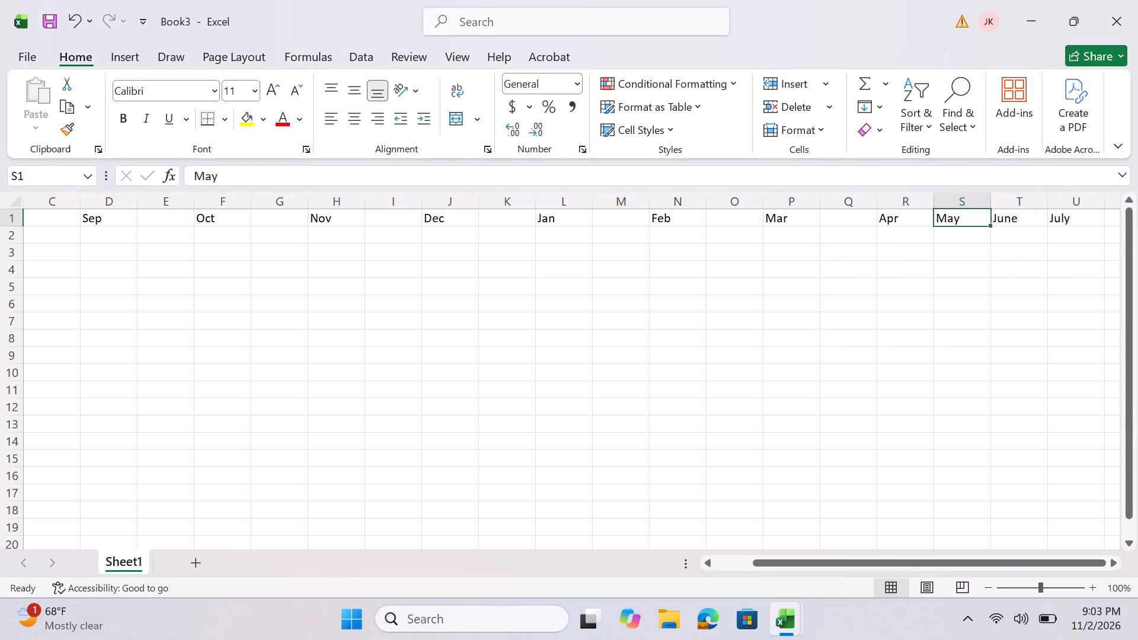
pyautogui.rightClick(967, 216)
pyautogui.click(850, 253)
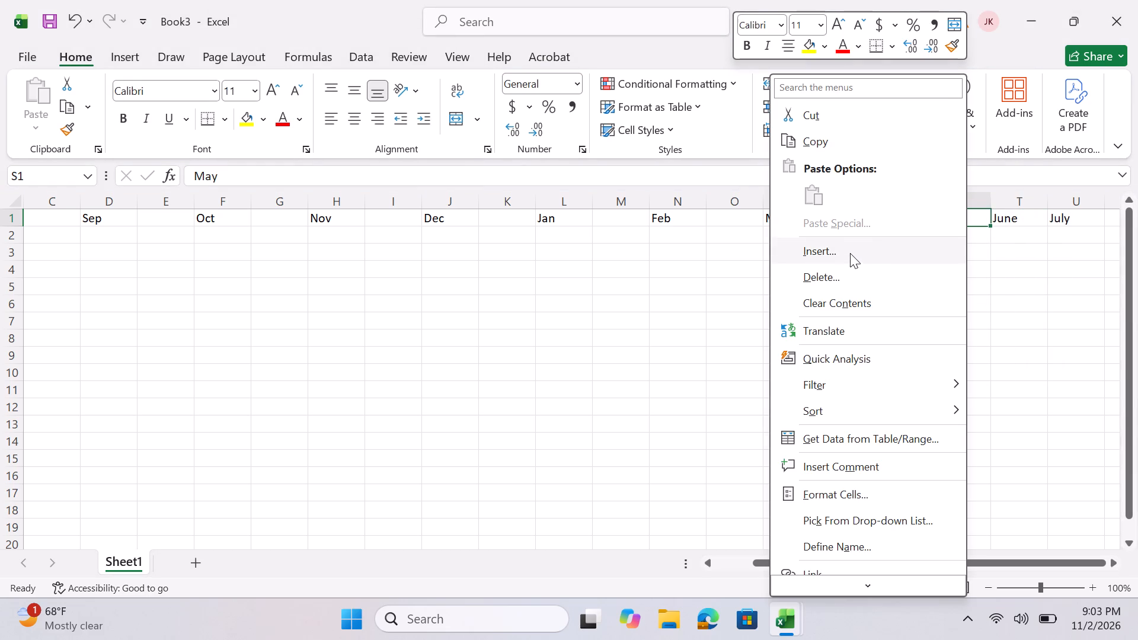
pyautogui.click(814, 327)
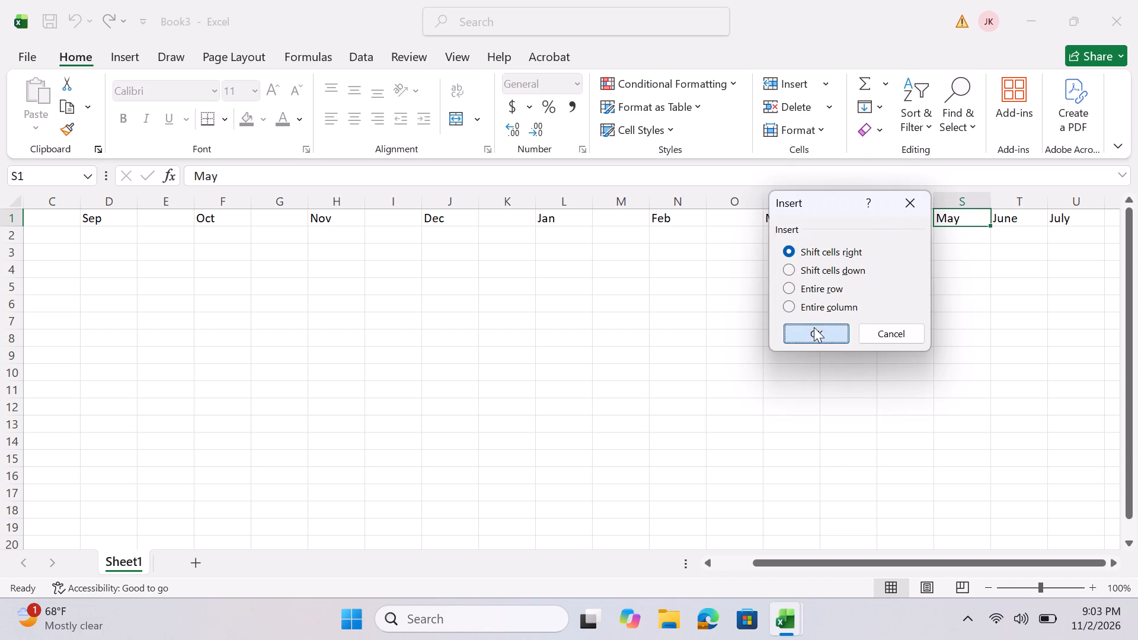
# Insert a blank cell in row 1 between the May and June headers, shifting the remaining cells right.
pyautogui.hscroll(-1, 1073, 215)
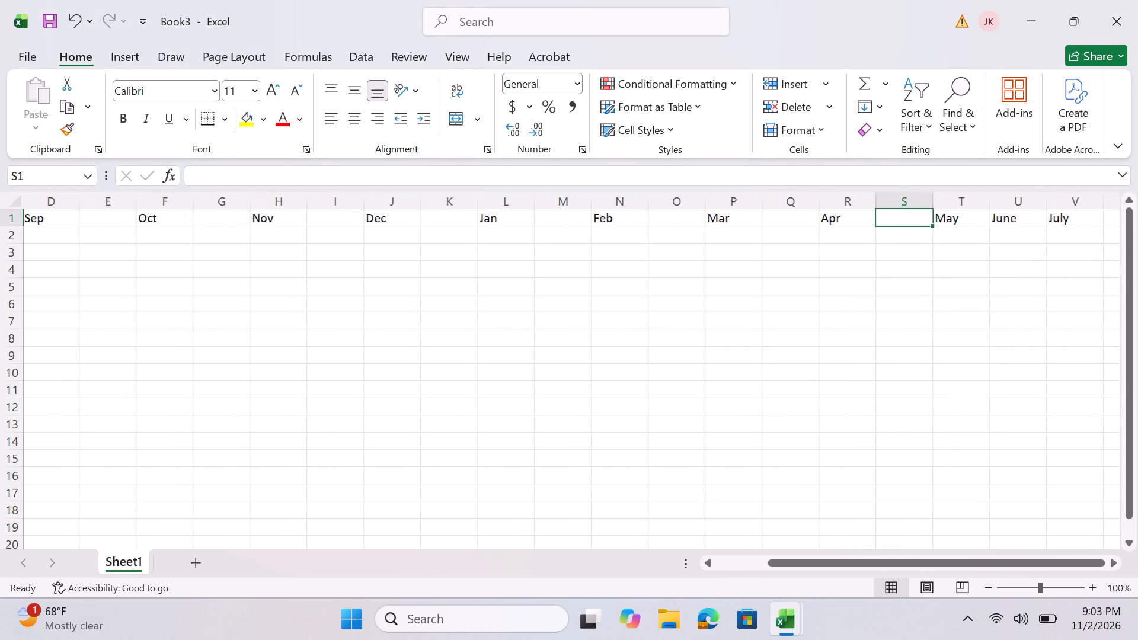
pyautogui.click(1016, 220)
pyautogui.rightClick(1016, 220)
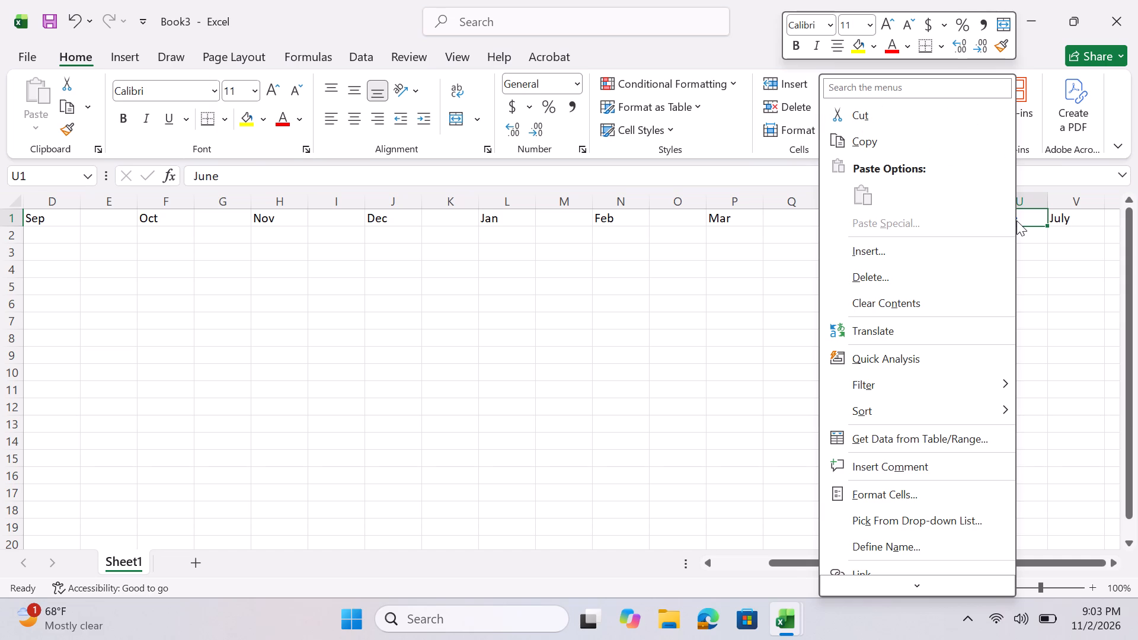
pyautogui.click(856, 251)
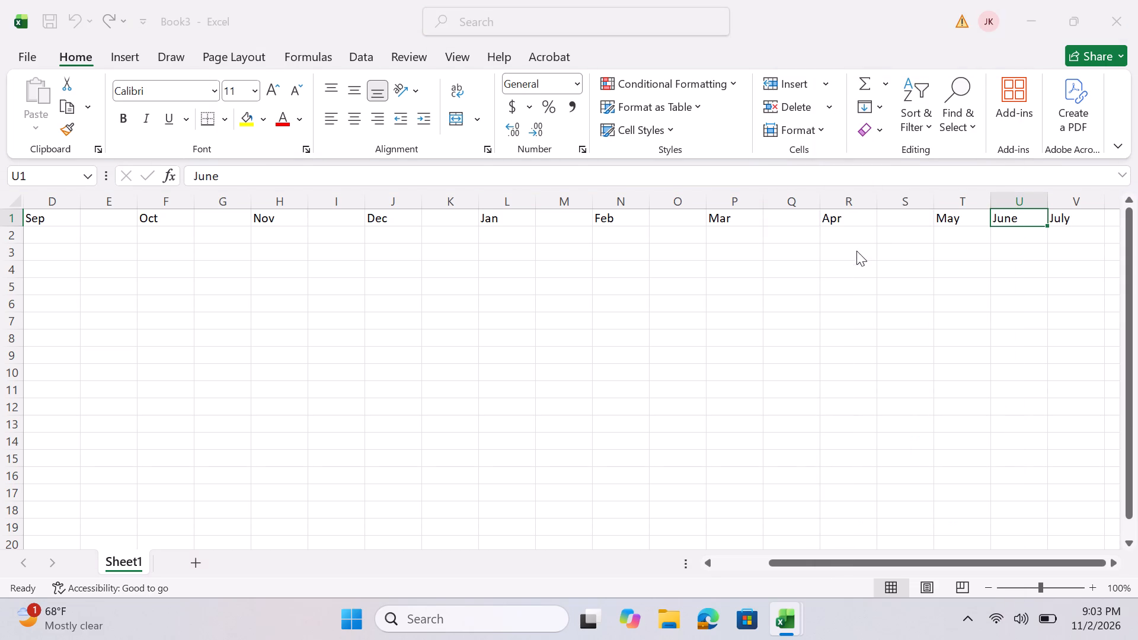
pyautogui.click(824, 332)
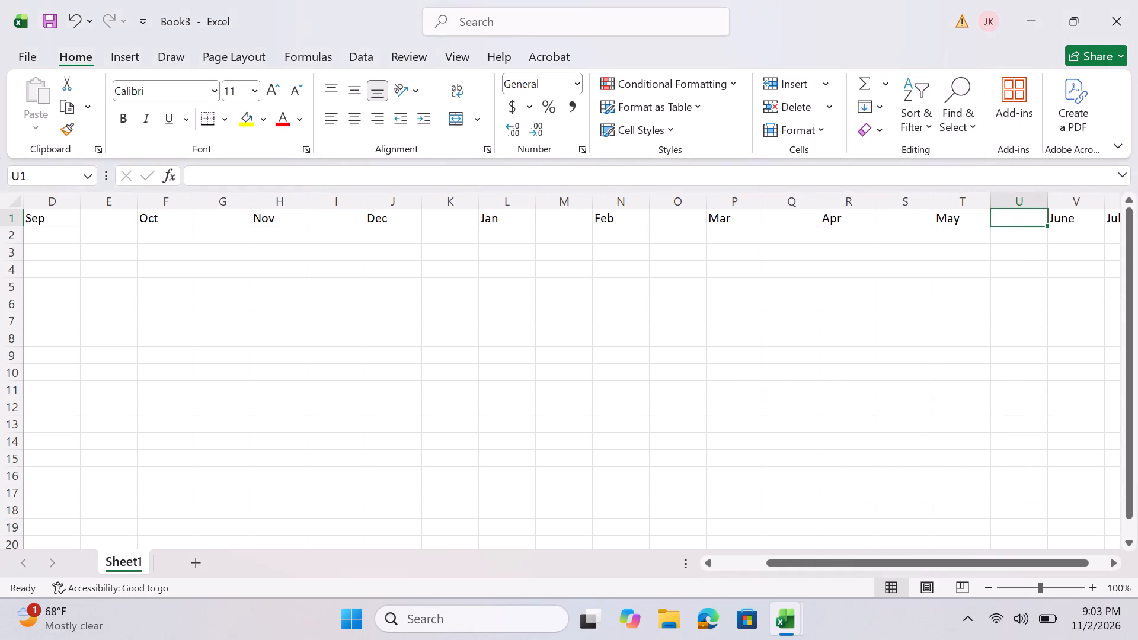
# Insert a blank cell in row 1 between the June and July headers, shifting the remaining cell right.
pyautogui.hscroll(-2, 887, 335)
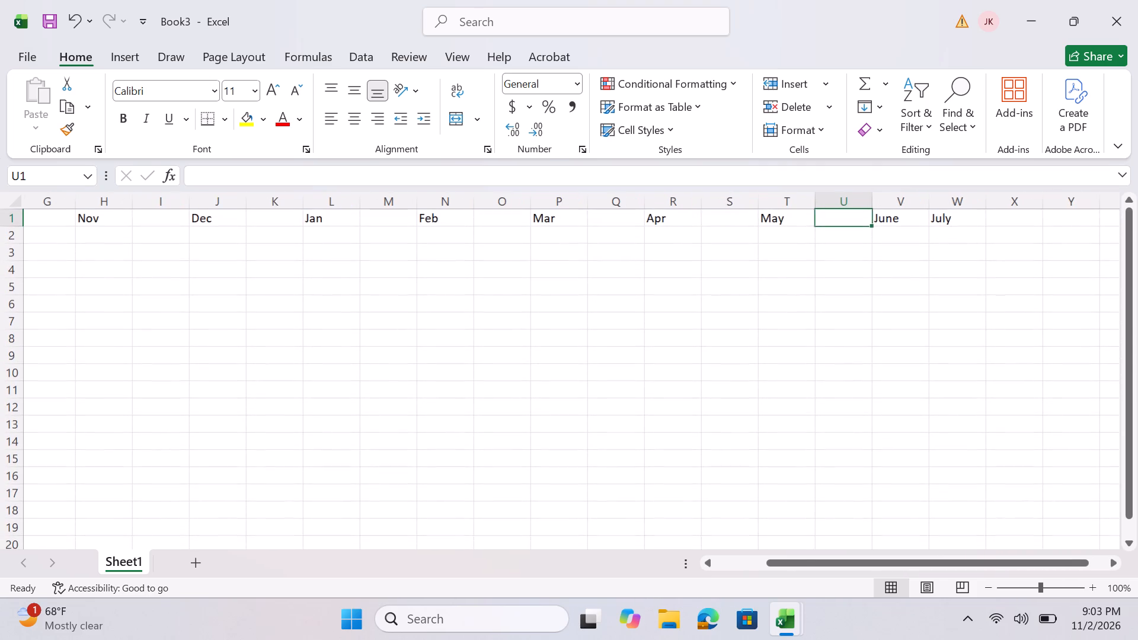
pyautogui.click(941, 227)
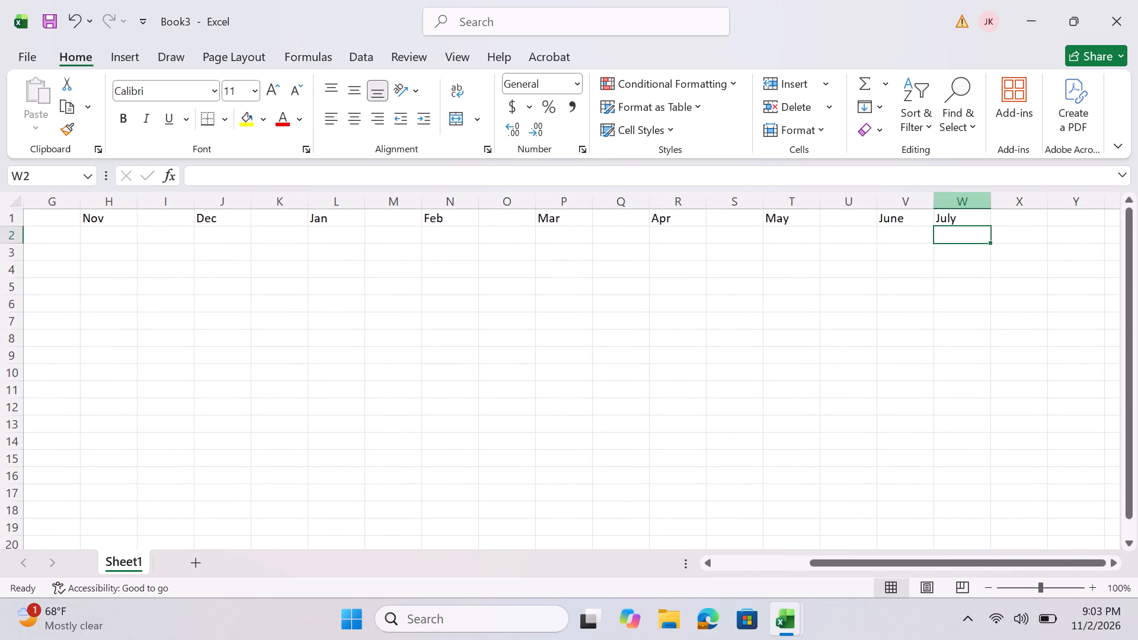
pyautogui.click(951, 222)
pyautogui.rightClick(951, 222)
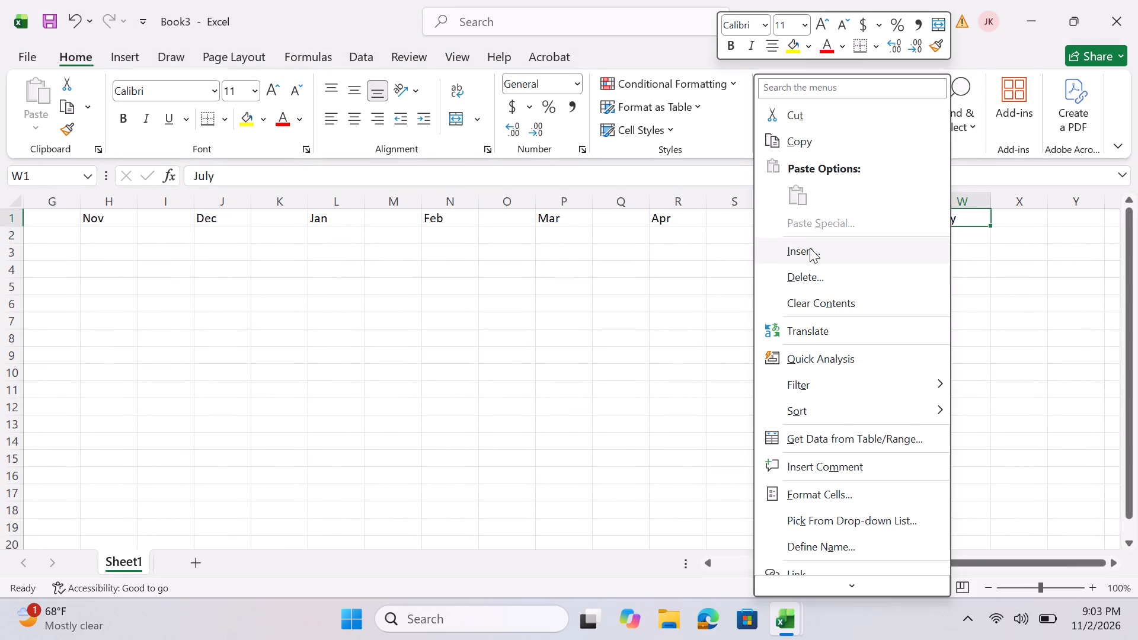
pyautogui.click(810, 248)
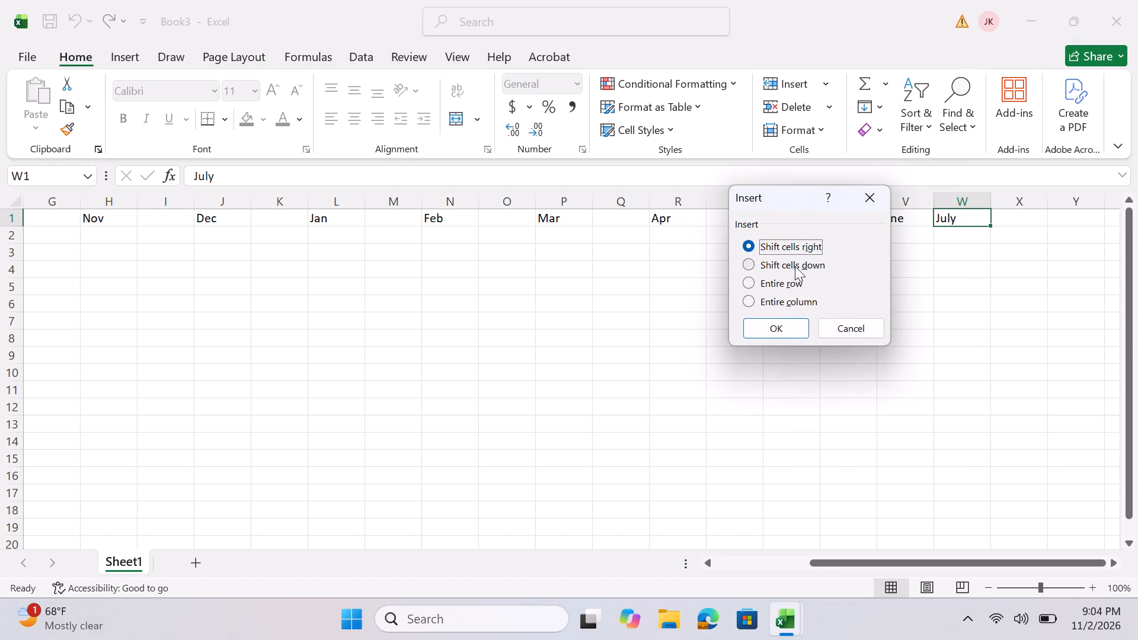
pyautogui.click(760, 327)
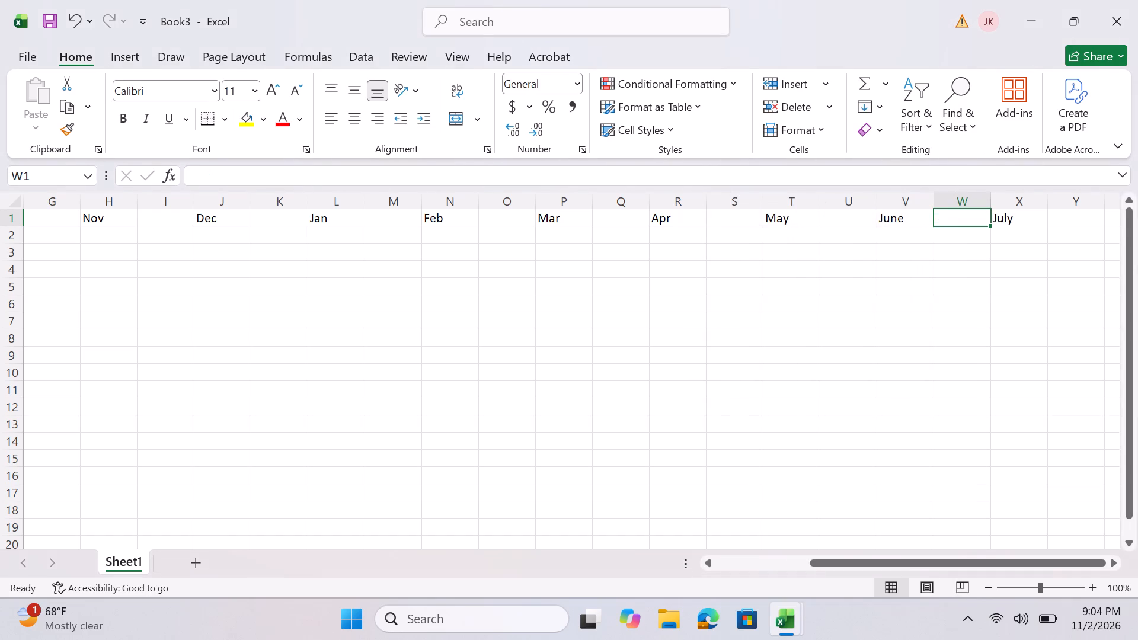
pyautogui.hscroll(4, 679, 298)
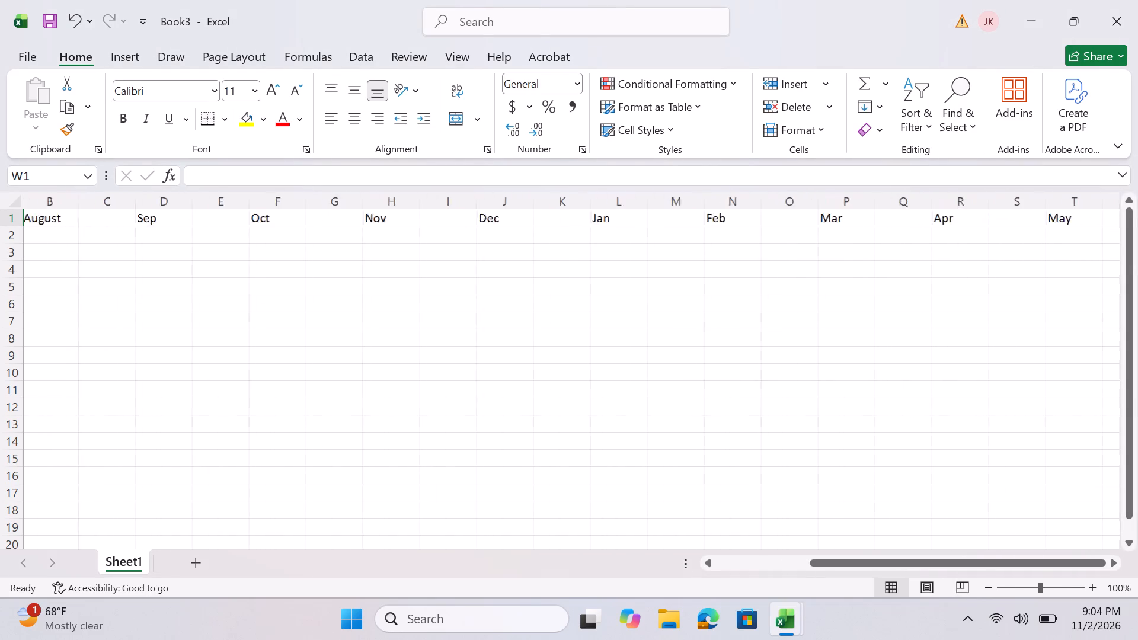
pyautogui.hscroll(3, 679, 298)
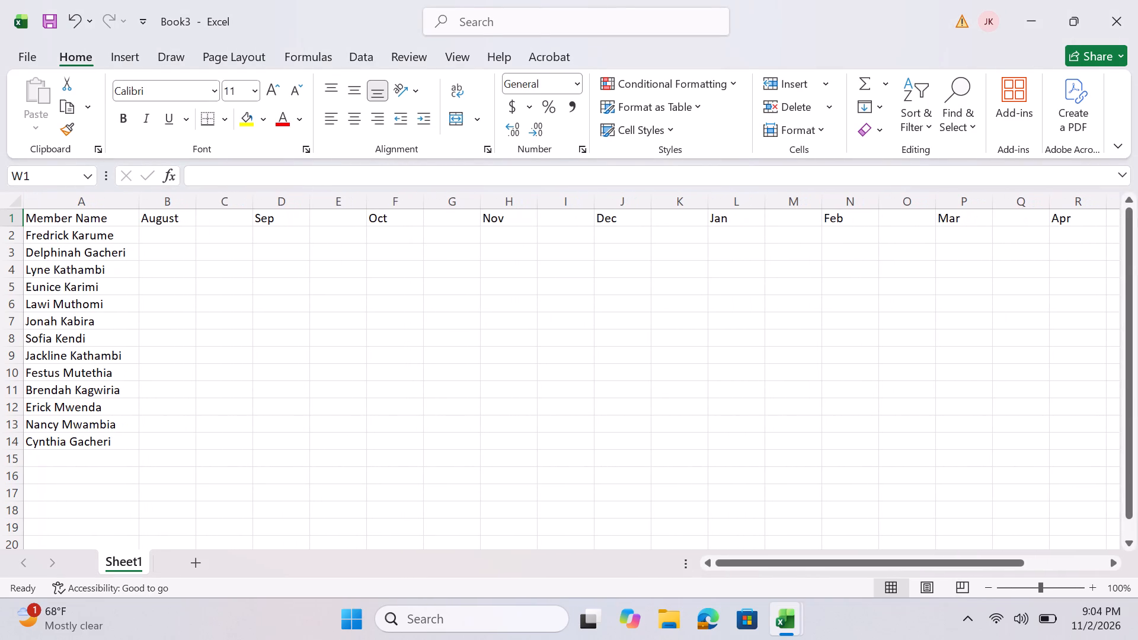
# Fill the blank header cells after August and Sep with "Aug Fine" in C1 and "Sep Fine" in E1.
pyautogui.click(220, 231)
pyautogui.click(218, 222)
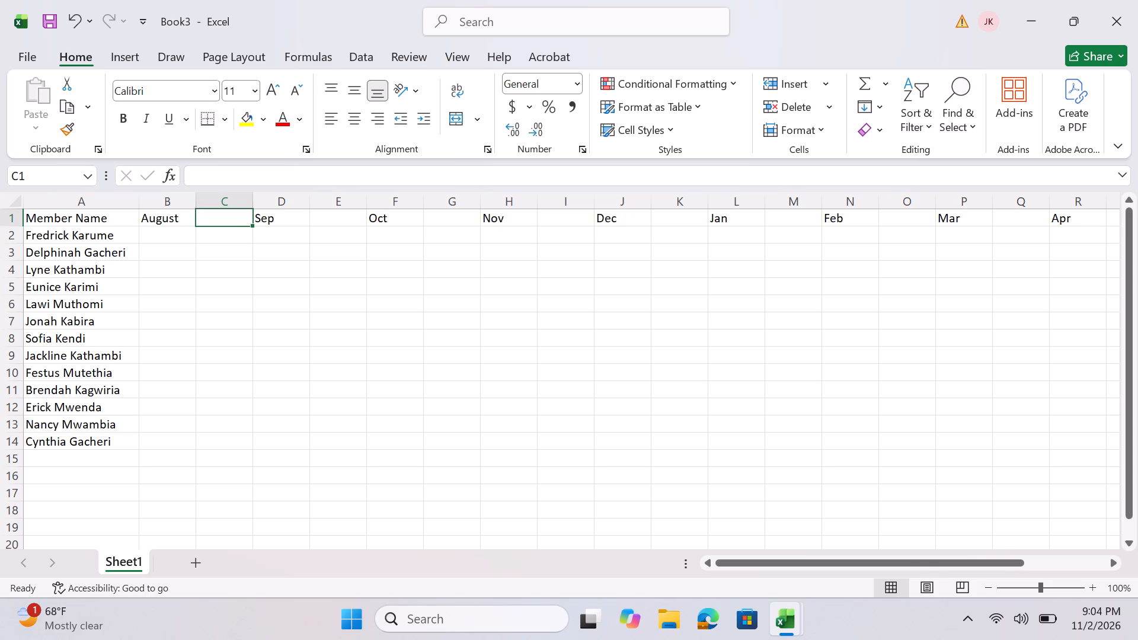
pyautogui.press('a')
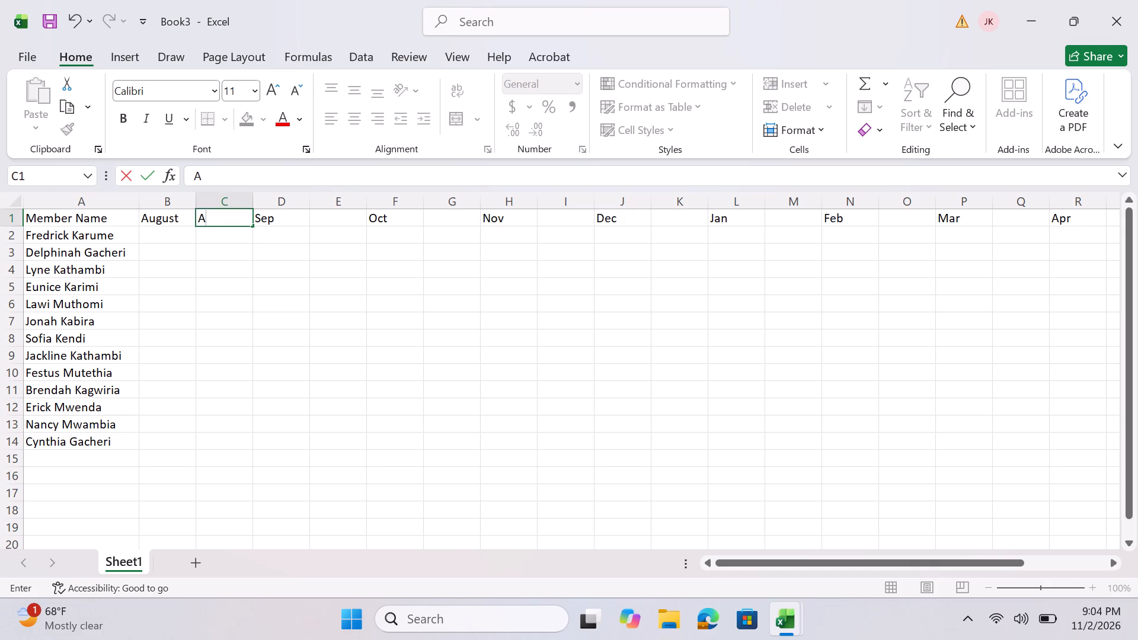
pyautogui.write('ug')
pyautogui.press('space')
pyautogui.click(331, 222)
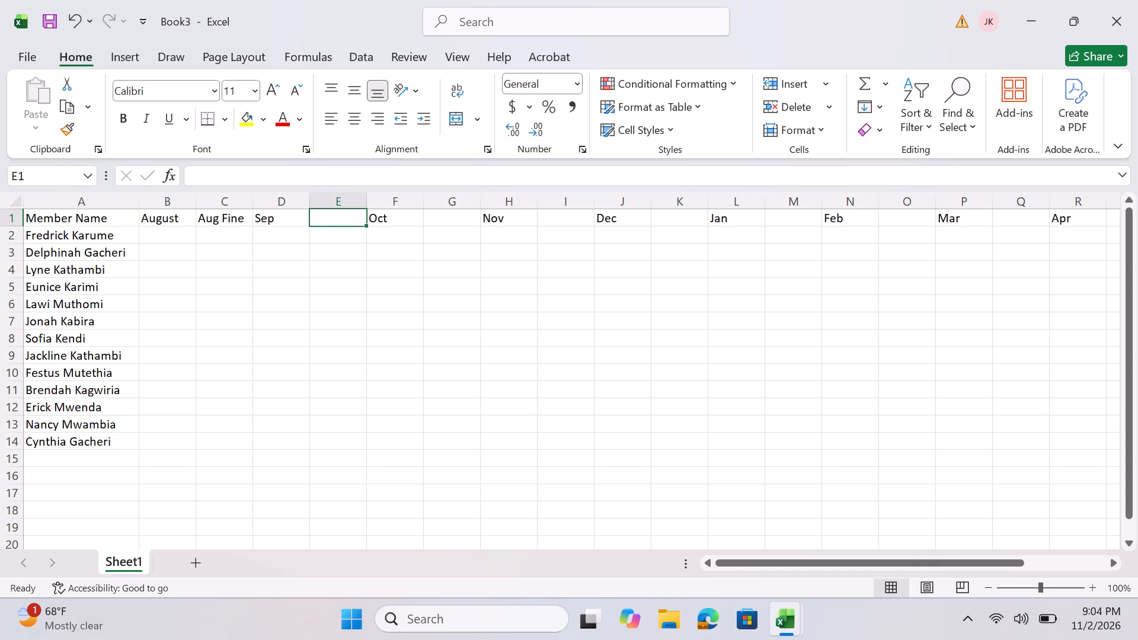
pyautogui.click(331, 222)
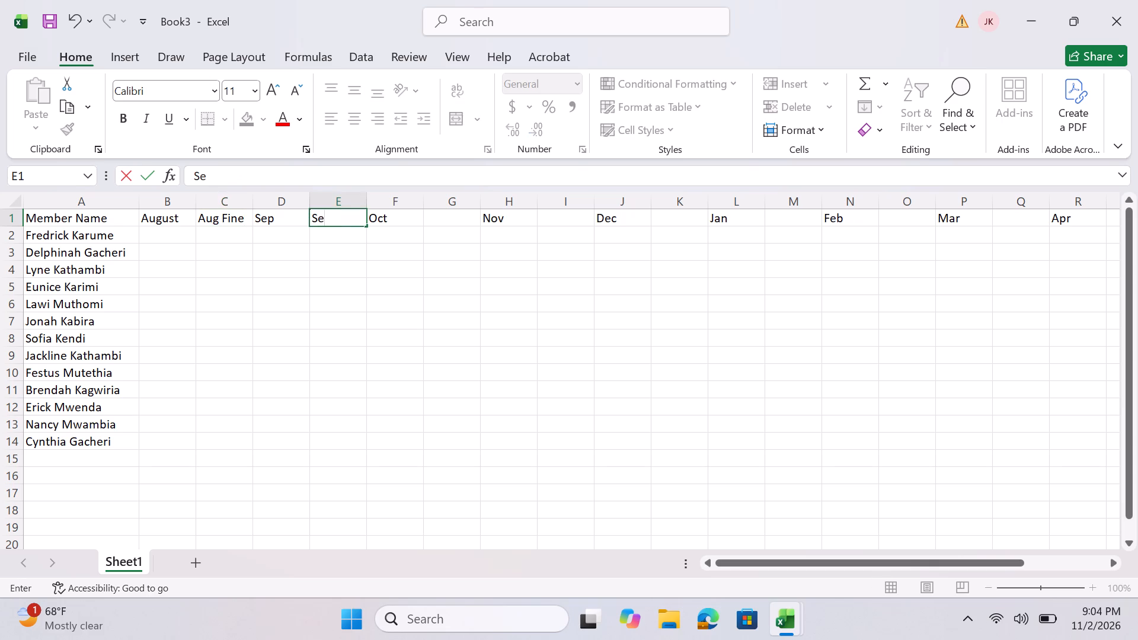
pyautogui.write('ine')
# Fill the blank header cells after Oct and Nov with "Oct Fine" in G1 and "Nov Fine" in I1.
pyautogui.click(471, 217)
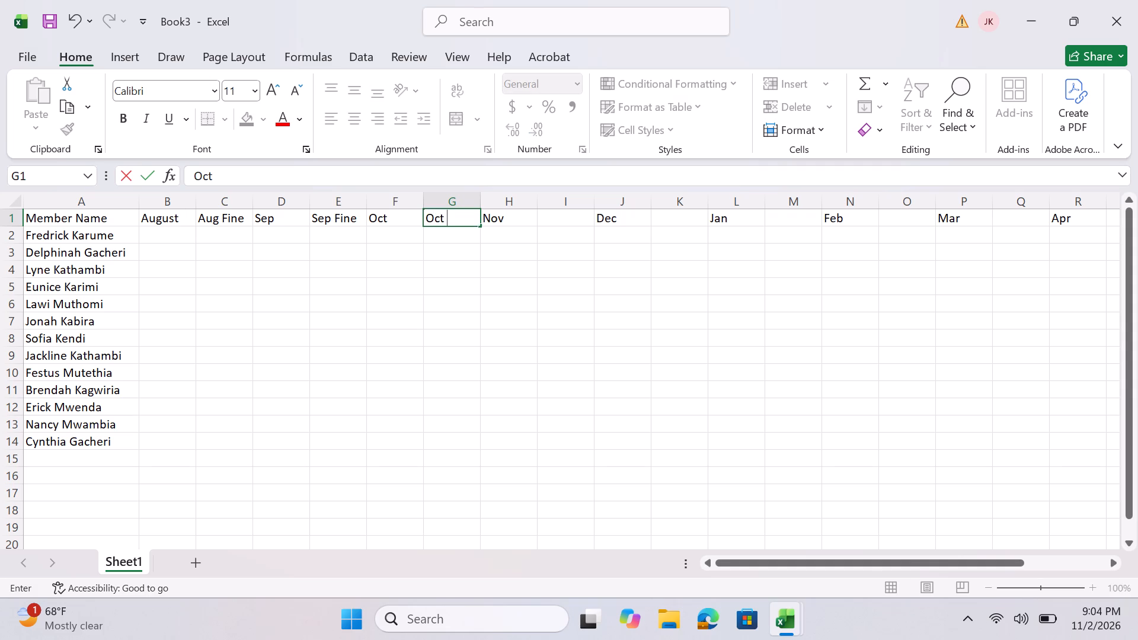
pyautogui.press('f')
pyautogui.press('BackSpace')
pyautogui.press('e')
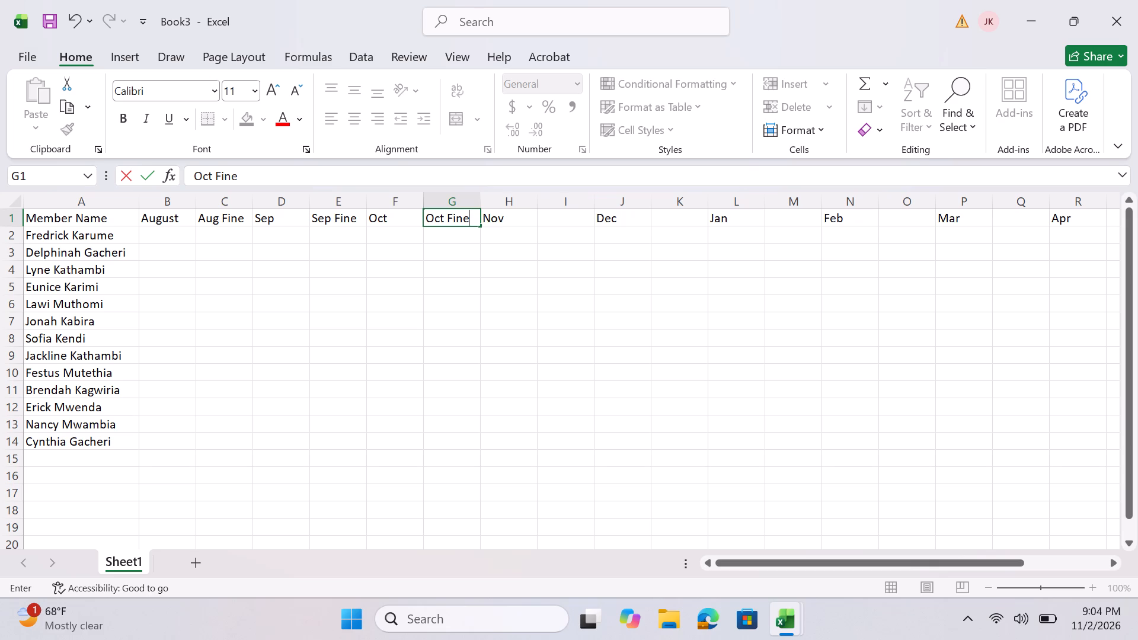
pyautogui.click(555, 222)
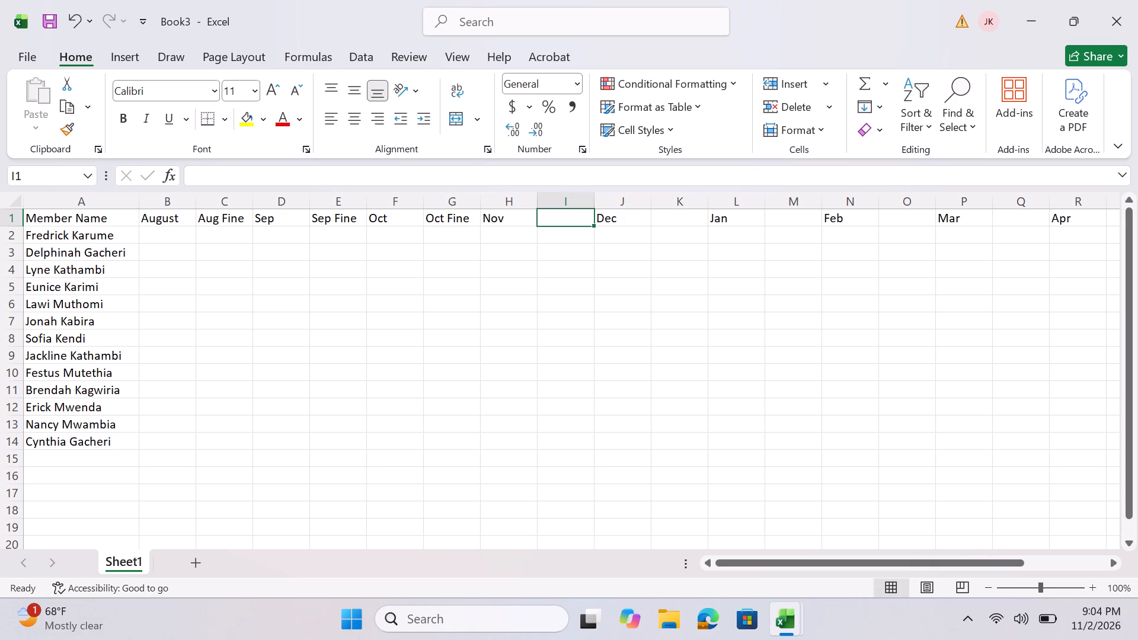
pyautogui.write('ov')
pyautogui.press('space')
pyautogui.press('f')
pyautogui.write('ine')
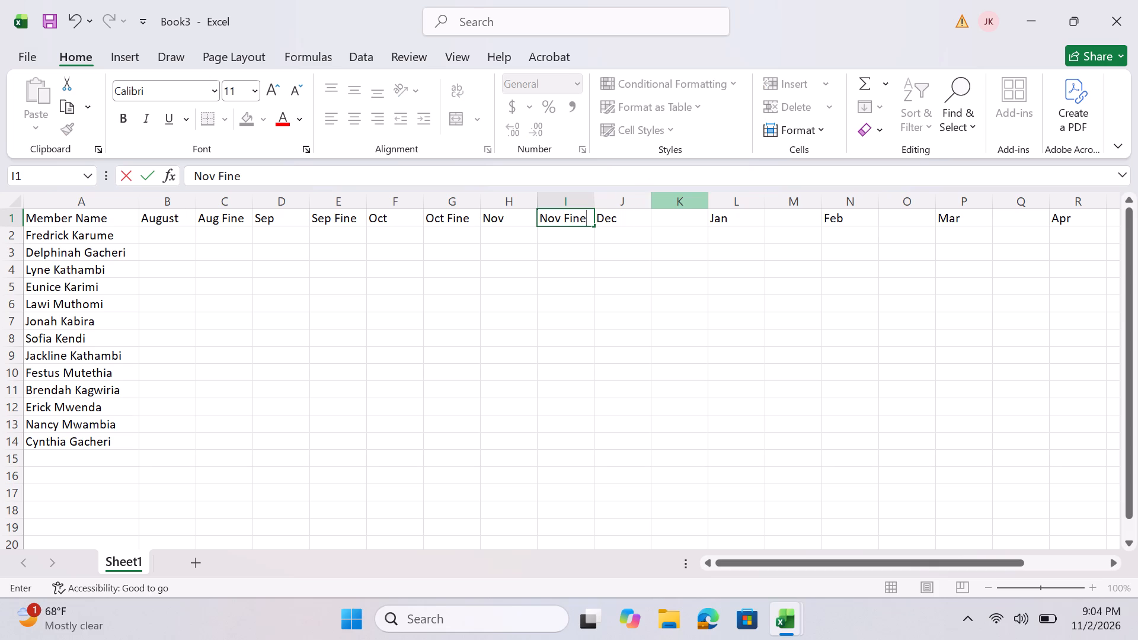
# Fill the blank header cells after Dec and Jan with "Dec Fine" in K1 and "Jan Fine" in M1.
pyautogui.click(670, 219)
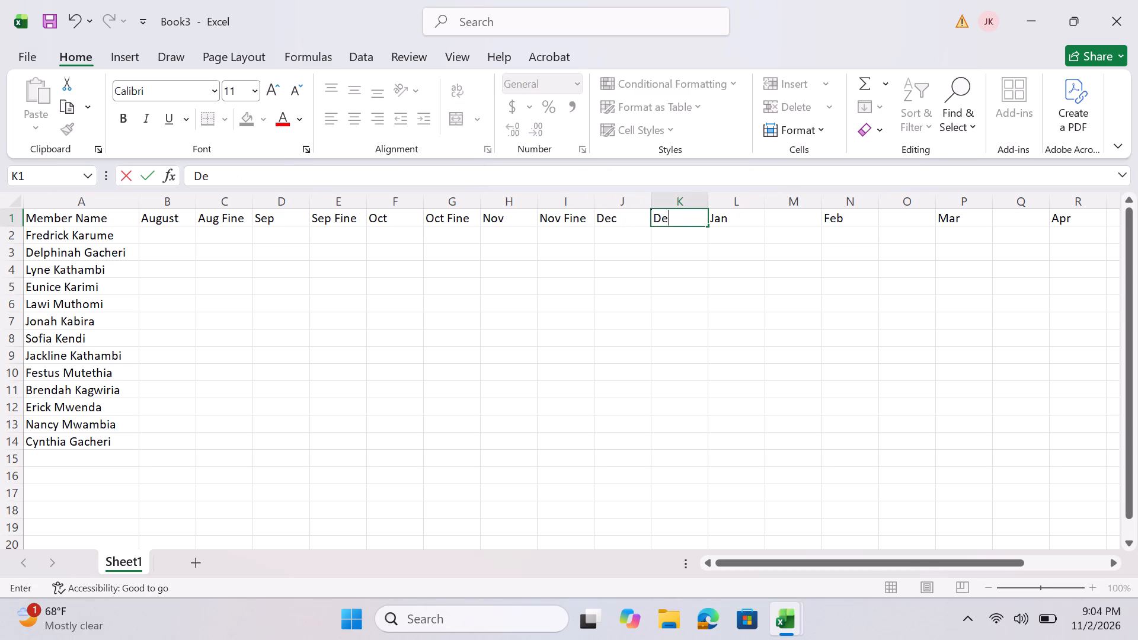
pyautogui.press('f')
pyautogui.click(794, 220)
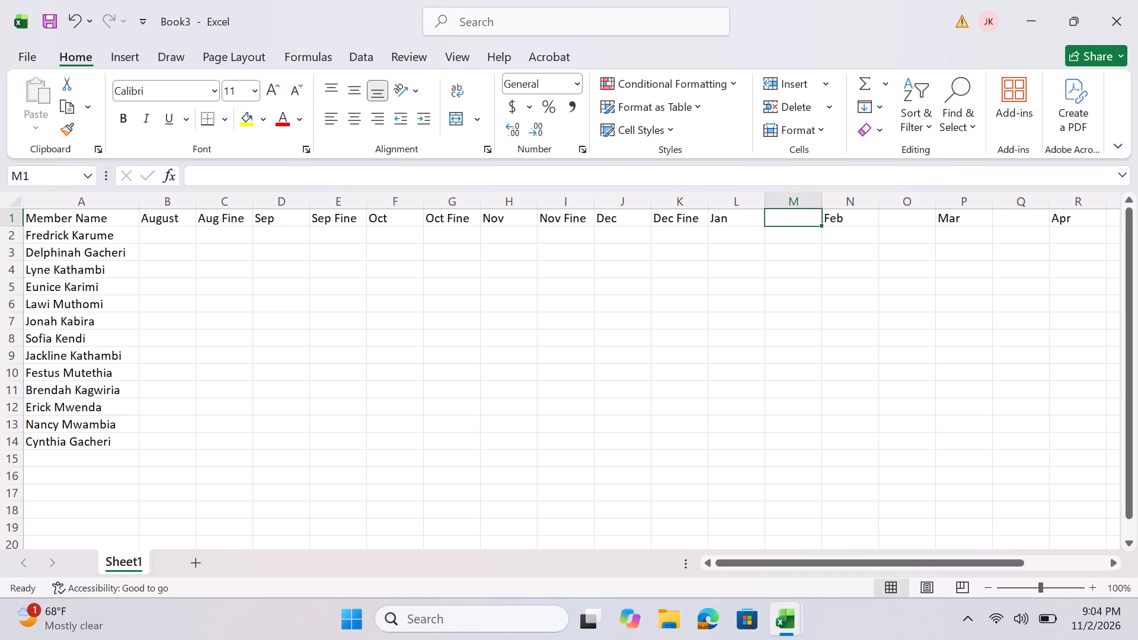
pyautogui.write('an')
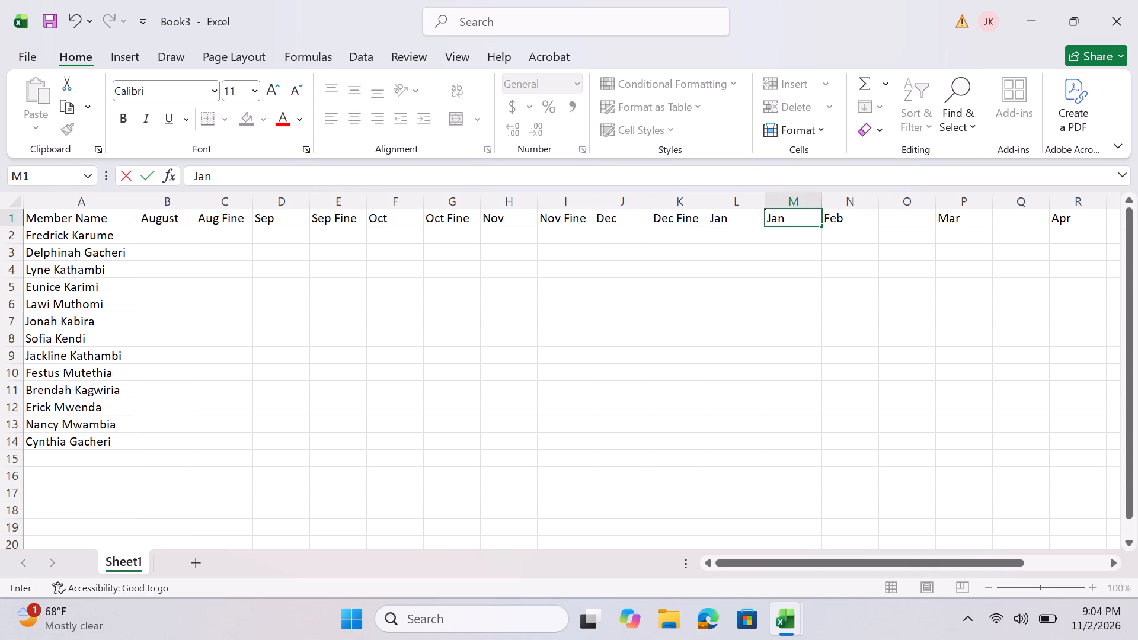
pyautogui.press('space')
pyautogui.write('ine')
pyautogui.click(804, 215)
pyautogui.press('BackSpace')
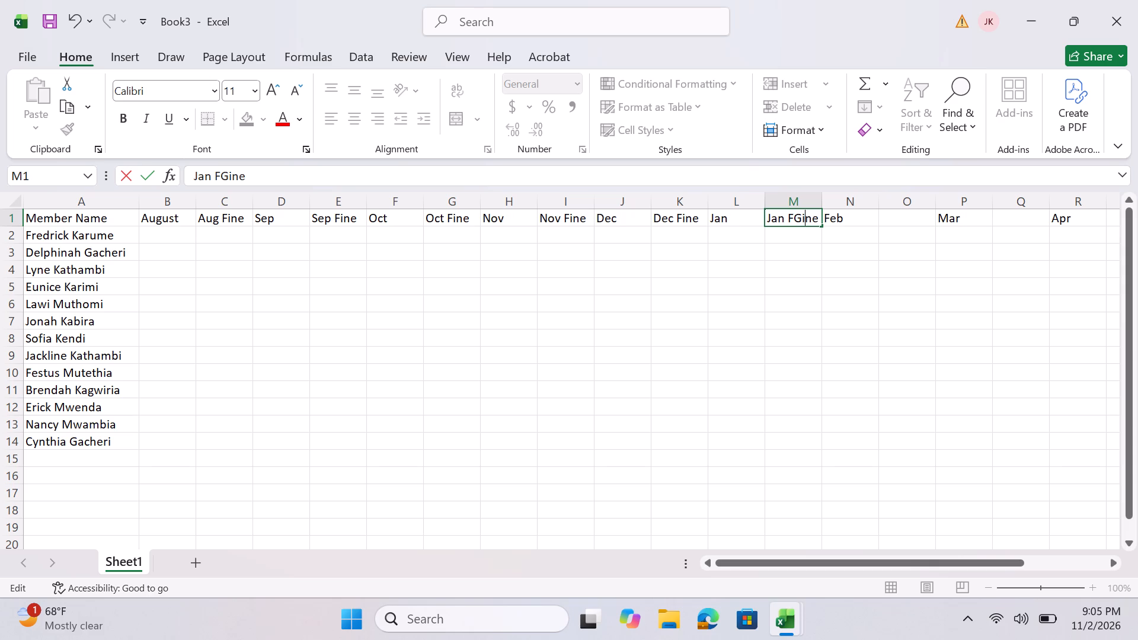
pyautogui.press('BackSpace')
pyautogui.press('i')
pyautogui.click(899, 215)
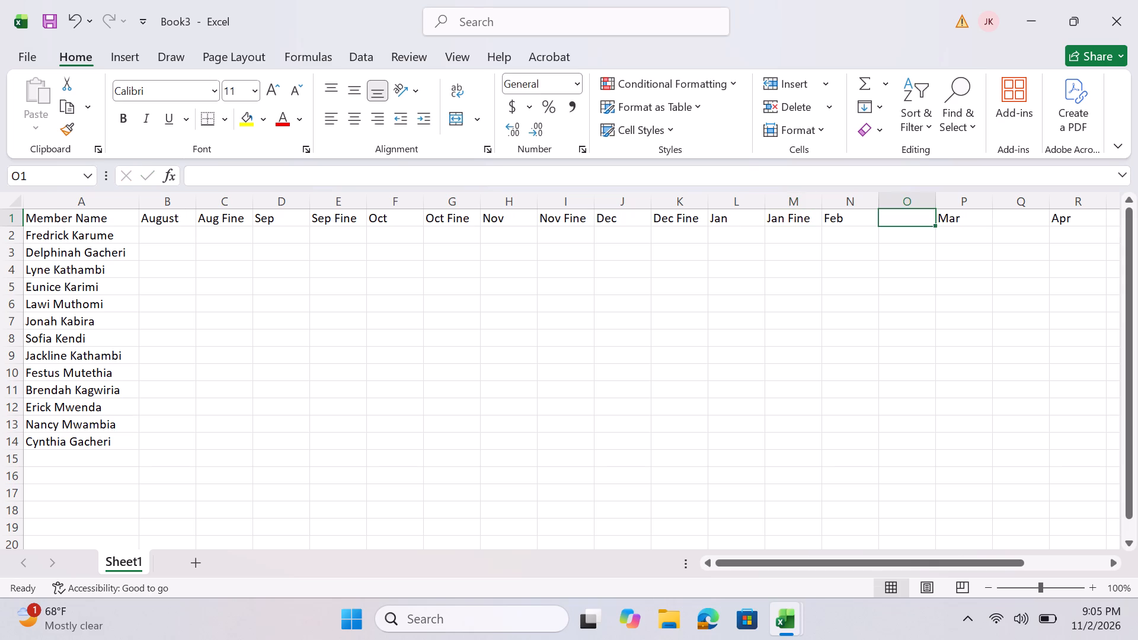
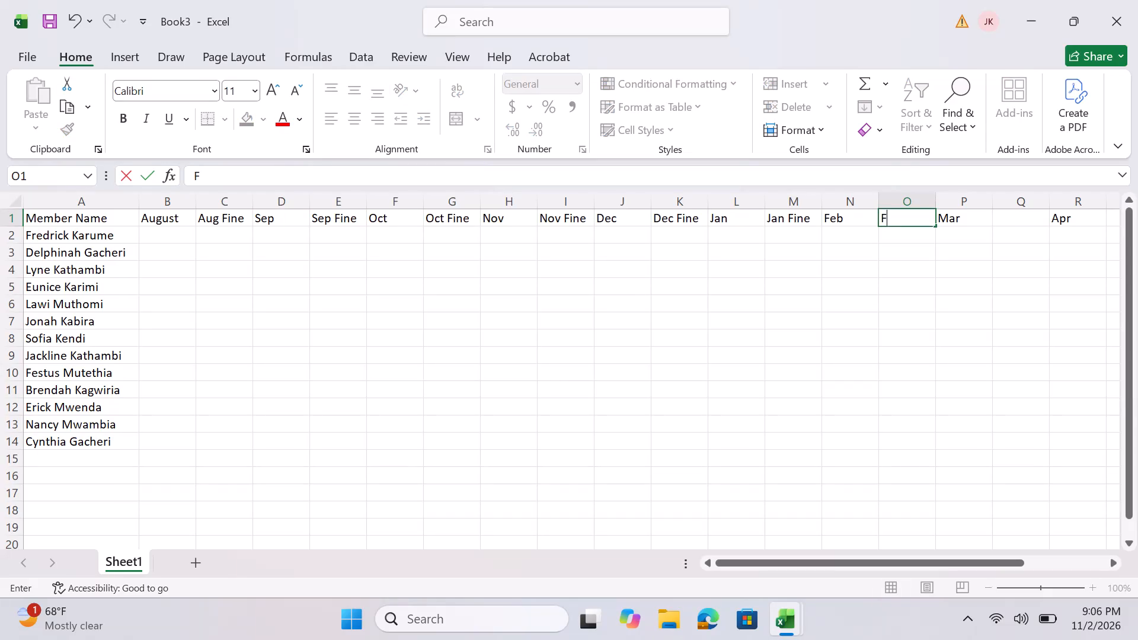
# Fill the blank header cells after Feb and Mar with "Feb Fine" in O1 and "Mar Fine" in Q1.
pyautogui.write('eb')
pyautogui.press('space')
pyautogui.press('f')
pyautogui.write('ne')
pyautogui.click(1001, 225)
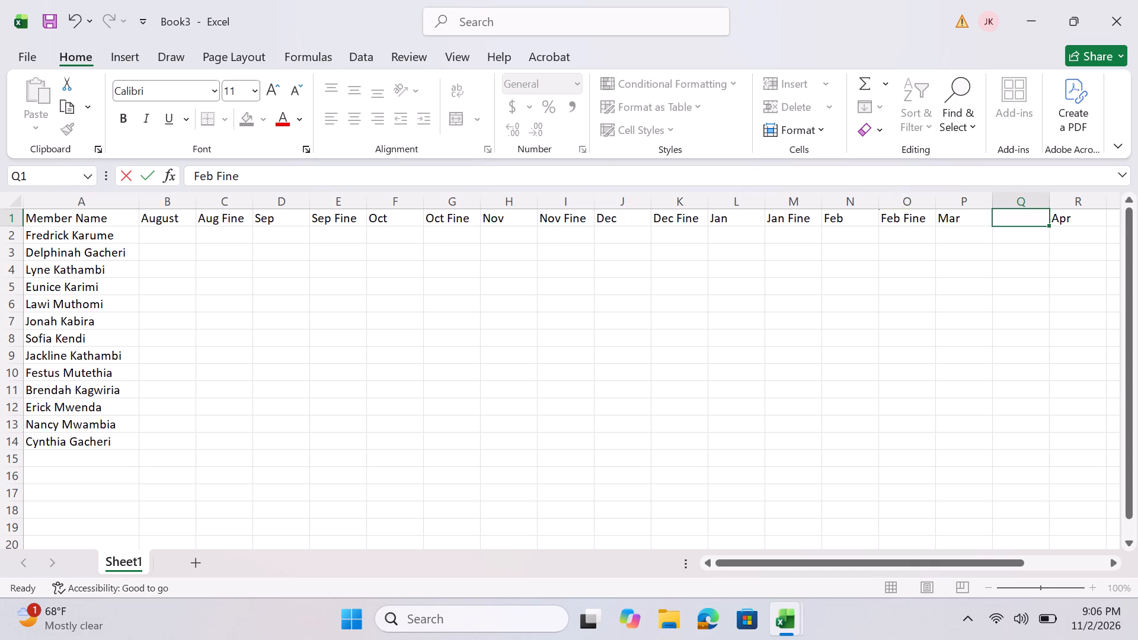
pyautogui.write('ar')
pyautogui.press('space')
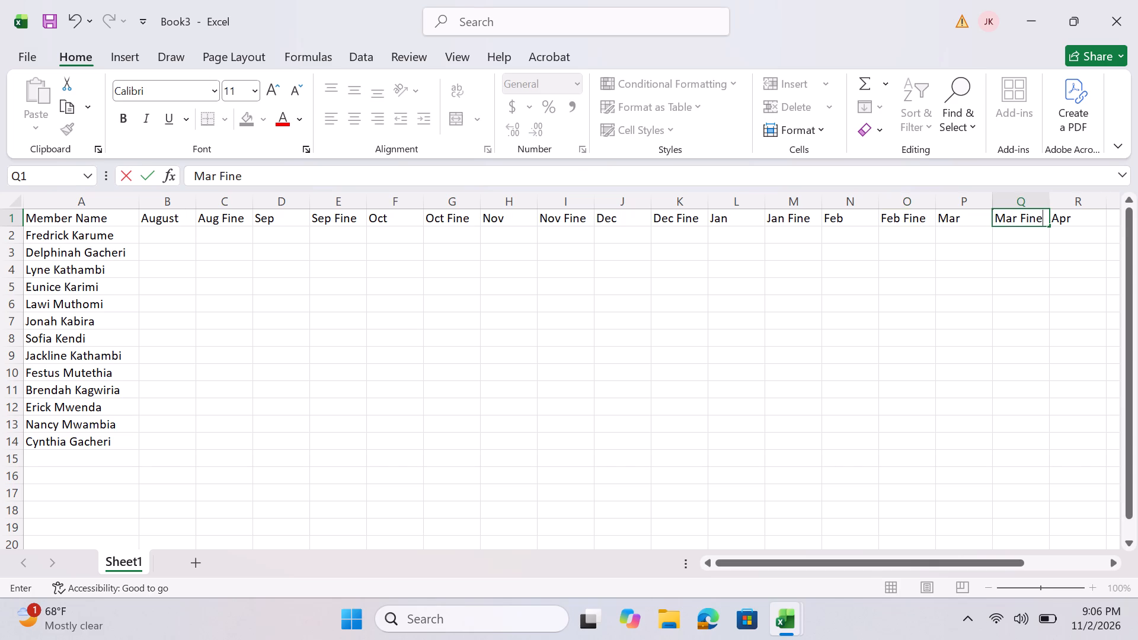
# Fill the blank header cell S1 after Apr with "Apr Fine", correcting any misspelling of the month.
pyautogui.hscroll(-1, 1089, 228)
pyautogui.click(1011, 222)
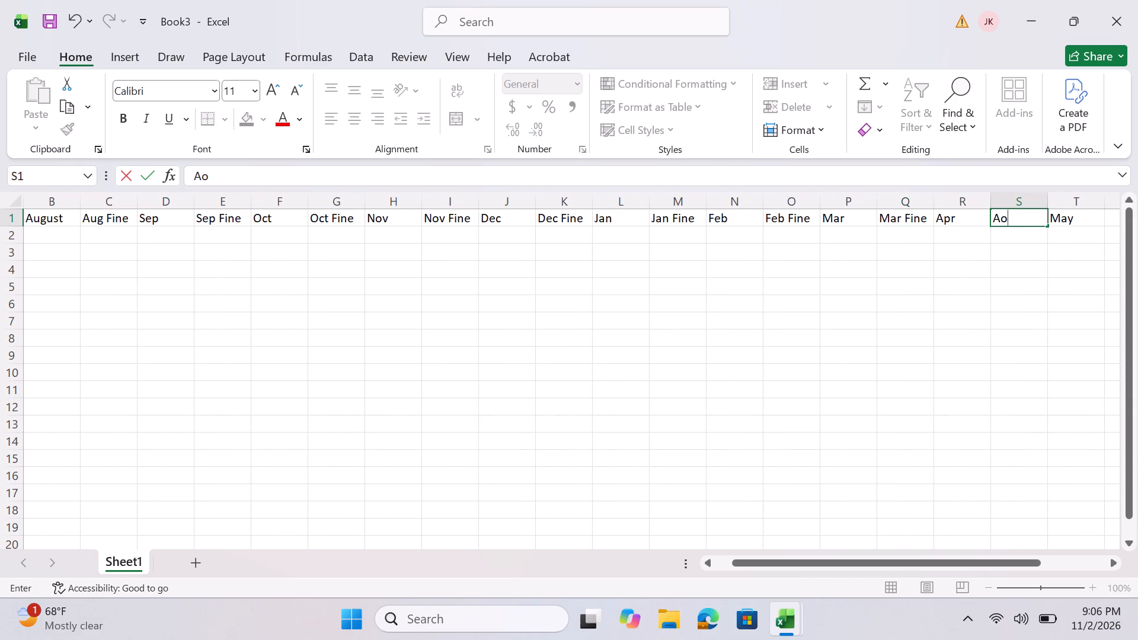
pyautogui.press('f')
pyautogui.hscroll(-2, 1047, 235)
pyautogui.click(1016, 219)
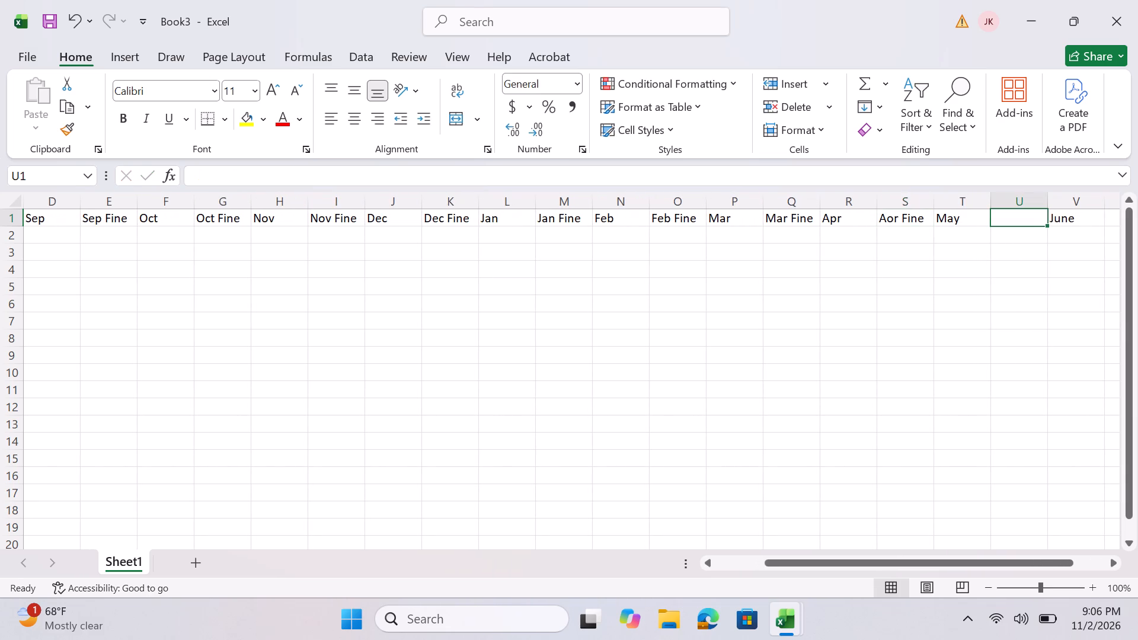
pyautogui.click(890, 219)
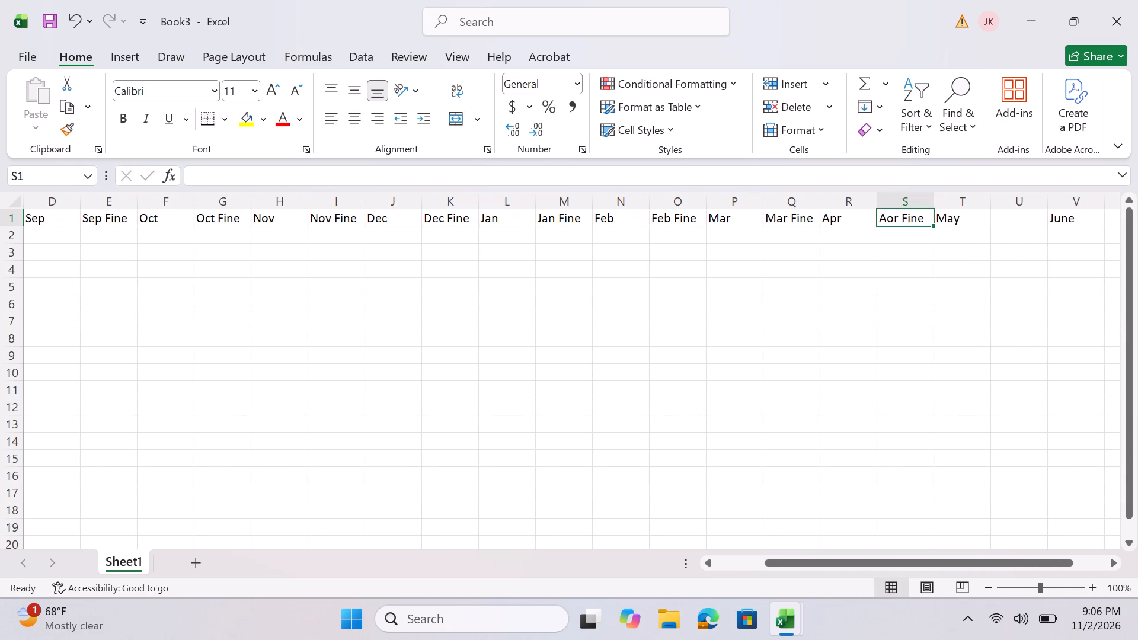
pyautogui.click(890, 219)
pyautogui.doubleClick(890, 219)
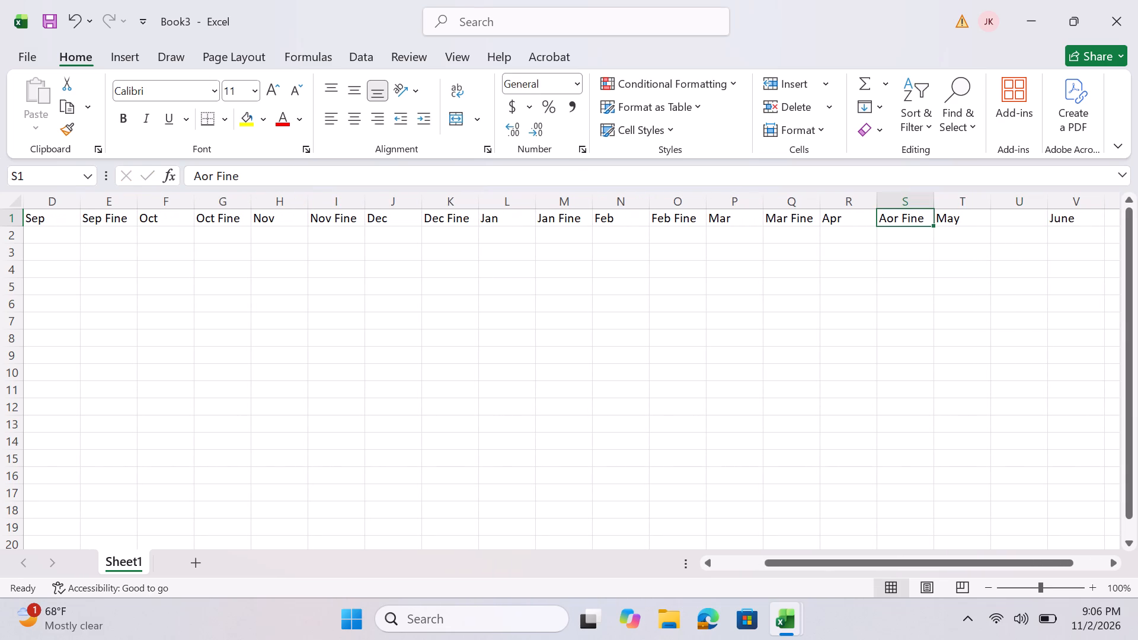
pyautogui.doubleClick(895, 220)
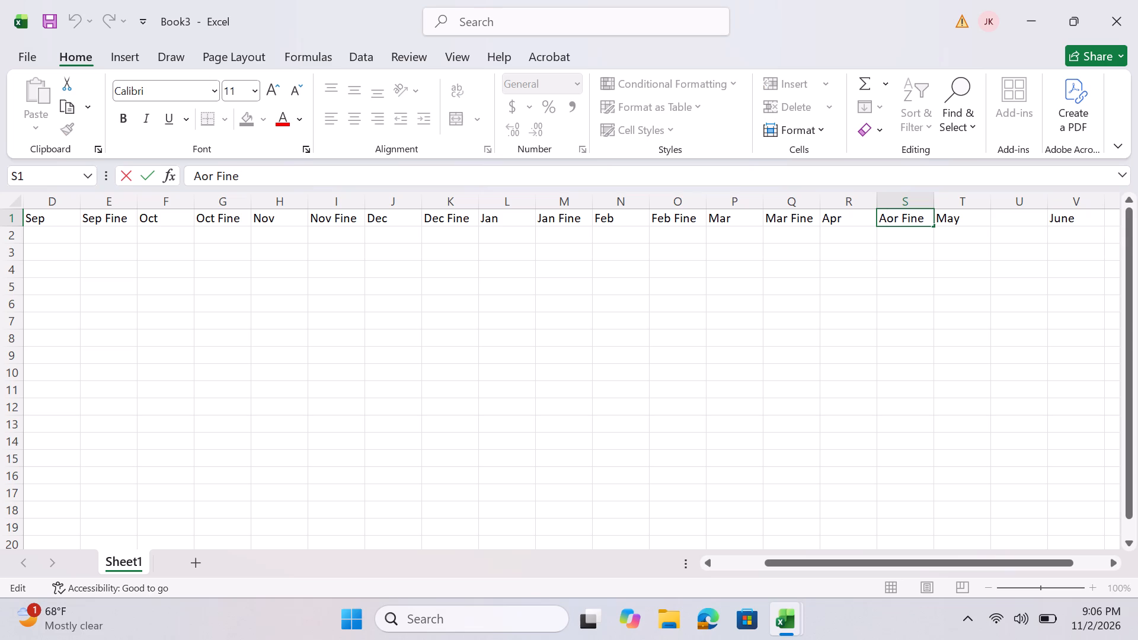
pyautogui.click(895, 220)
pyautogui.press('BackSpace')
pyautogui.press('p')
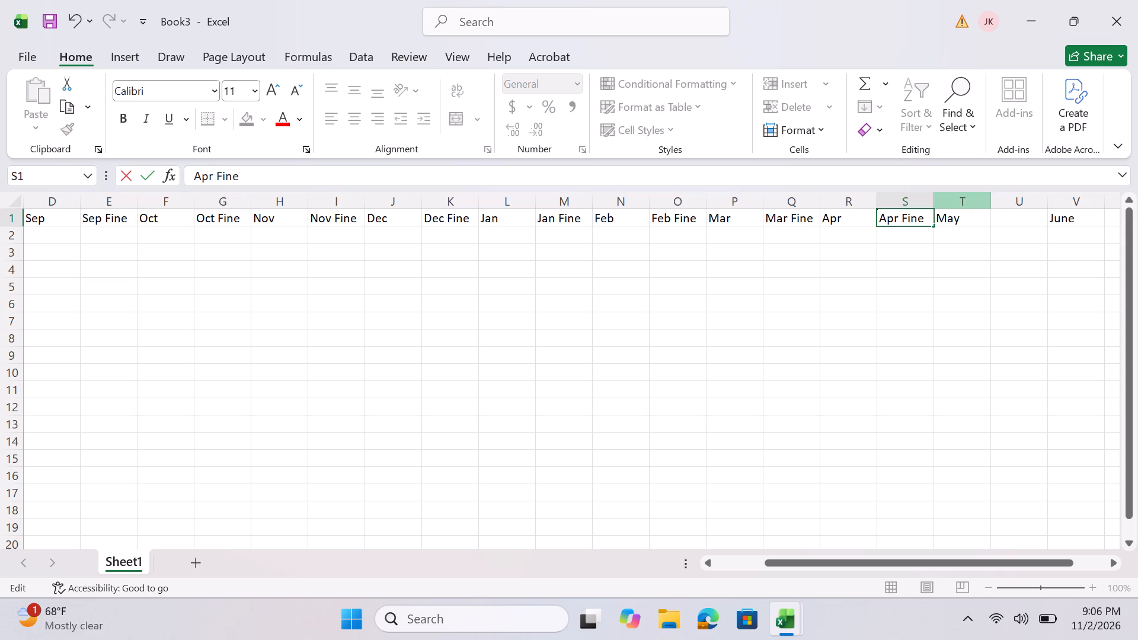
# Fill the blank header cells after May and June with "May Fine" in U1 and "June Fine" in W1.
pyautogui.click(1012, 220)
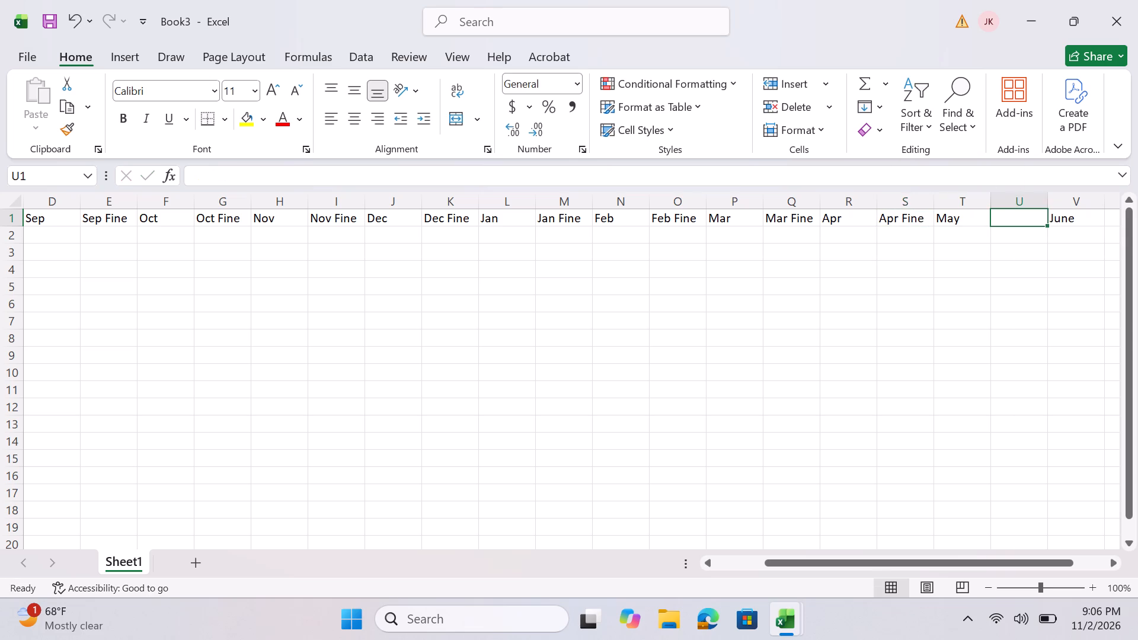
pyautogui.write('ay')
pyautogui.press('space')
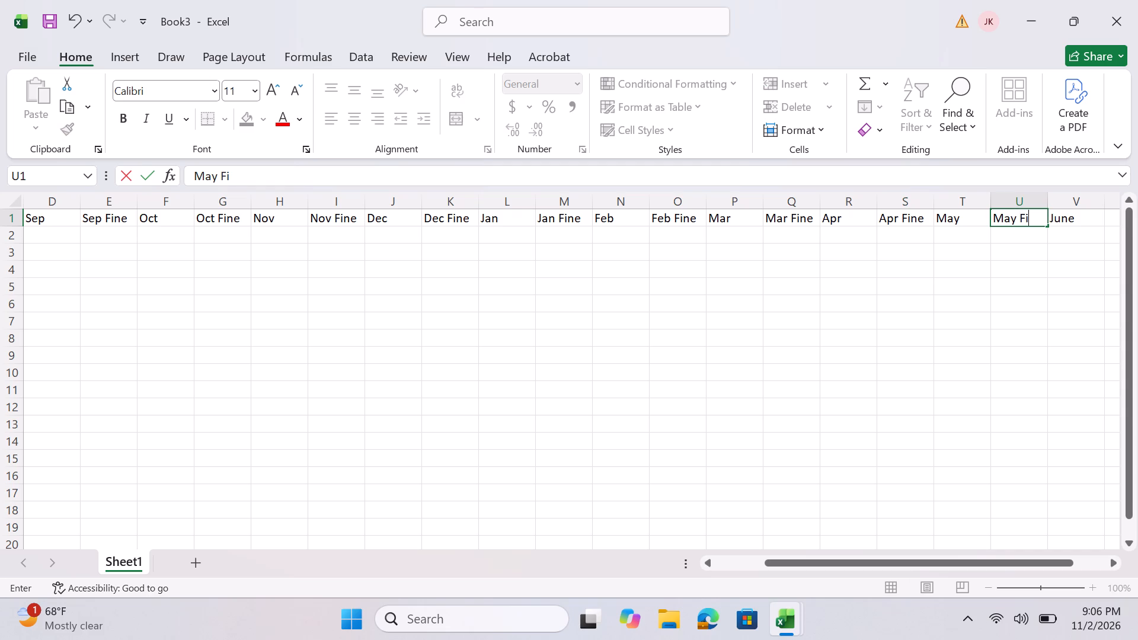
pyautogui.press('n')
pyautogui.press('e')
pyautogui.hscroll(-2, 1059, 219)
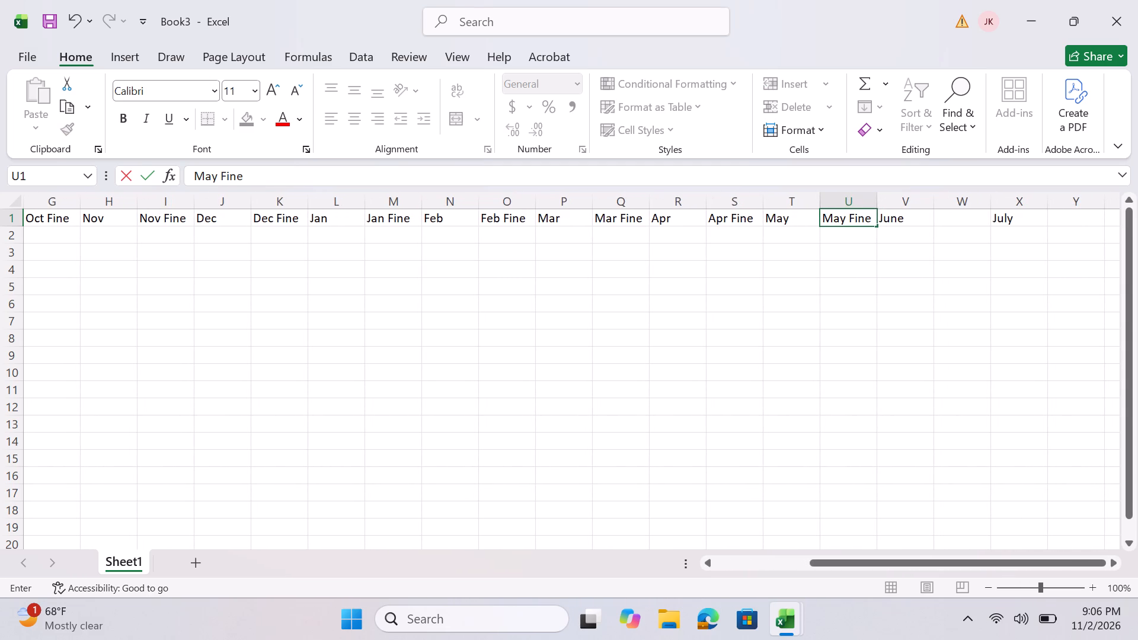
pyautogui.click(966, 215)
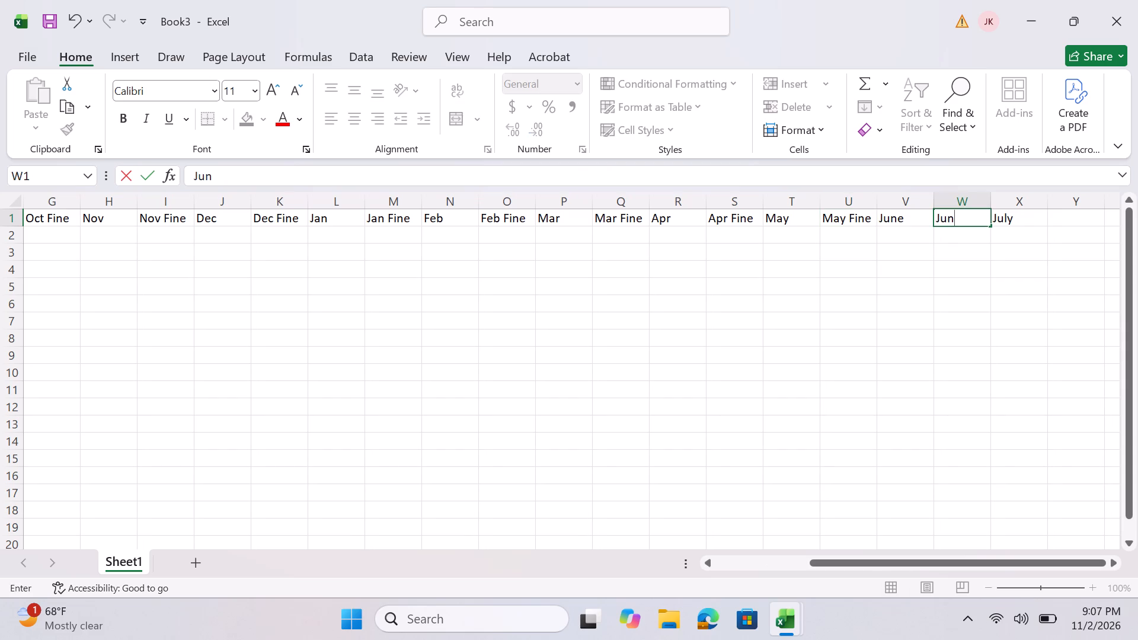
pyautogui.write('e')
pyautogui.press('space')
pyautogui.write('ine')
# Add the header "July Fine" in Y1, after the July header.
pyautogui.click(1062, 220)
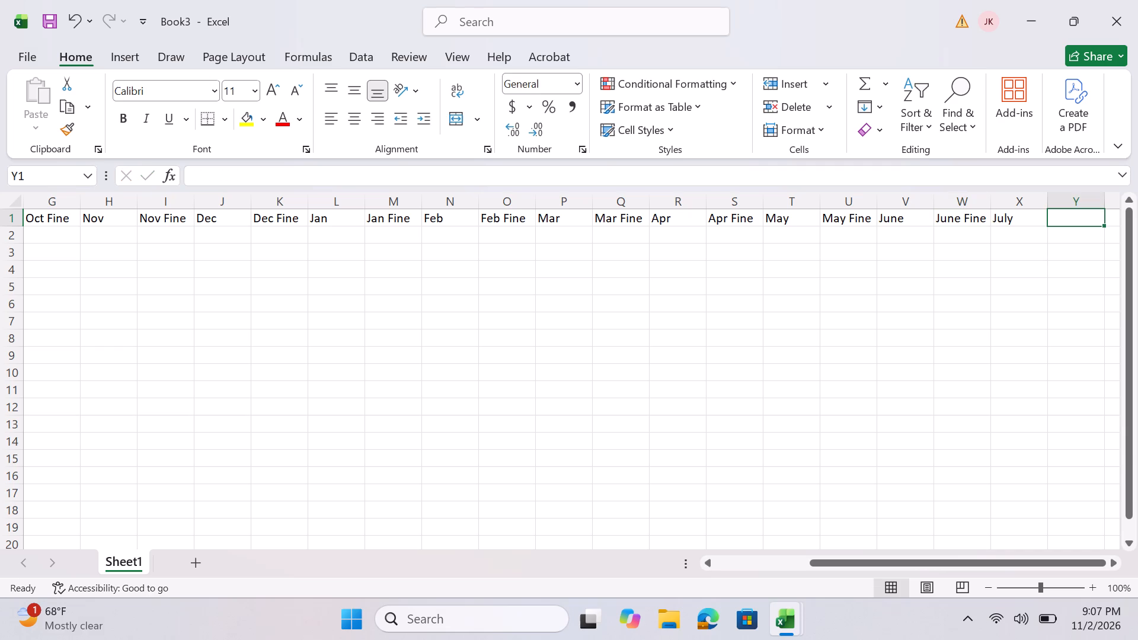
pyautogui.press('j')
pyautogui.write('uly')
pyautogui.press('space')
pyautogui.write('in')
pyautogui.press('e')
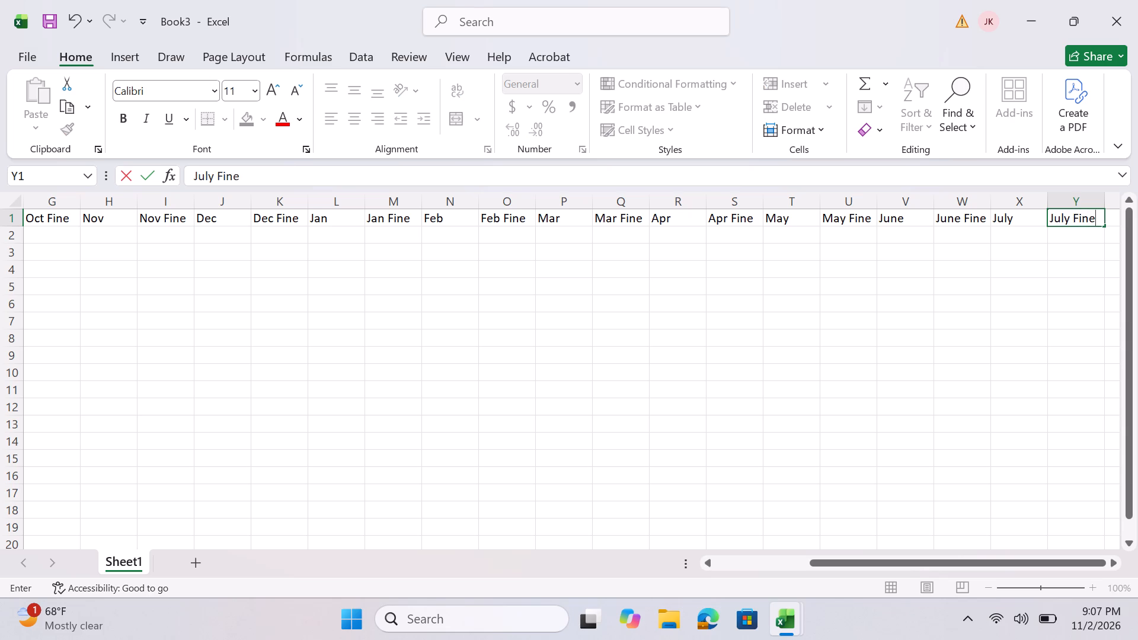
# Start a total header in Z1, after July Fine, with the text "Total Sav".
pyautogui.hscroll(-1, 1137, 255)
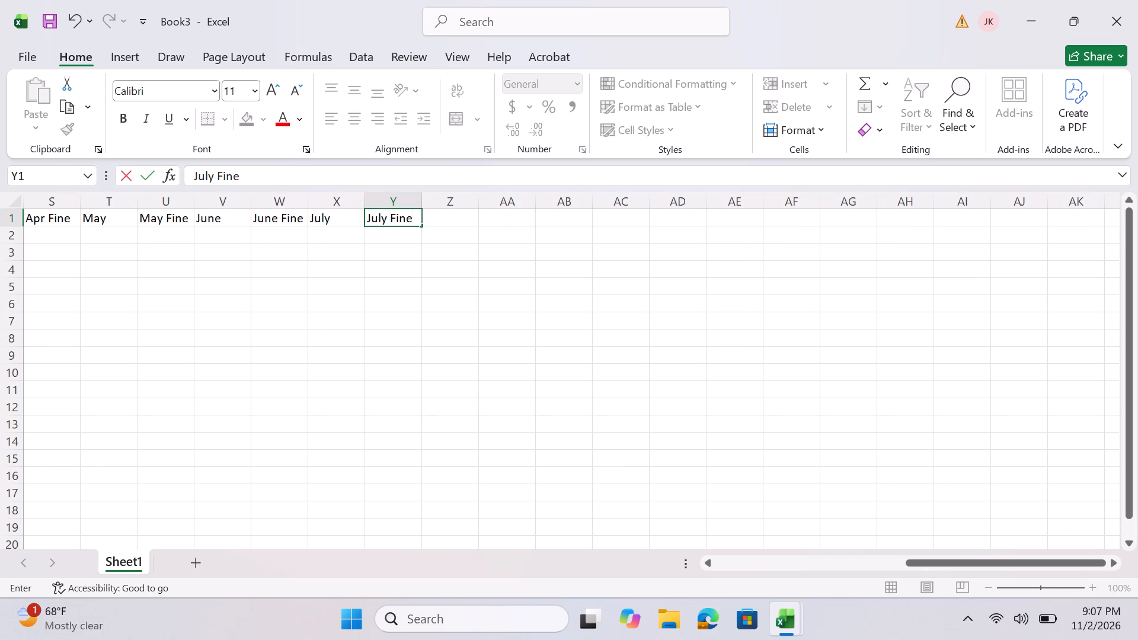
pyautogui.click(451, 220)
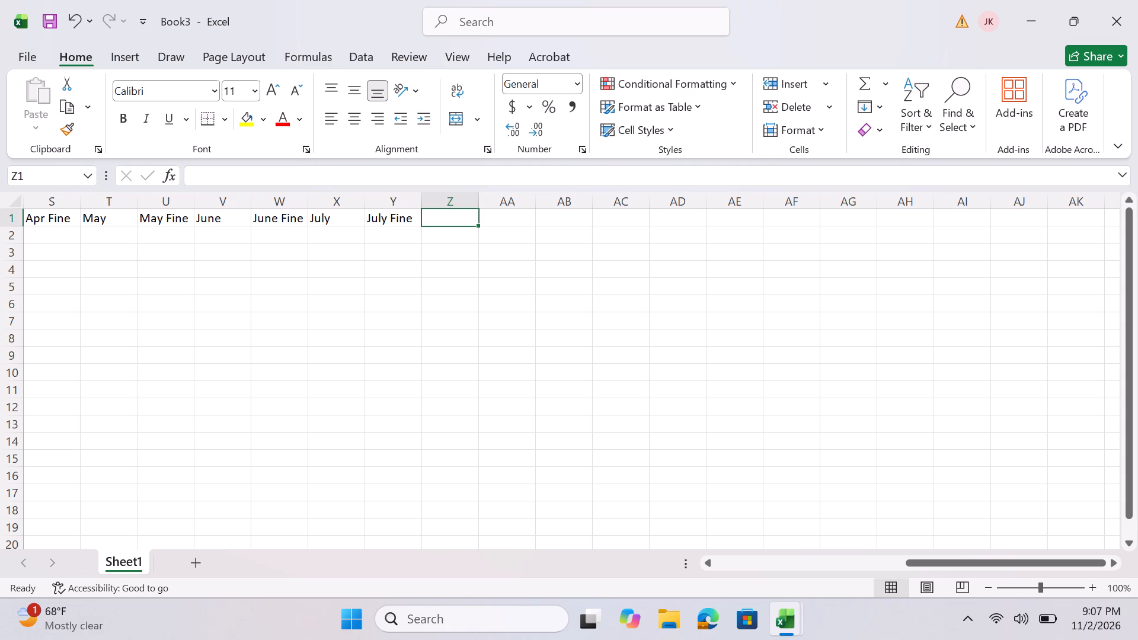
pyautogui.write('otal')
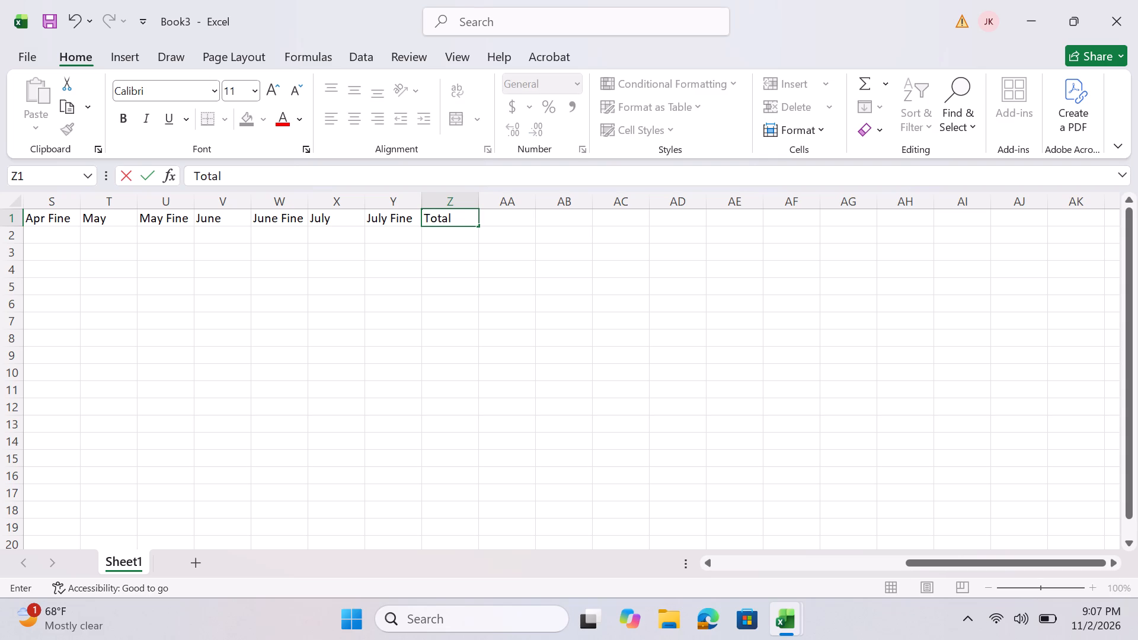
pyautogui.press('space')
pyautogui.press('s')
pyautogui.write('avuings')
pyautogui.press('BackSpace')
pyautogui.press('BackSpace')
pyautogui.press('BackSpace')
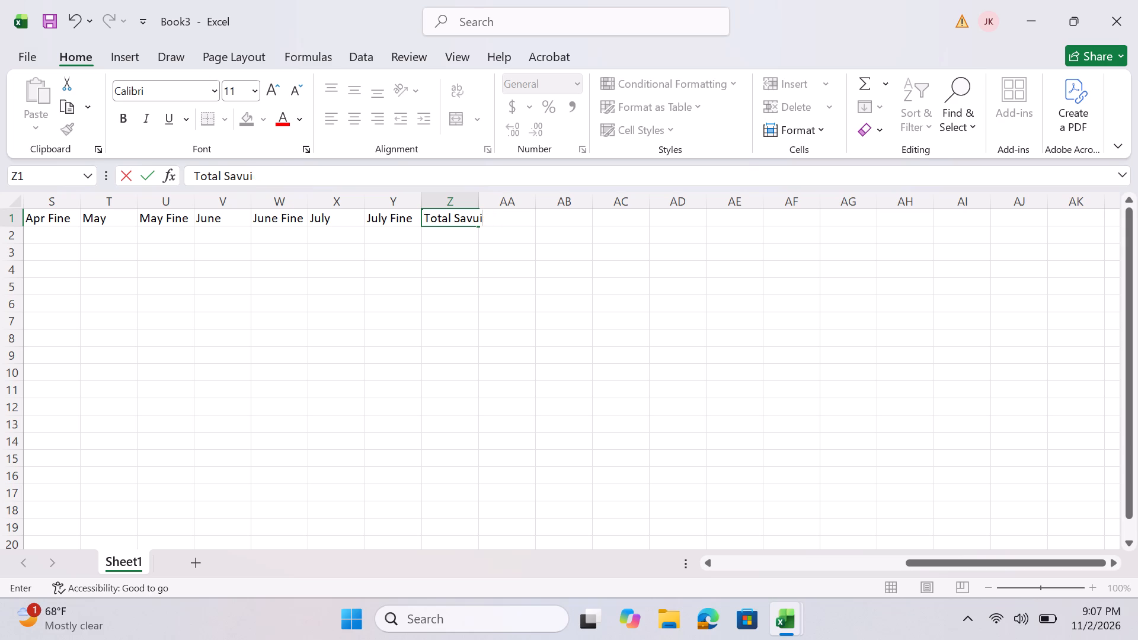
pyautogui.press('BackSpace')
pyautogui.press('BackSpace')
# Widen column Z slightly to make room for a longer header.
pyautogui.click(480, 209)
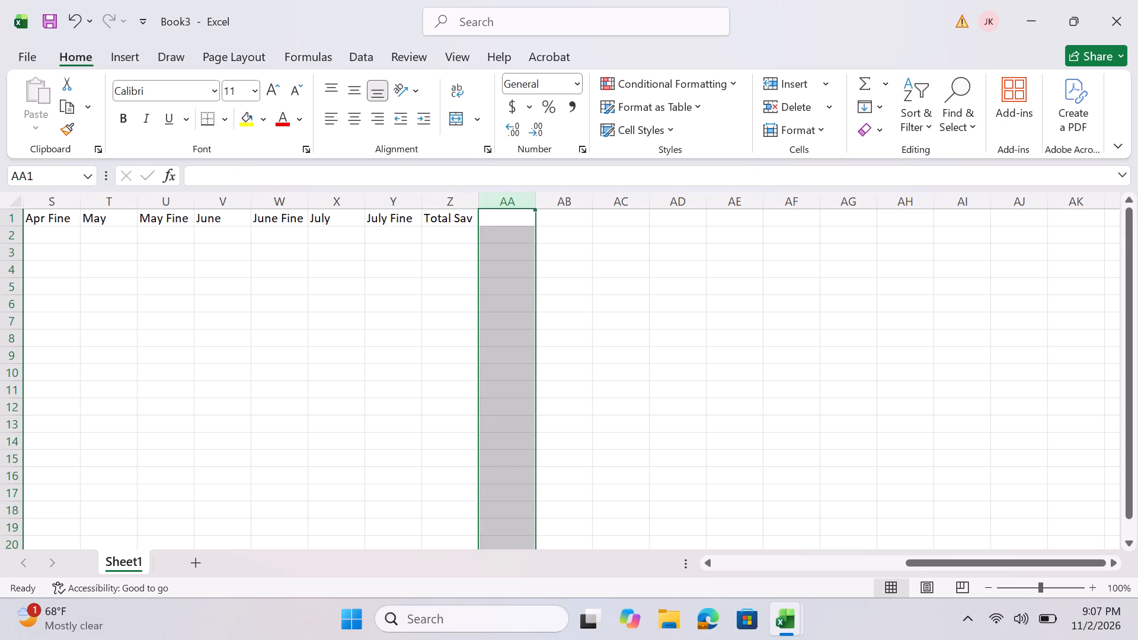
pyautogui.moveTo(480, 209); pyautogui.dragTo(500, 209)
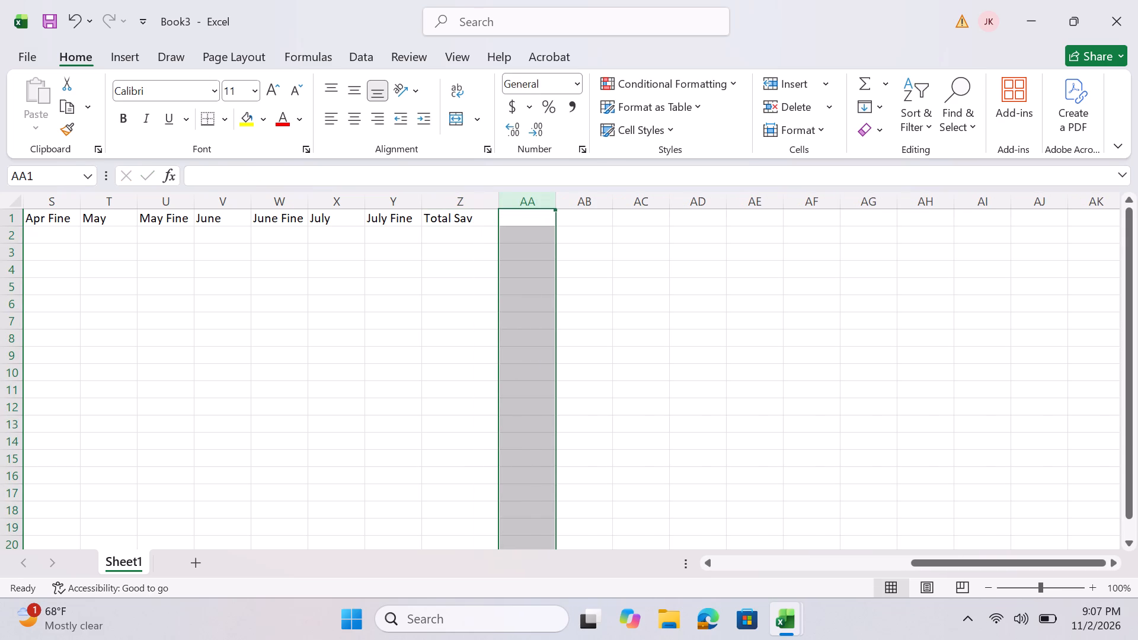
# Complete the header in Z1 so it reads "Total Savings".
pyautogui.click(480, 222)
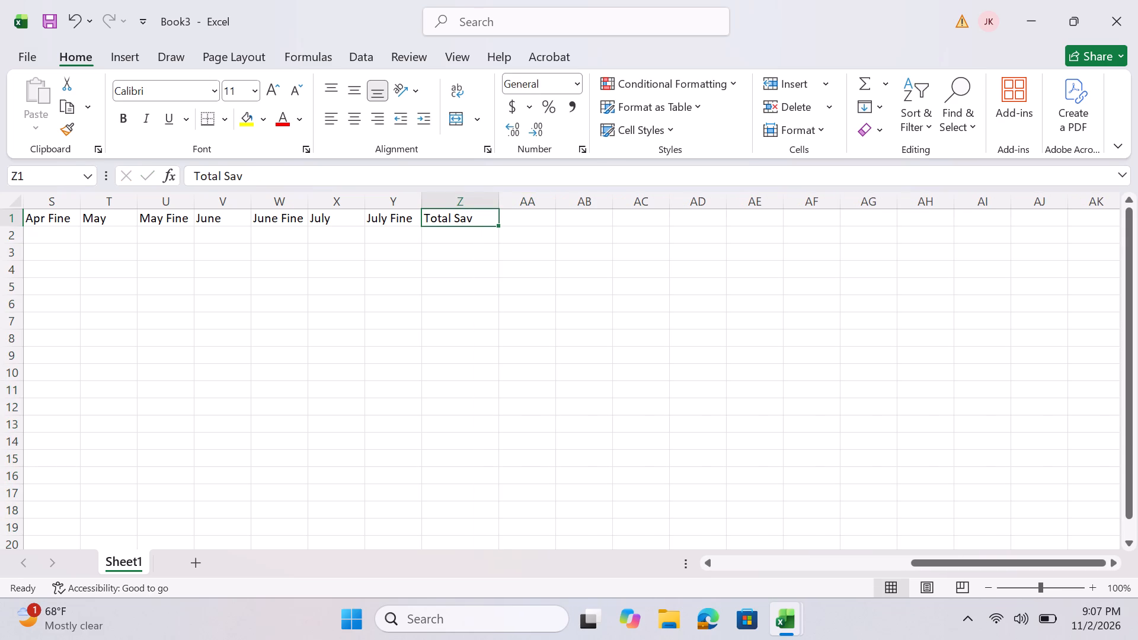
pyautogui.click(480, 222)
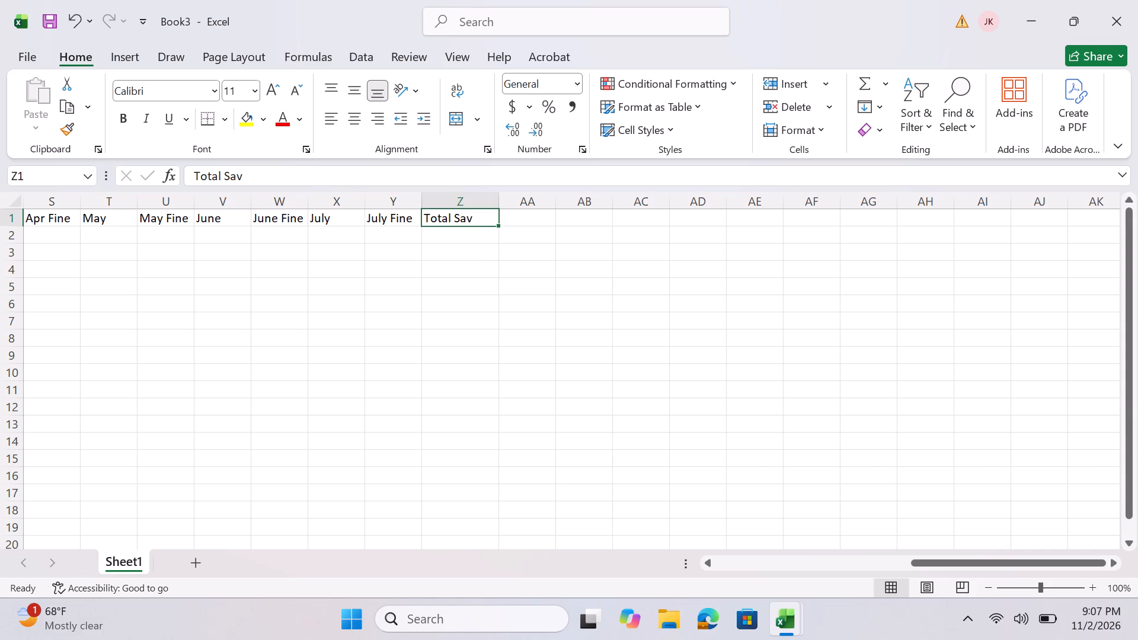
pyautogui.click(474, 217)
pyautogui.doubleClick(474, 217)
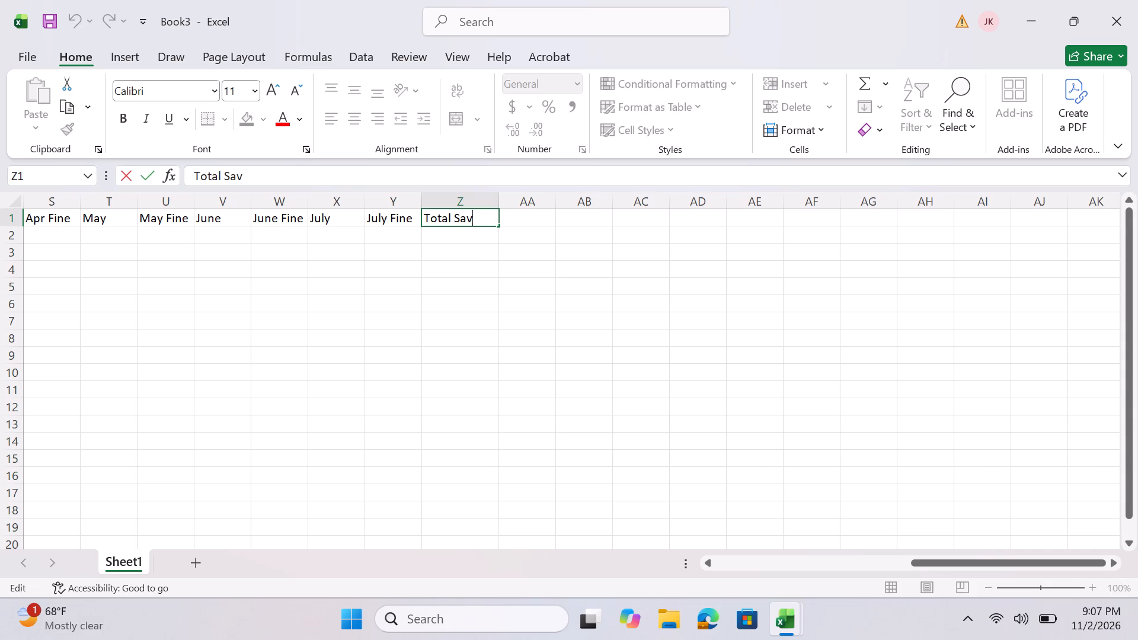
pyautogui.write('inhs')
pyautogui.click(474, 217)
pyautogui.press('BackSpace')
pyautogui.press('BackSpace')
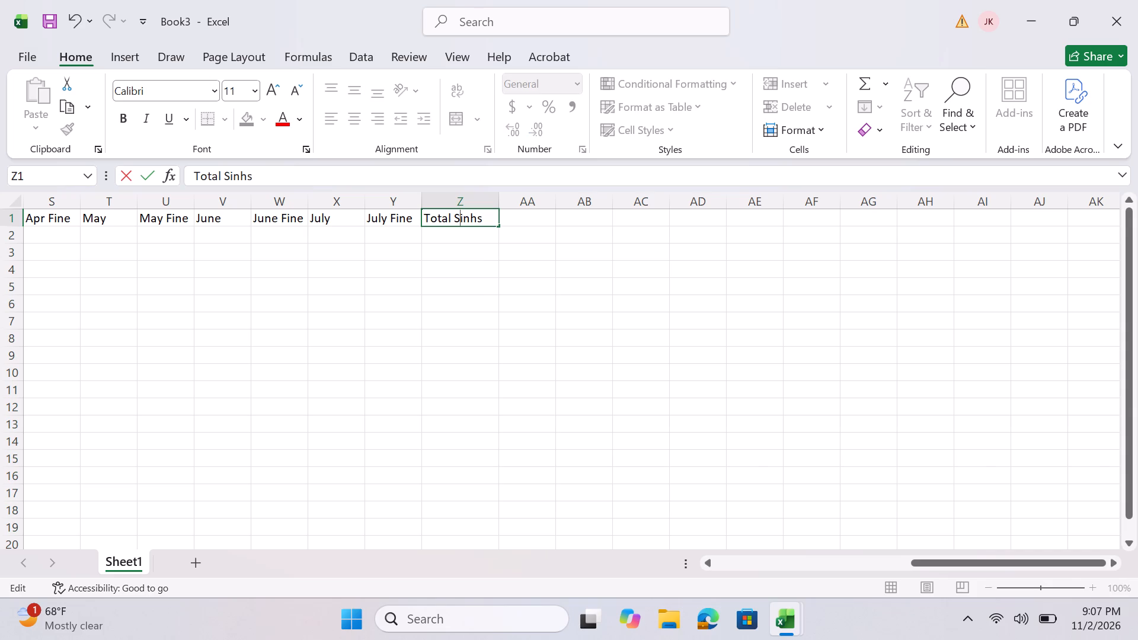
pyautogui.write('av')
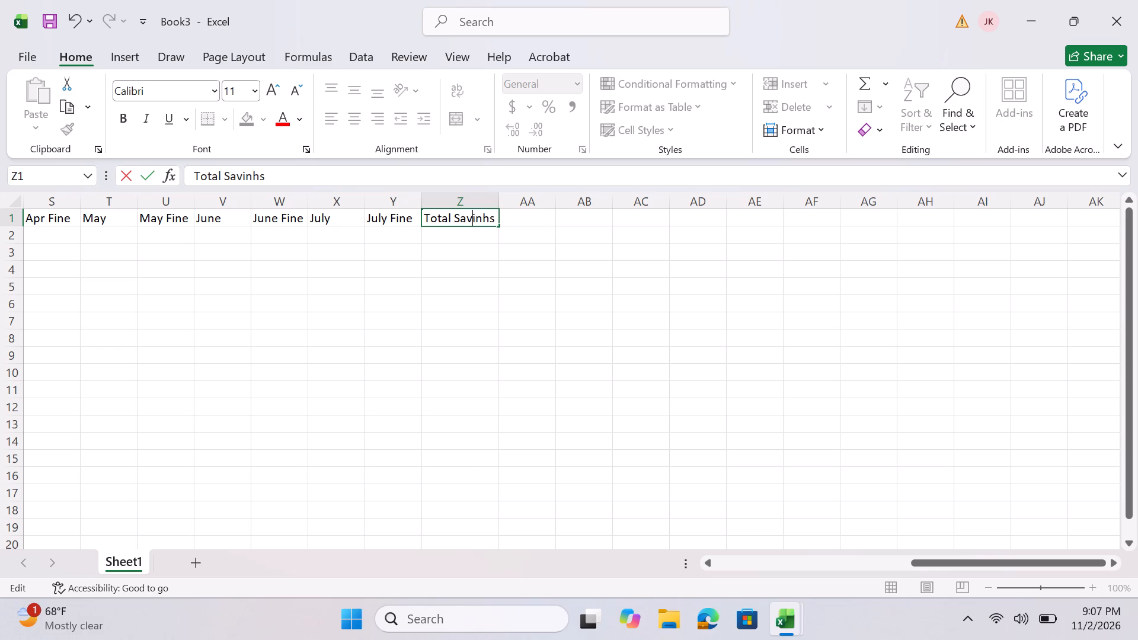
pyautogui.click(496, 216)
pyautogui.press('BackSpace')
pyautogui.press('BackSpace')
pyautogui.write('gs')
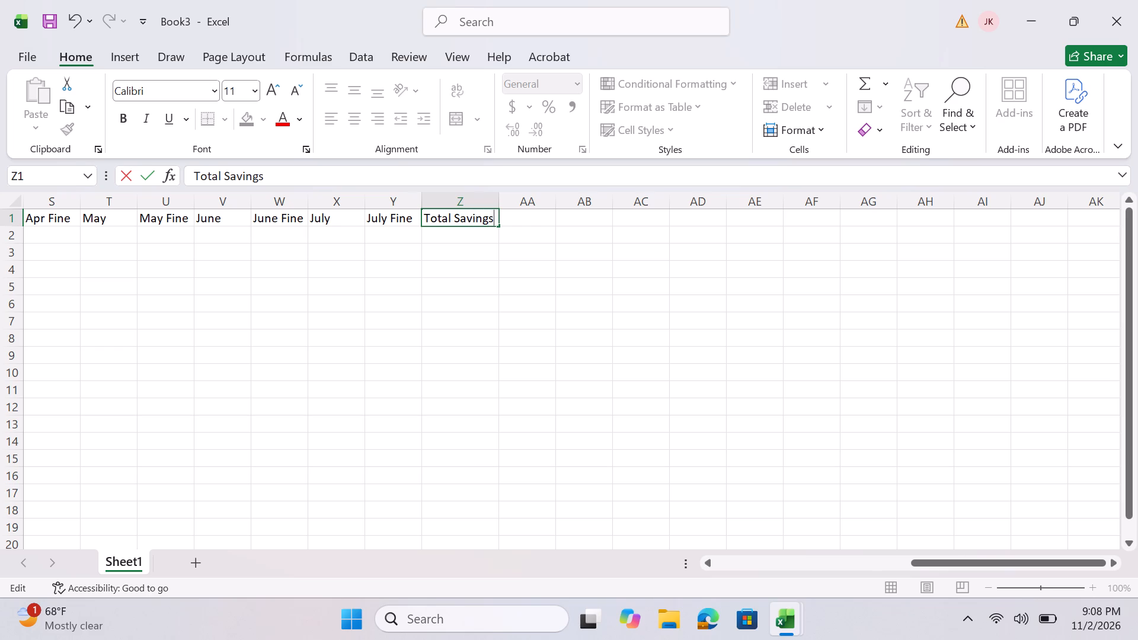
# Add the header "Total Fine" in AA1, after Total Savings.
pyautogui.click(503, 216)
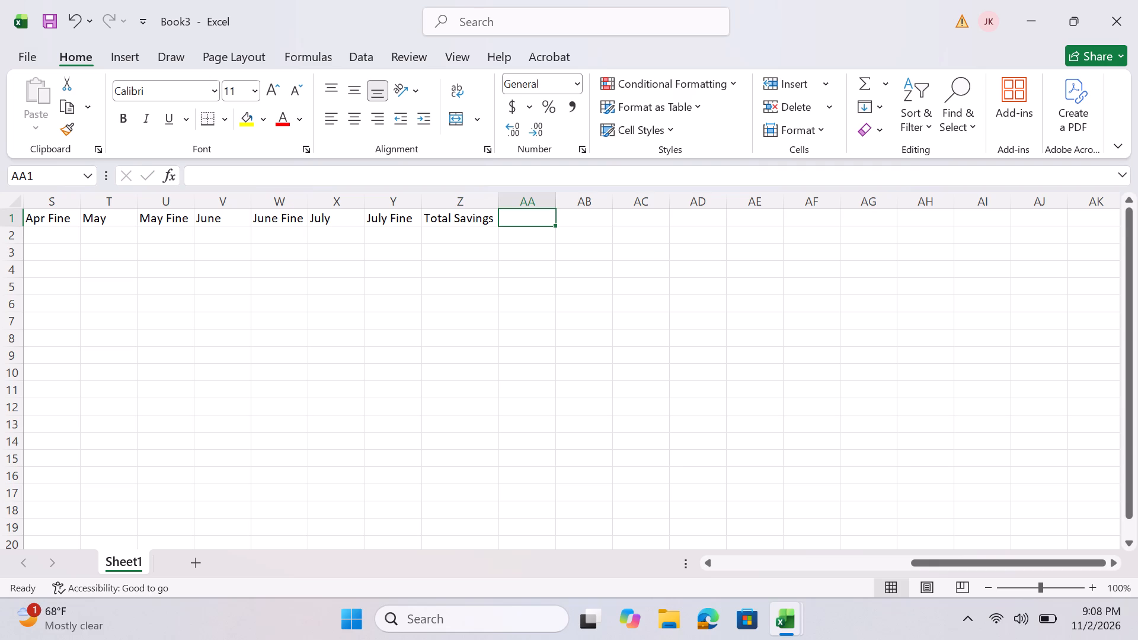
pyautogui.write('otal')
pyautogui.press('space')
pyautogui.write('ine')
pyautogui.click(583, 217)
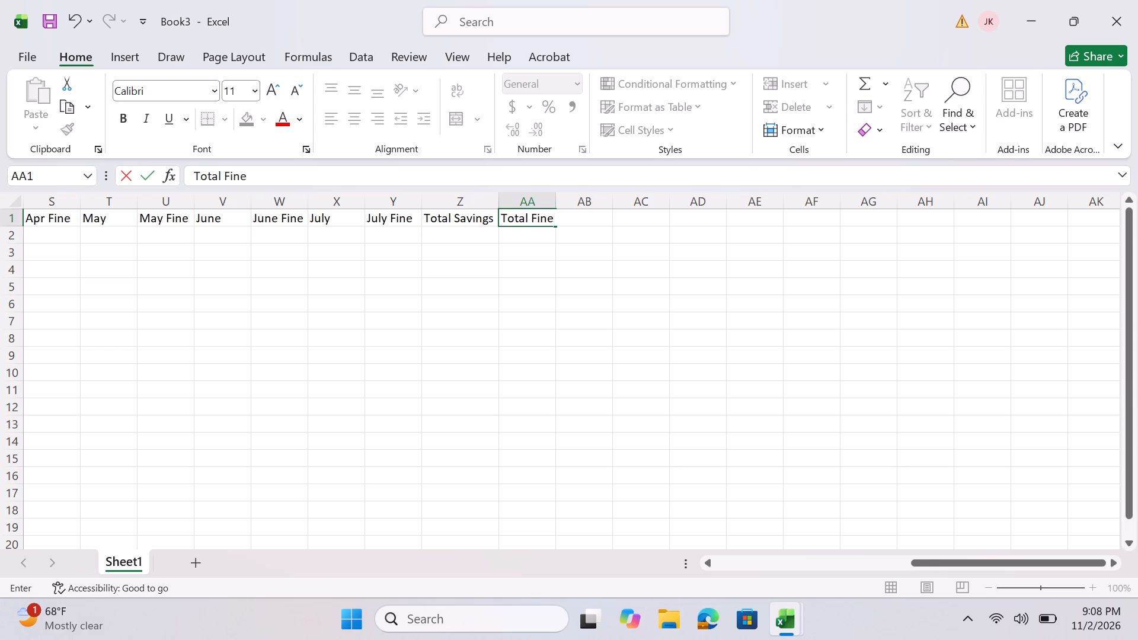
pyautogui.click(580, 217)
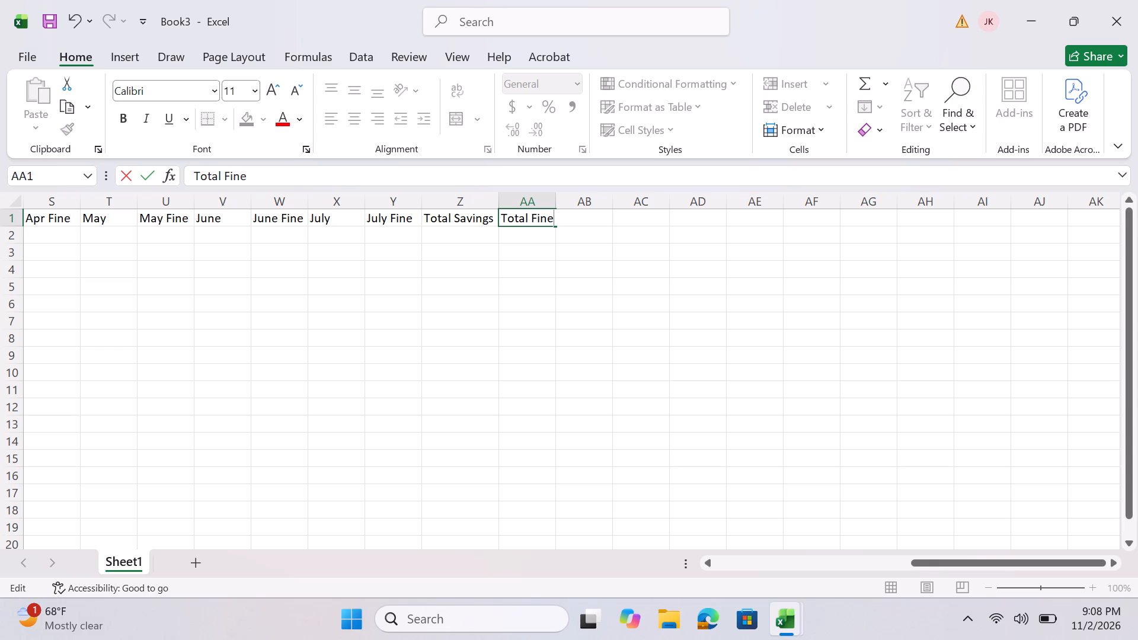
pyautogui.click(583, 217)
pyautogui.moveTo(583, 217); pyautogui.dragTo(530, 210)
pyautogui.click(530, 210)
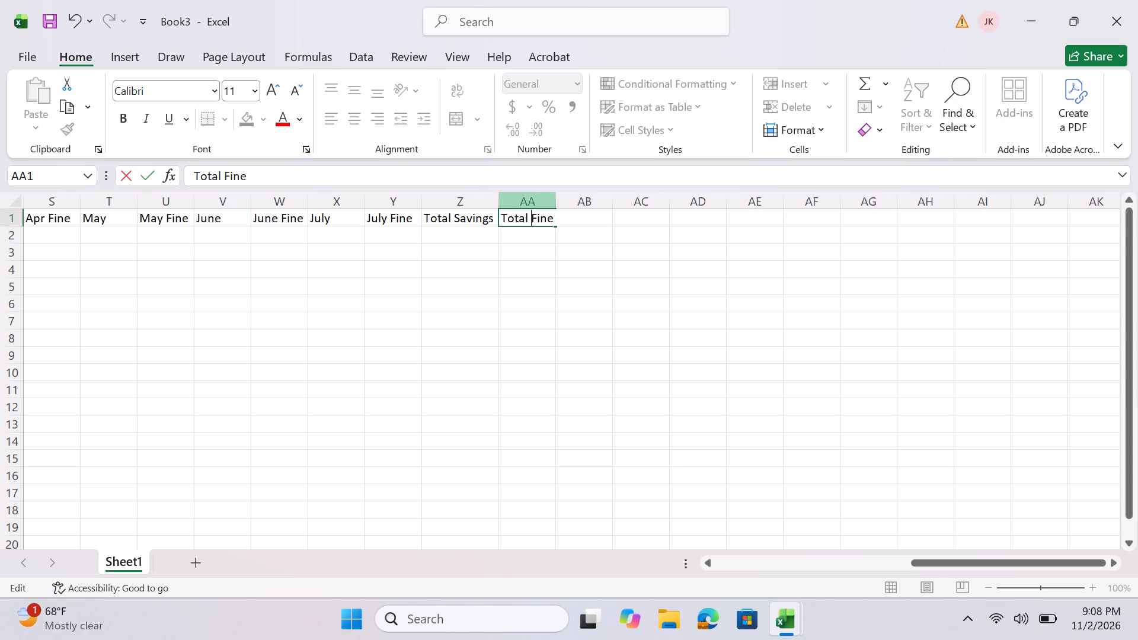
pyautogui.click(599, 224)
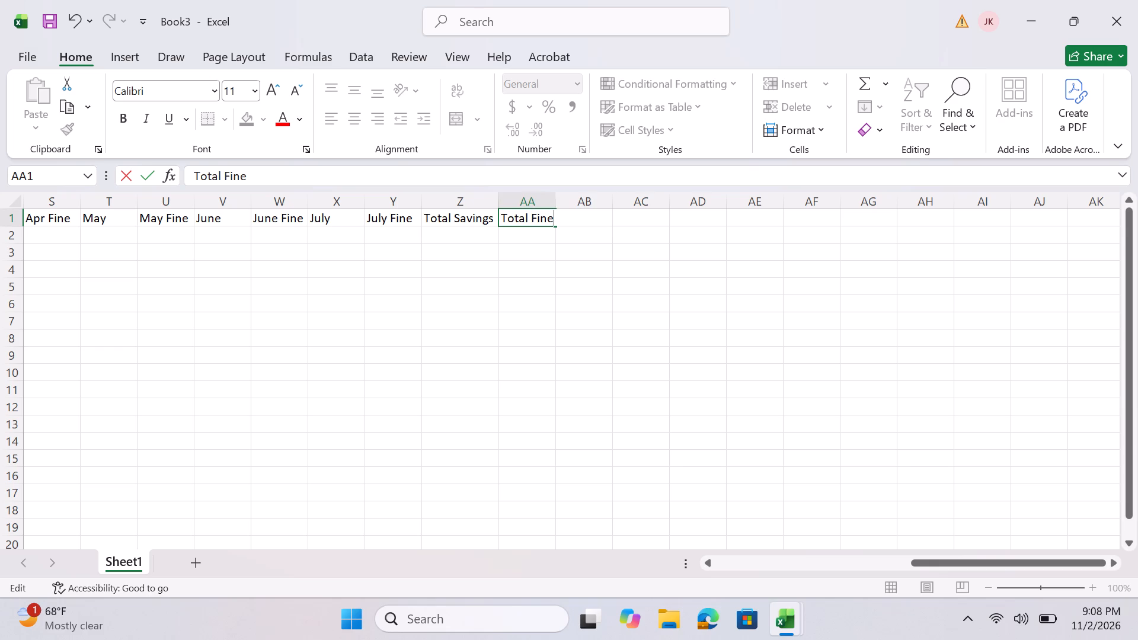
pyautogui.click(523, 245)
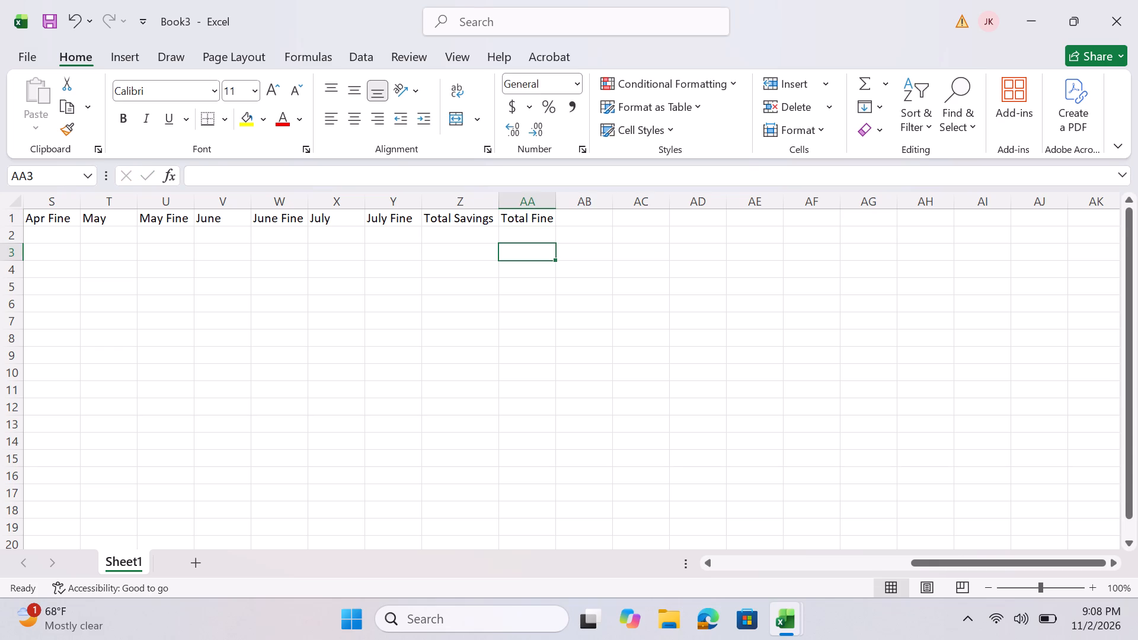
# Widen column AA slightly so the Total Fine header has more room.
pyautogui.moveTo(556, 209); pyautogui.dragTo(565, 209)
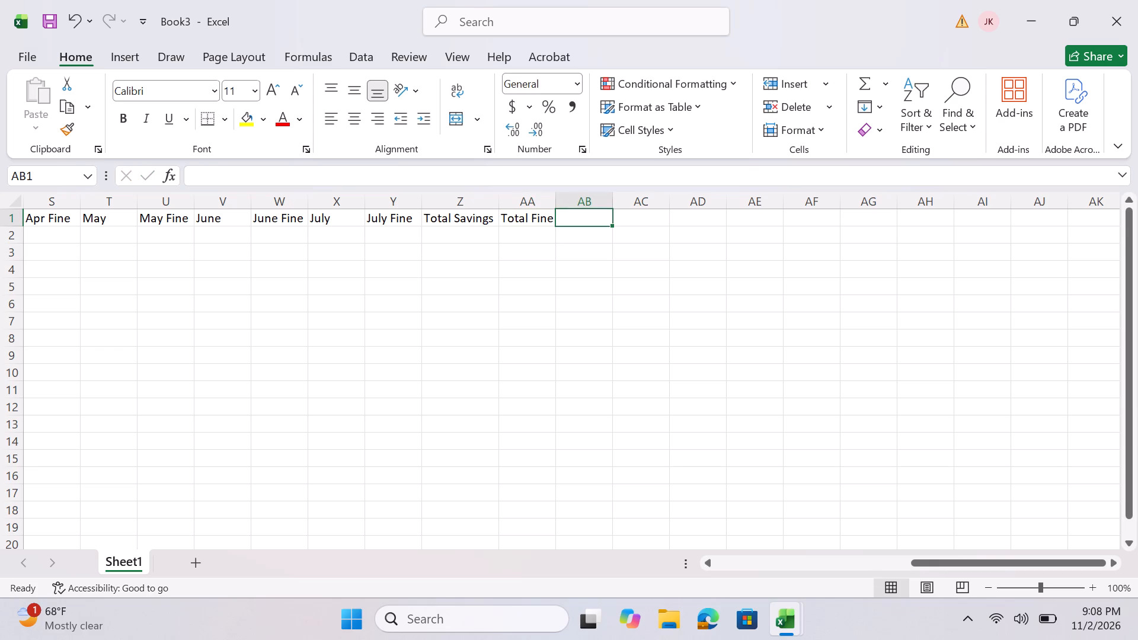
pyautogui.moveTo(565, 209); pyautogui.dragTo(562, 208)
pyautogui.moveTo(559, 206); pyautogui.dragTo(567, 207)
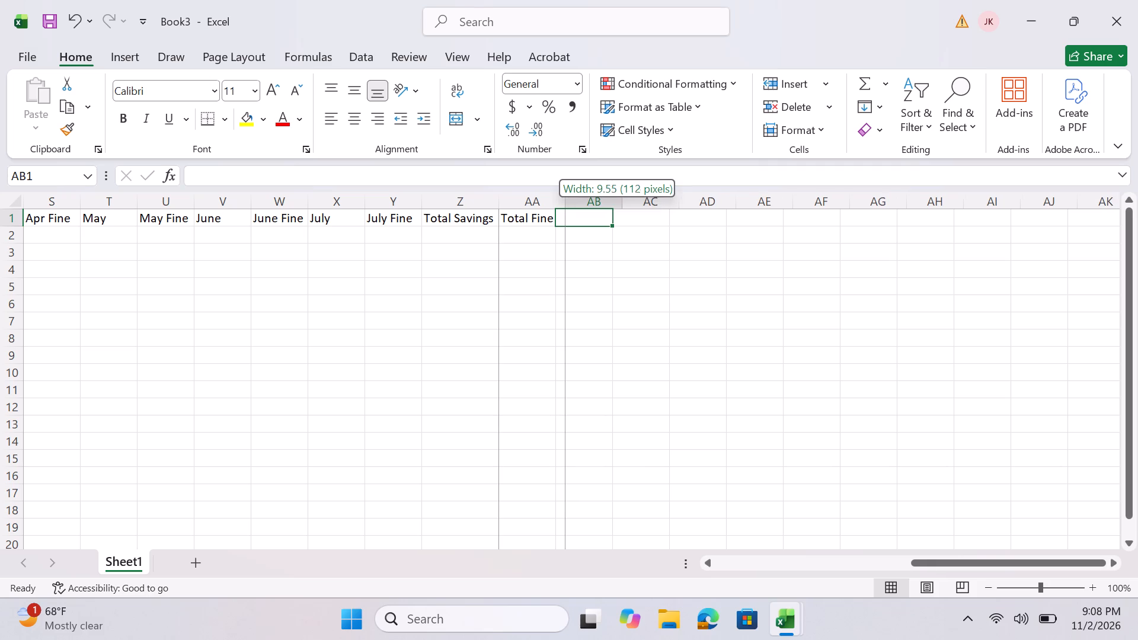
pyautogui.moveTo(567, 207); pyautogui.dragTo(564, 207)
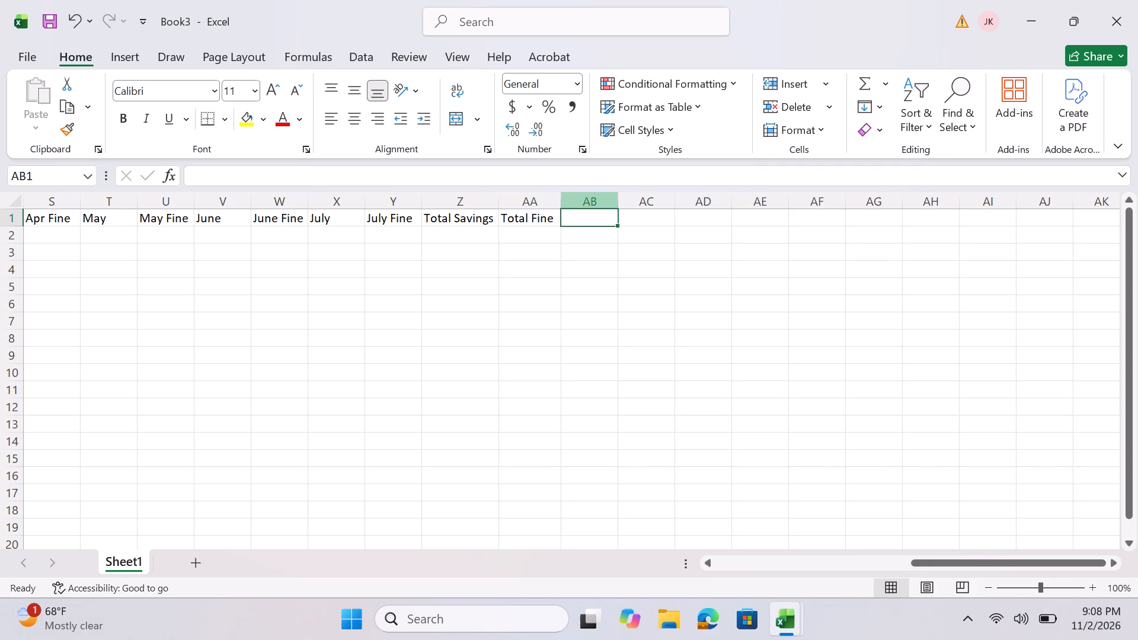
# Start a header in AB1, after Total Fine, with the text "Account".
pyautogui.click(572, 217)
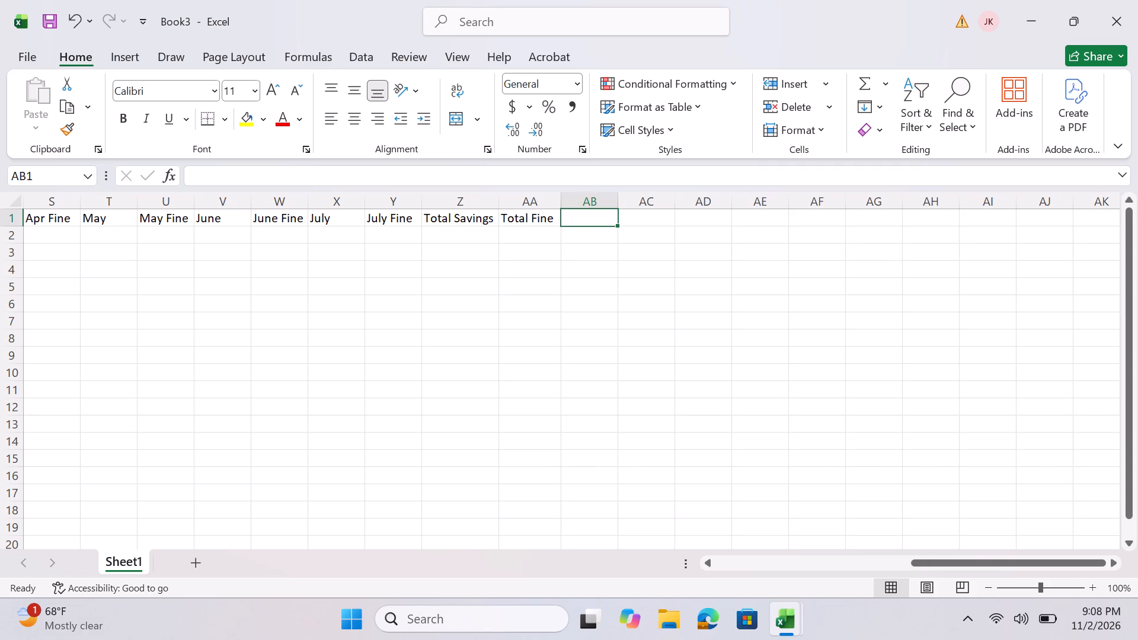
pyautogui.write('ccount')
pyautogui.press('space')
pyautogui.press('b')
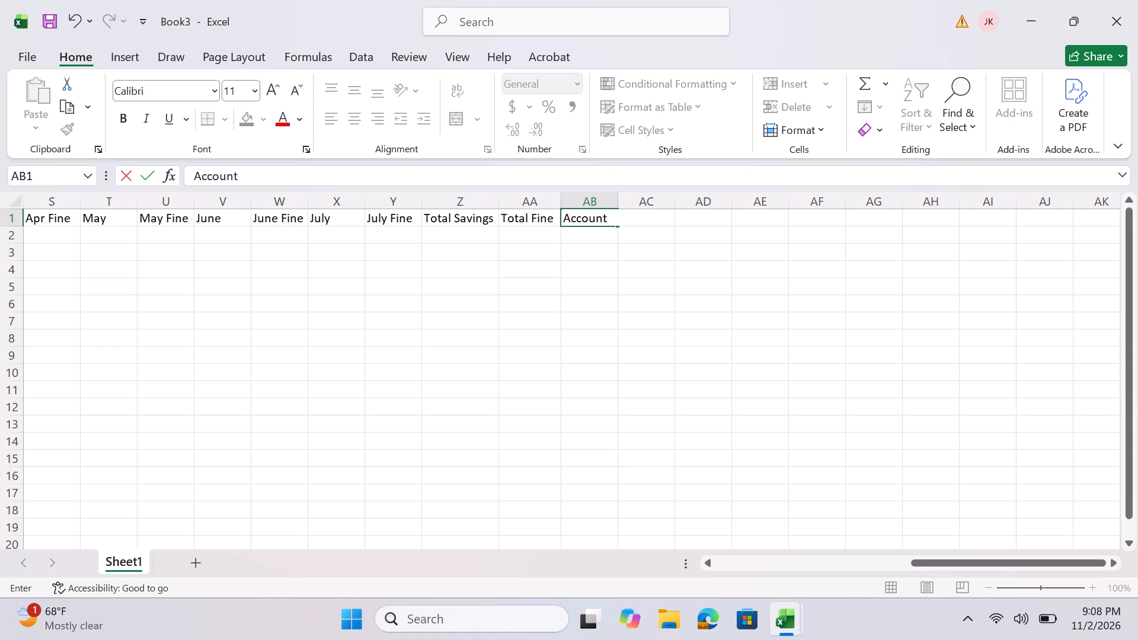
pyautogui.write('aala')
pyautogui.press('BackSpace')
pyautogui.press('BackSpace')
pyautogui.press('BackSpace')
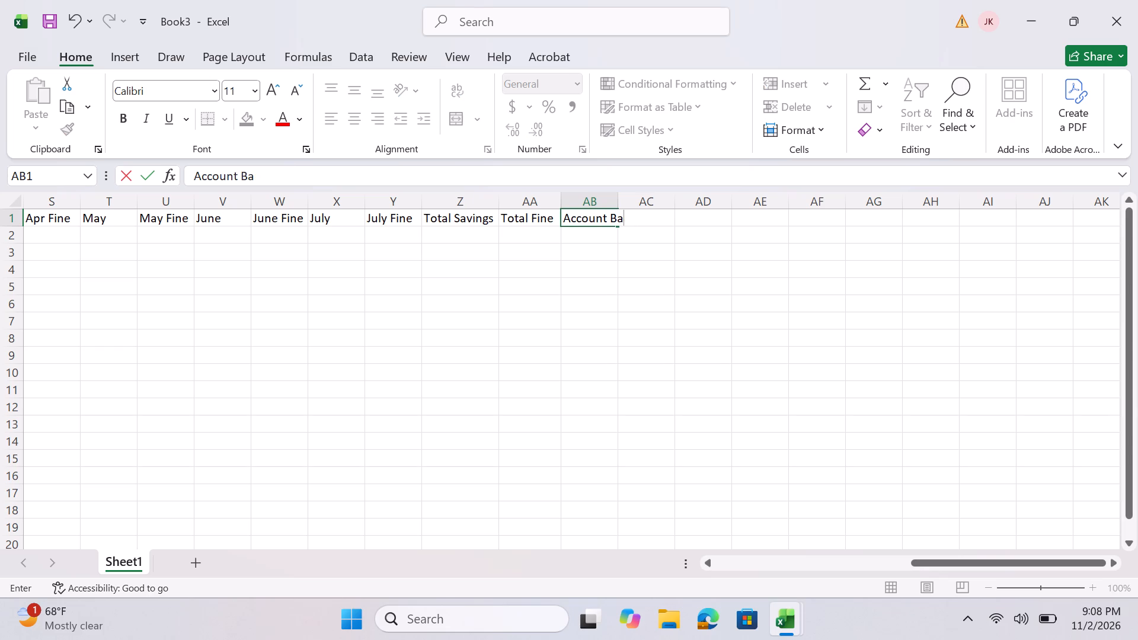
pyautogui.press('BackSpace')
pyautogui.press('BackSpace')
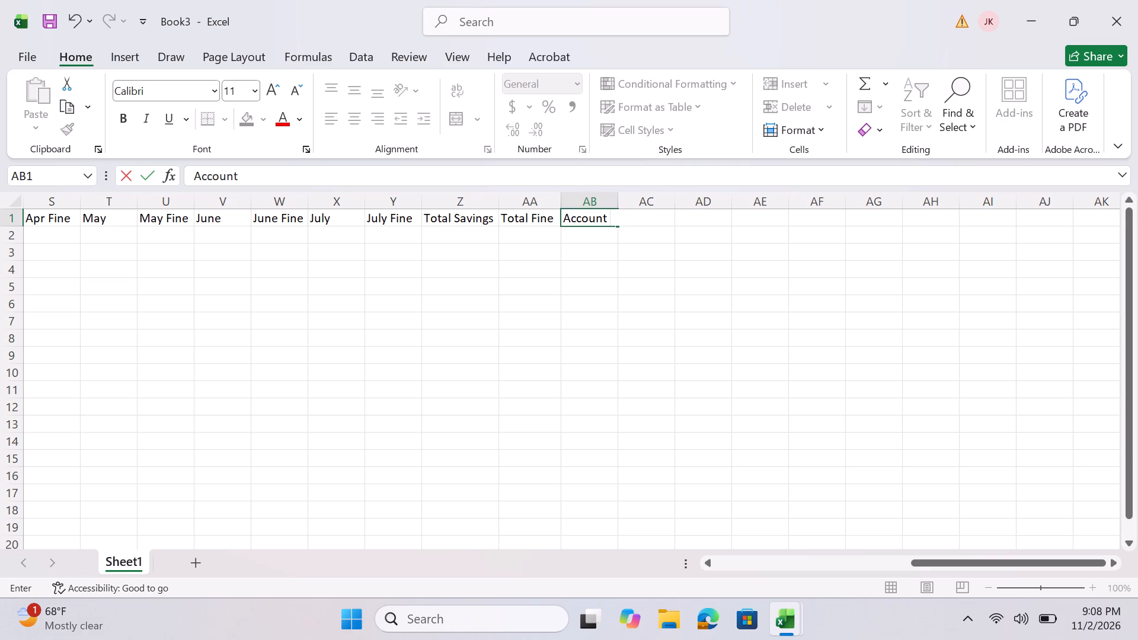
# Widen column AB by roughly half its width to make room for a longer header.
pyautogui.click(613, 213)
pyautogui.moveTo(617, 209); pyautogui.dragTo(617, 208)
pyautogui.moveTo(617, 208); pyautogui.dragTo(619, 220)
pyautogui.moveTo(619, 220); pyautogui.dragTo(611, 216)
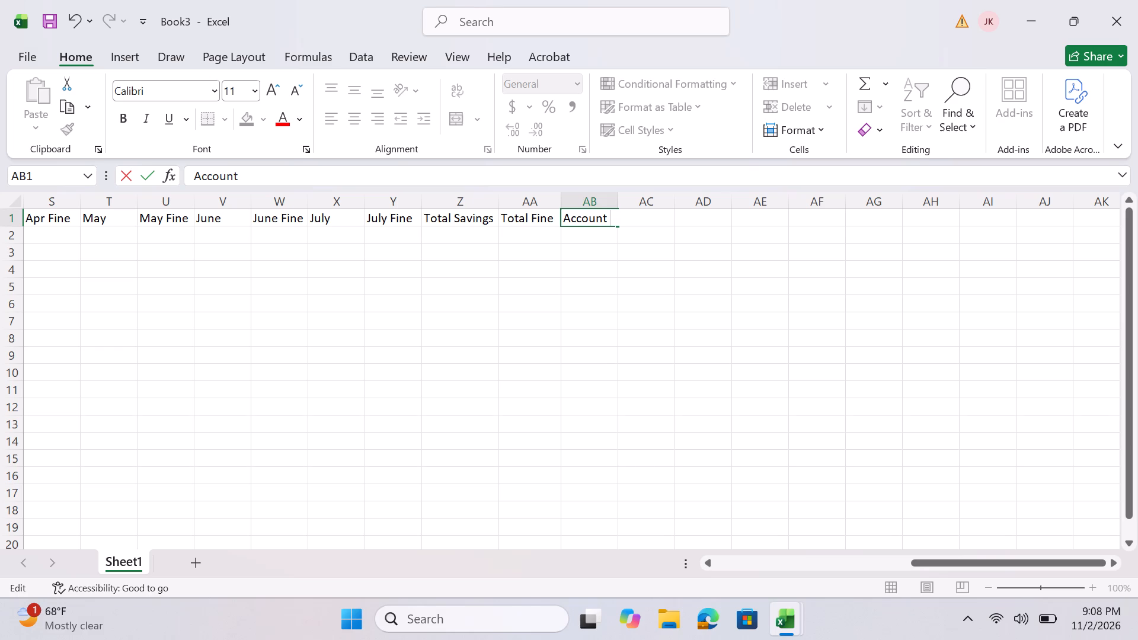
pyautogui.moveTo(611, 214); pyautogui.dragTo(630, 214)
pyautogui.click(613, 213)
pyautogui.moveTo(612, 201); pyautogui.dragTo(613, 212)
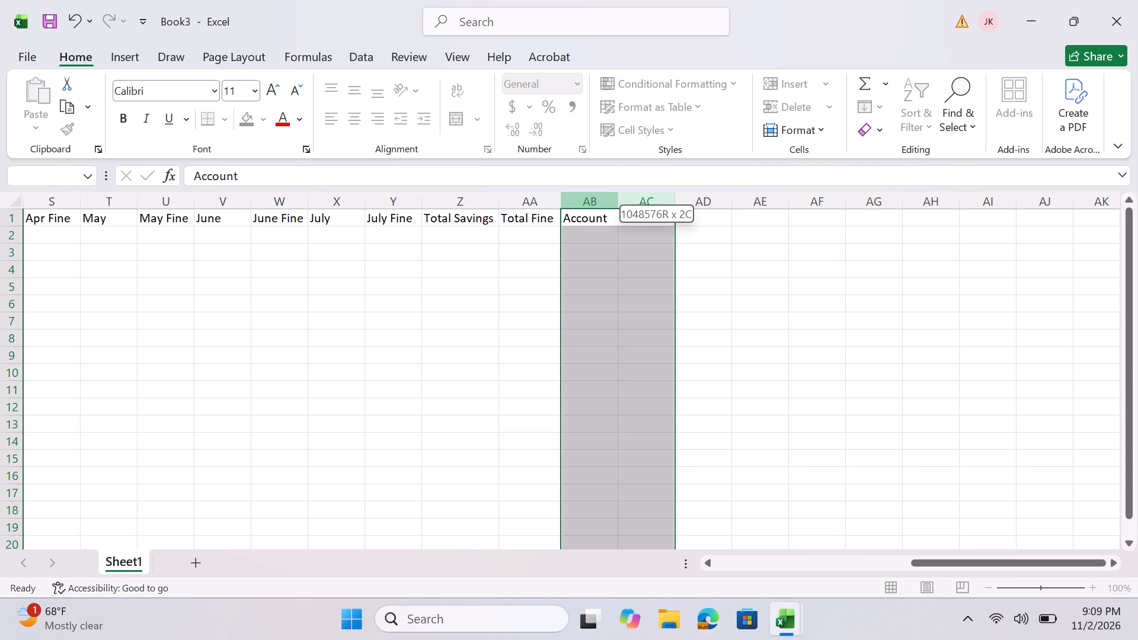
pyautogui.moveTo(613, 212); pyautogui.dragTo(619, 214)
pyautogui.click(619, 214)
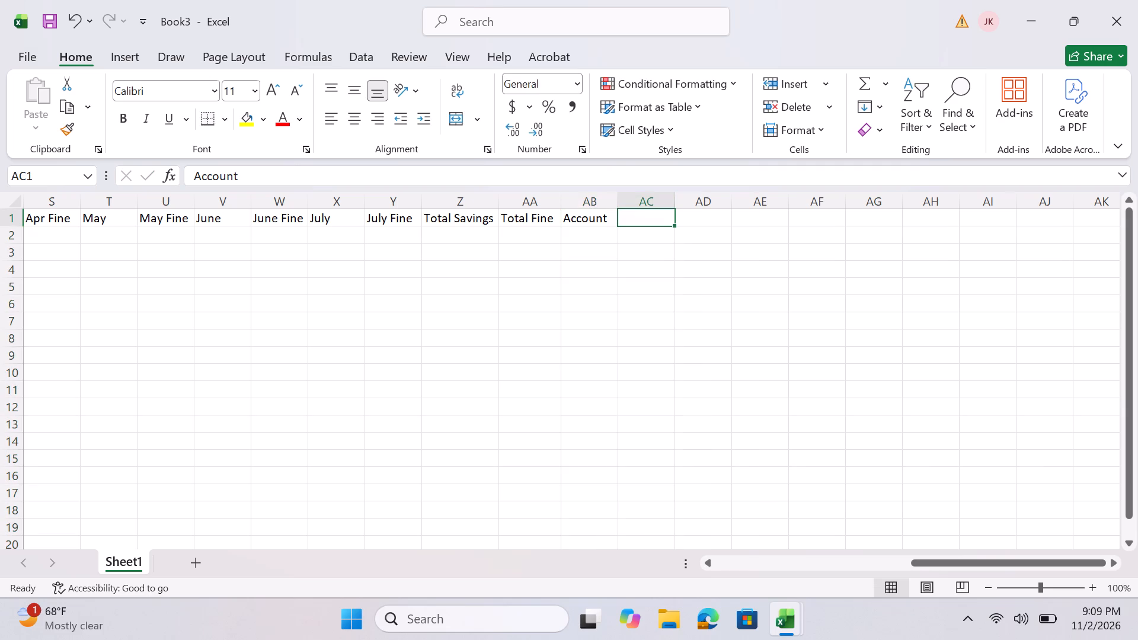
pyautogui.moveTo(615, 214); pyautogui.dragTo(632, 212)
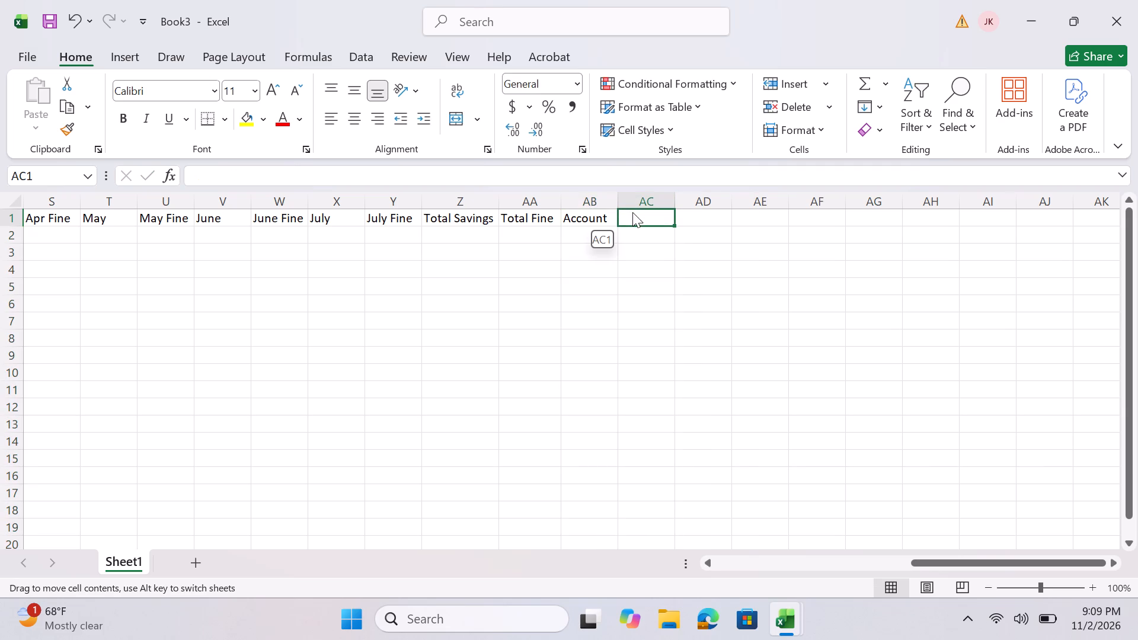
pyautogui.moveTo(632, 212); pyautogui.dragTo(632, 213)
pyautogui.moveTo(616, 207); pyautogui.dragTo(638, 209)
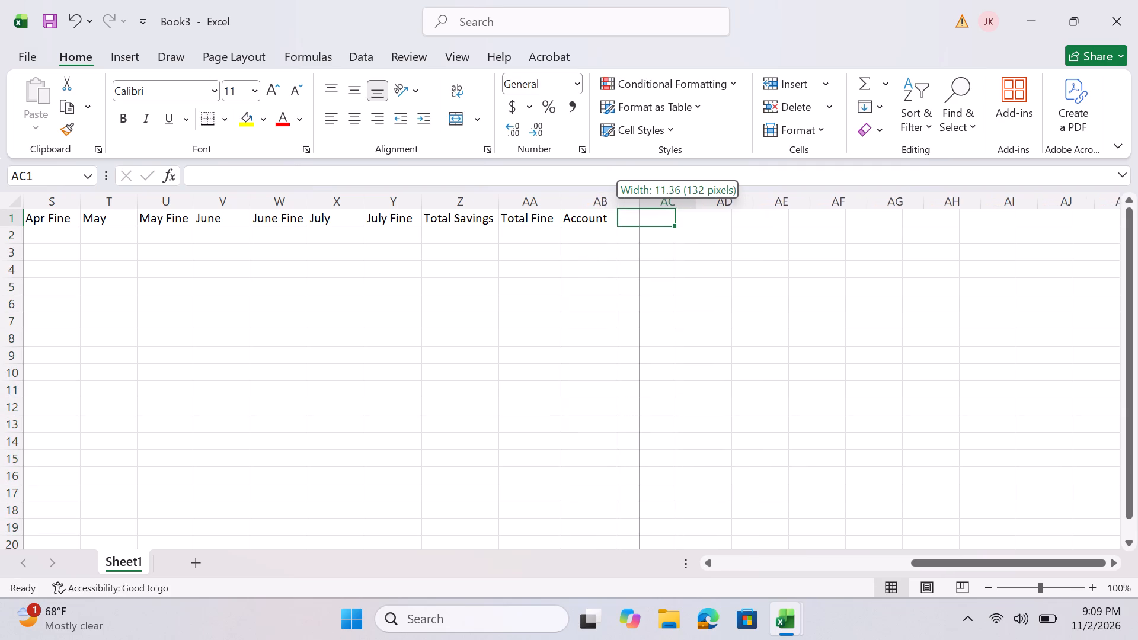
pyautogui.moveTo(638, 209); pyautogui.dragTo(650, 209)
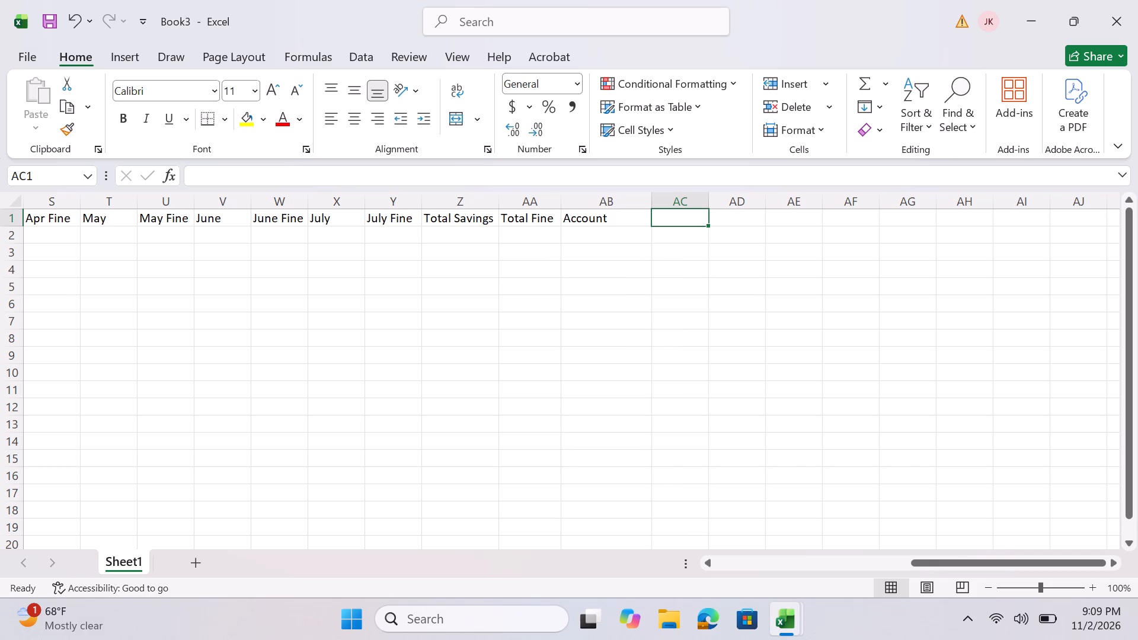
# Widen column AB a little further to make room for a longer header.
pyautogui.click(652, 211)
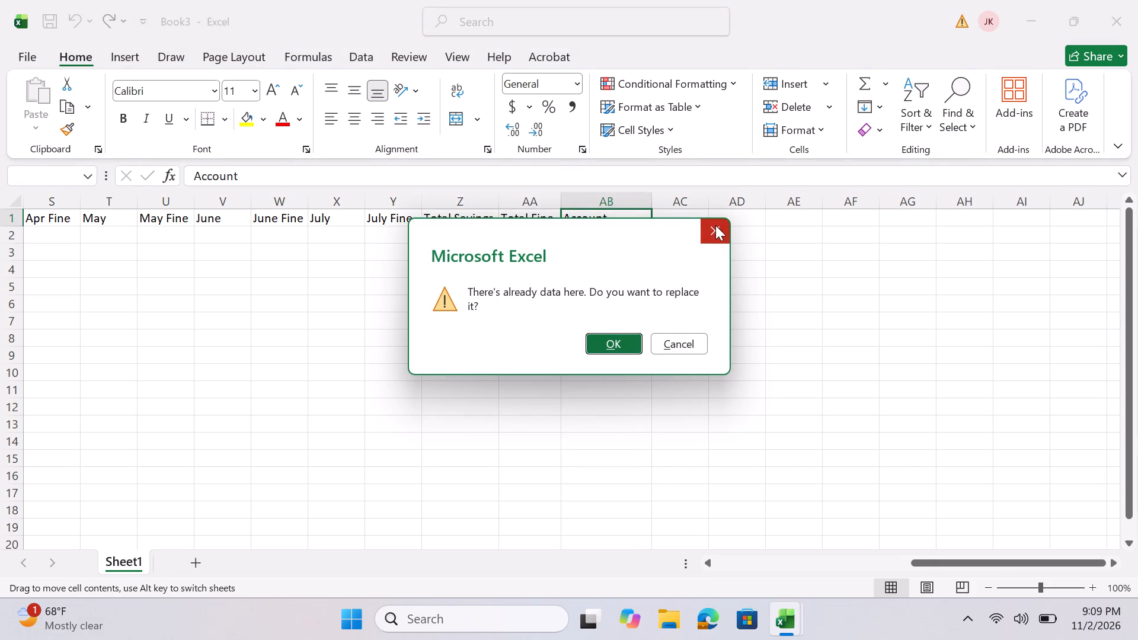
pyautogui.click(715, 225)
pyautogui.moveTo(649, 209); pyautogui.dragTo(665, 210)
pyautogui.moveTo(650, 210); pyautogui.dragTo(657, 210)
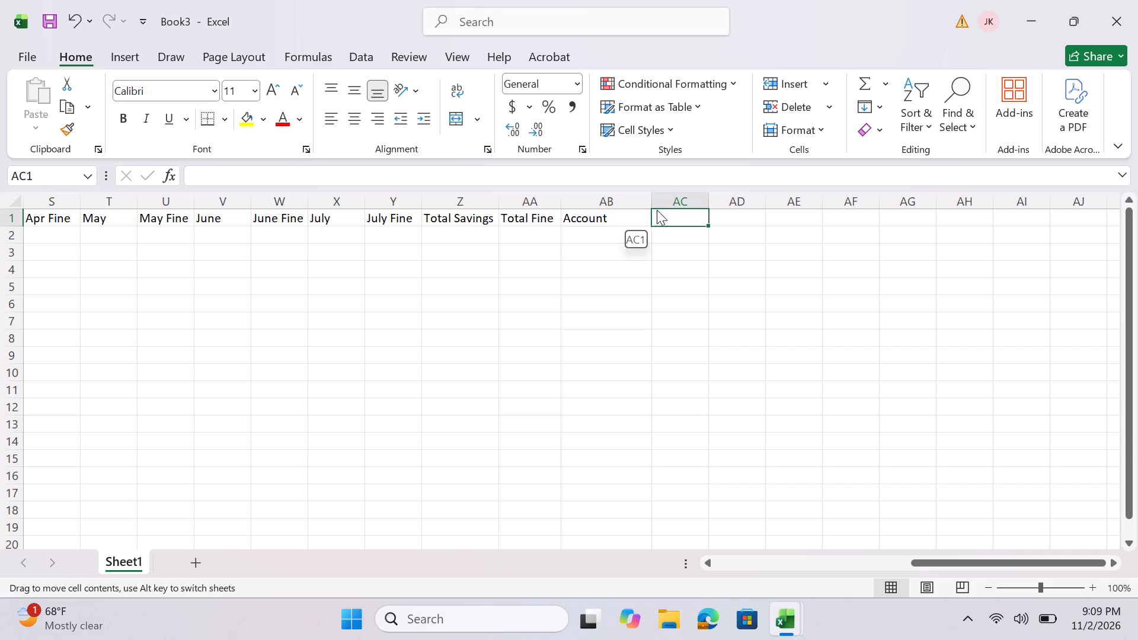
pyautogui.moveTo(657, 210); pyautogui.dragTo(664, 208)
pyautogui.moveTo(651, 204); pyautogui.dragTo(673, 203)
# Extend the header in AB1 so it reads "Account Savings".
pyautogui.click(631, 219)
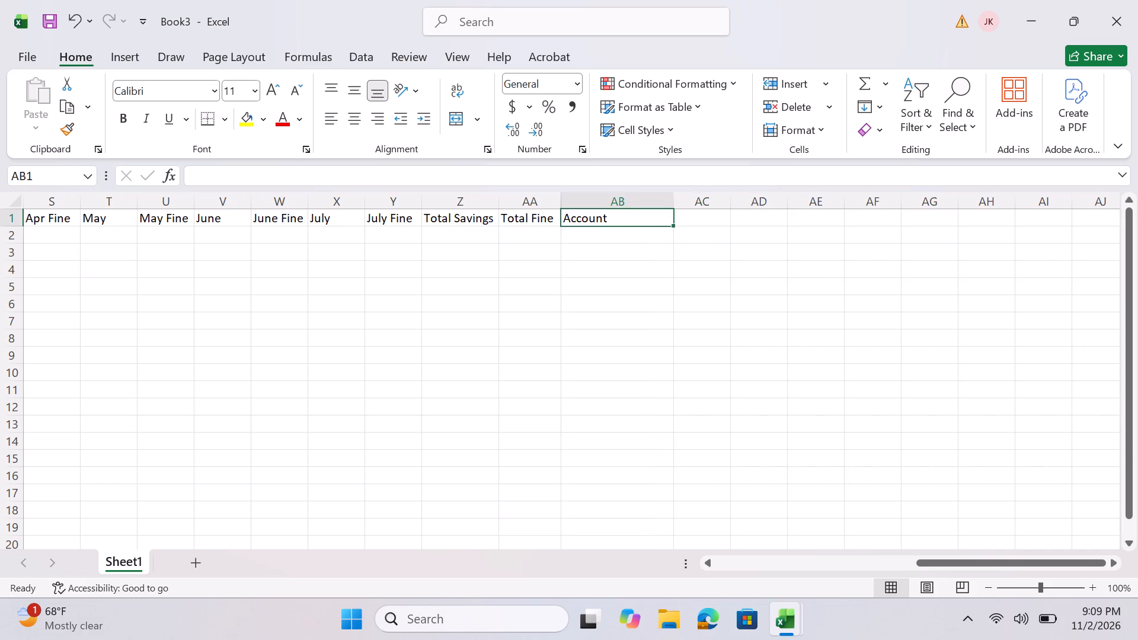
pyautogui.doubleClick(618, 219)
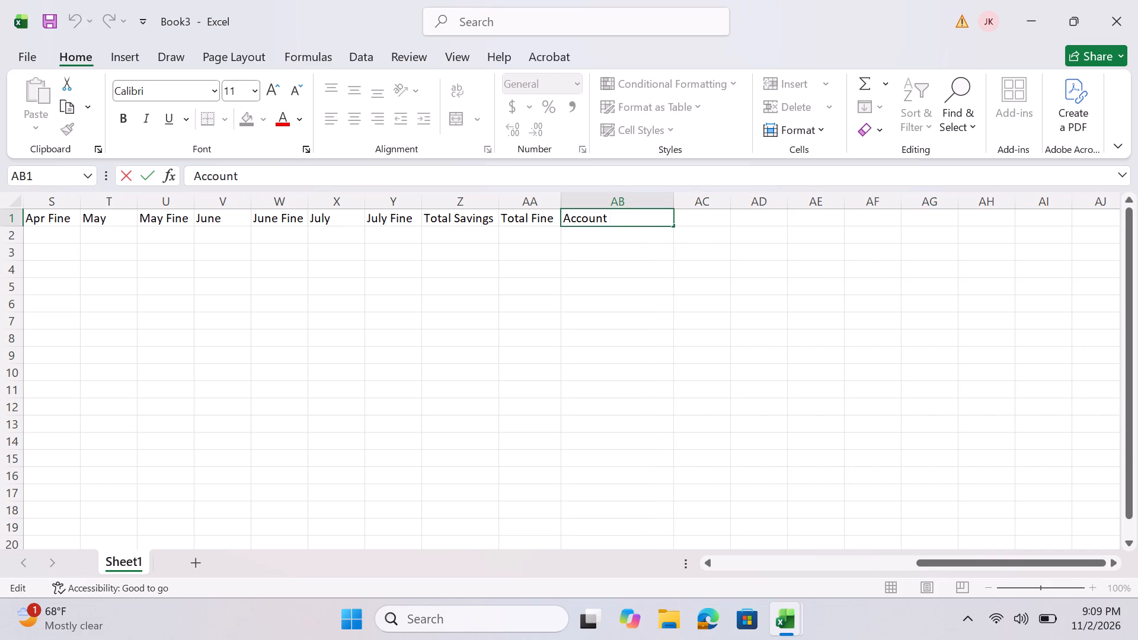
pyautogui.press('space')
# Enter 200 as the first member's August amount in B2.
pyautogui.hscroll(3, 540, 271)
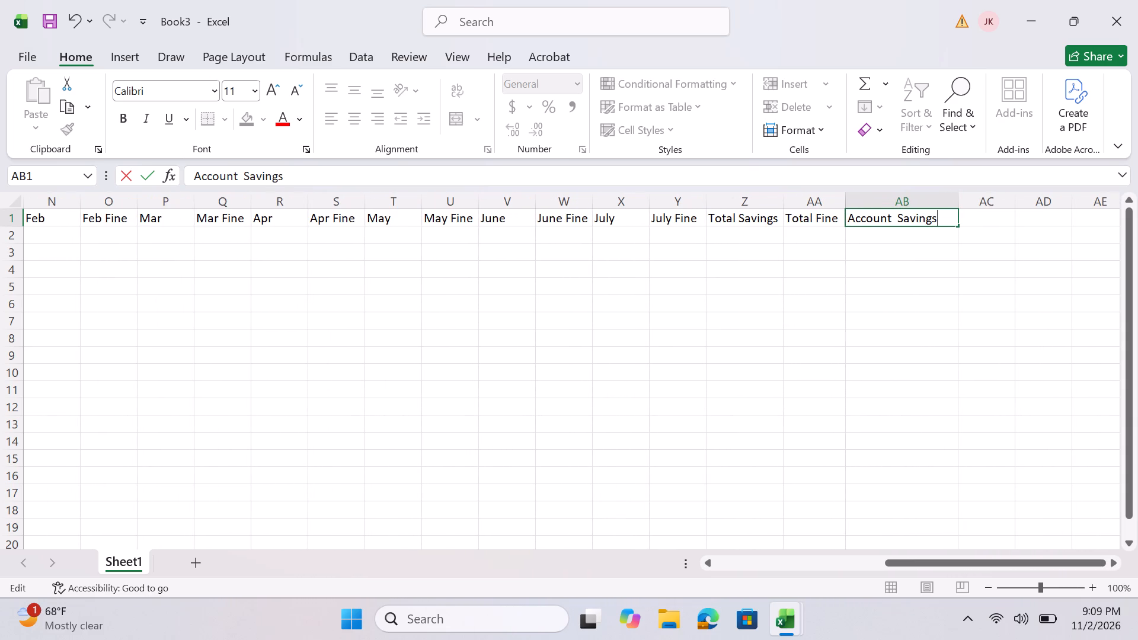
pyautogui.hscroll(4, 540, 271)
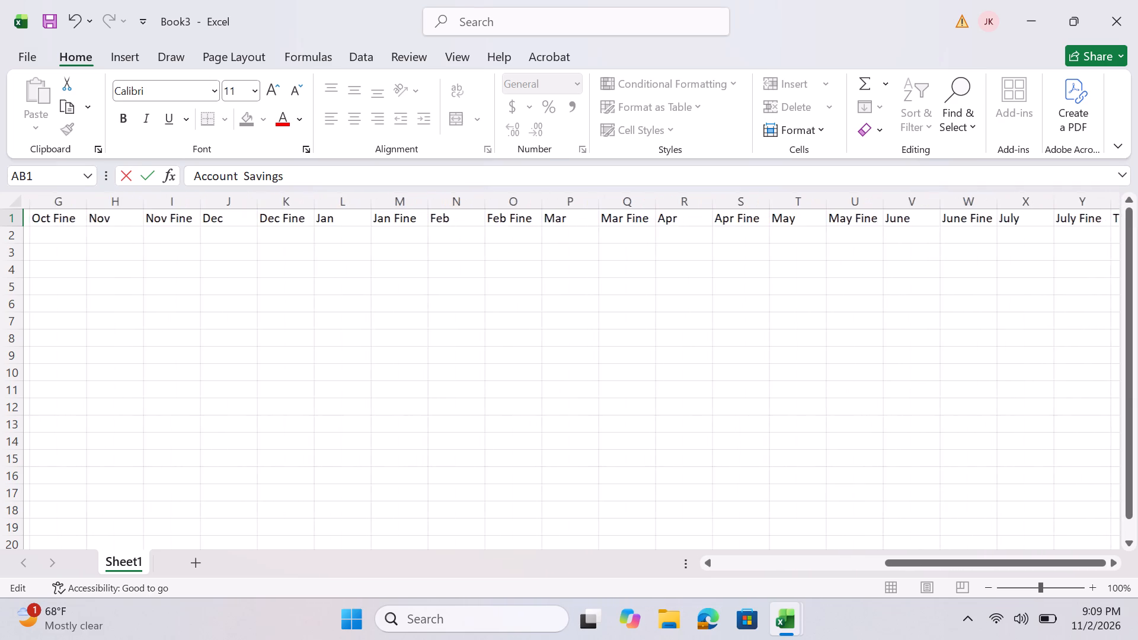
pyautogui.hscroll(5, 540, 271)
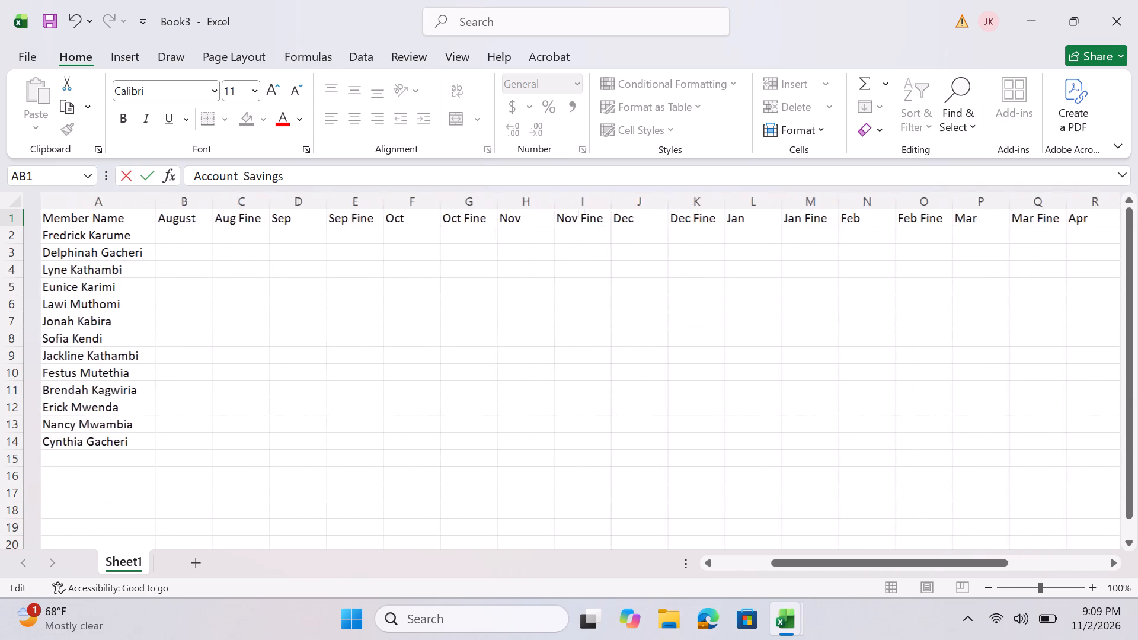
pyautogui.hscroll(2, 540, 271)
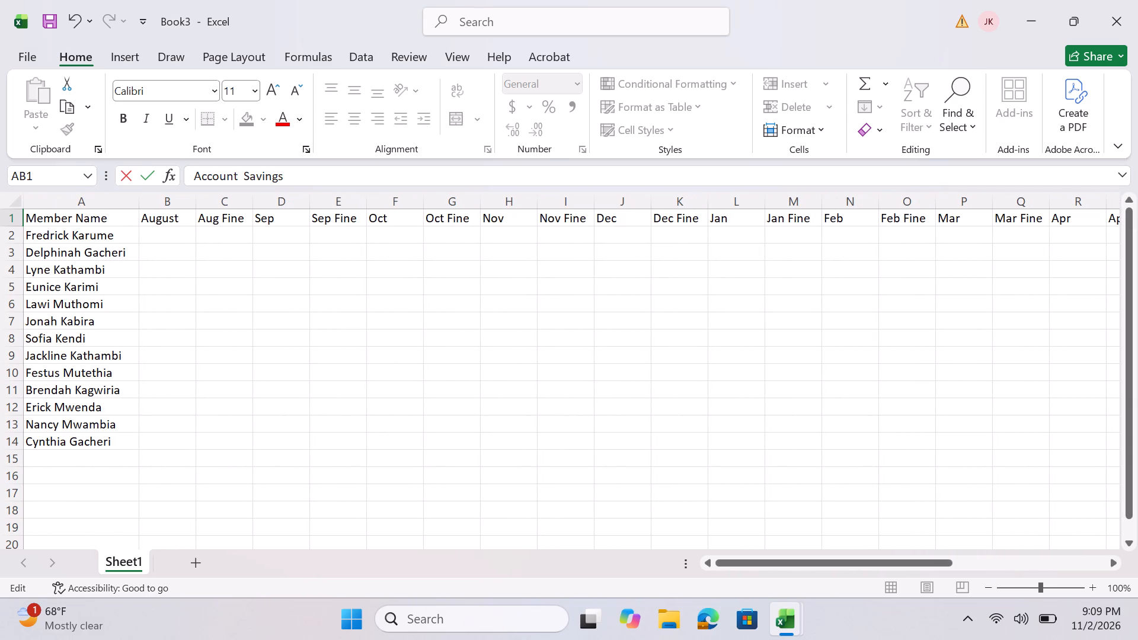
pyautogui.click(166, 238)
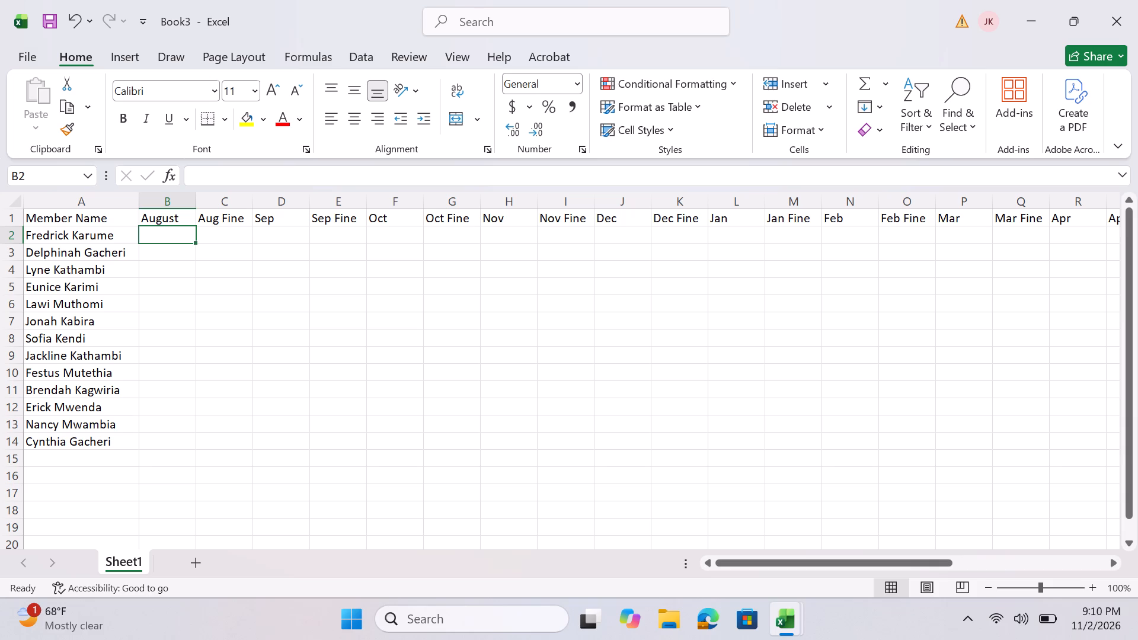
pyautogui.click(162, 232)
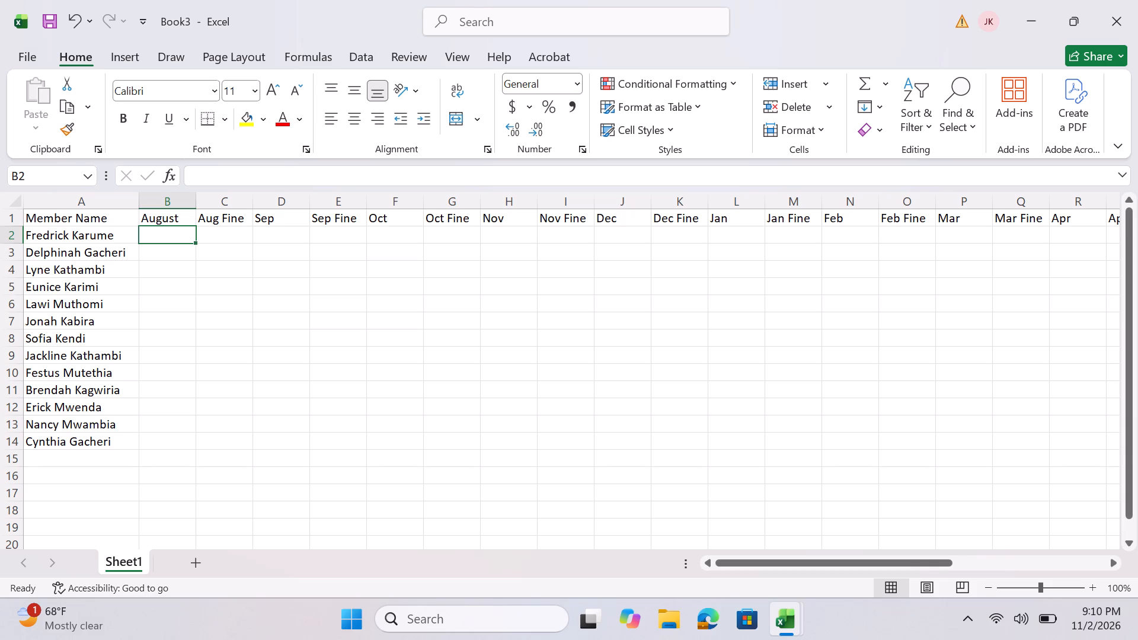
pyautogui.doubleClick(158, 232)
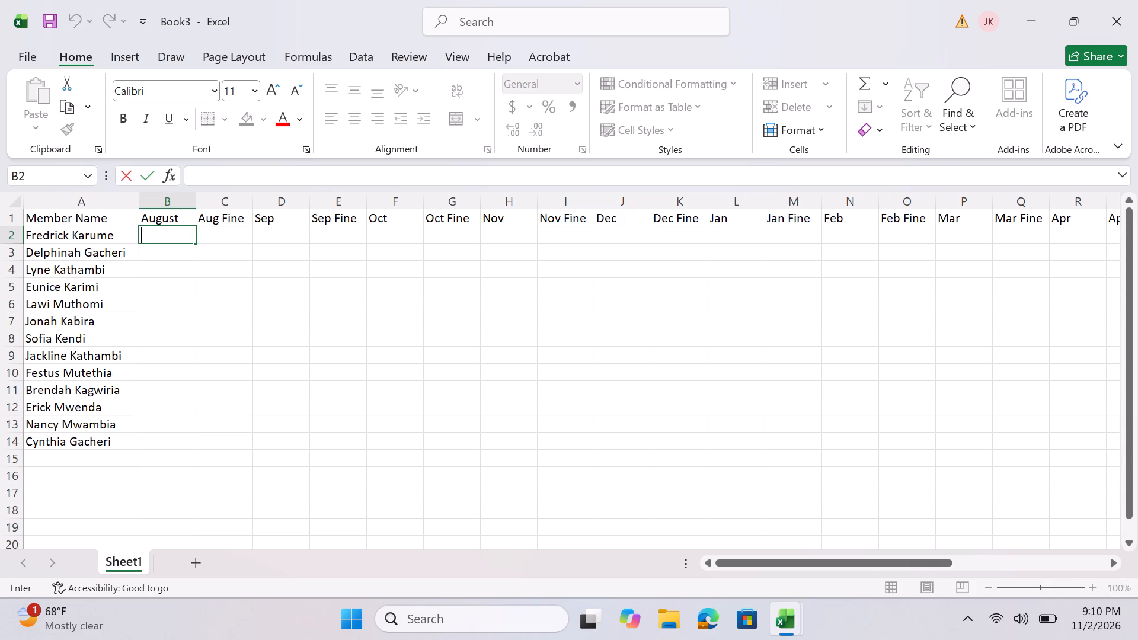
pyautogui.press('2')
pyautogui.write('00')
# Enter 200 in the first member's row for Sep, Oct and Nov (D2, F2, H2), leaving the Fine cells blank.
pyautogui.click(236, 237)
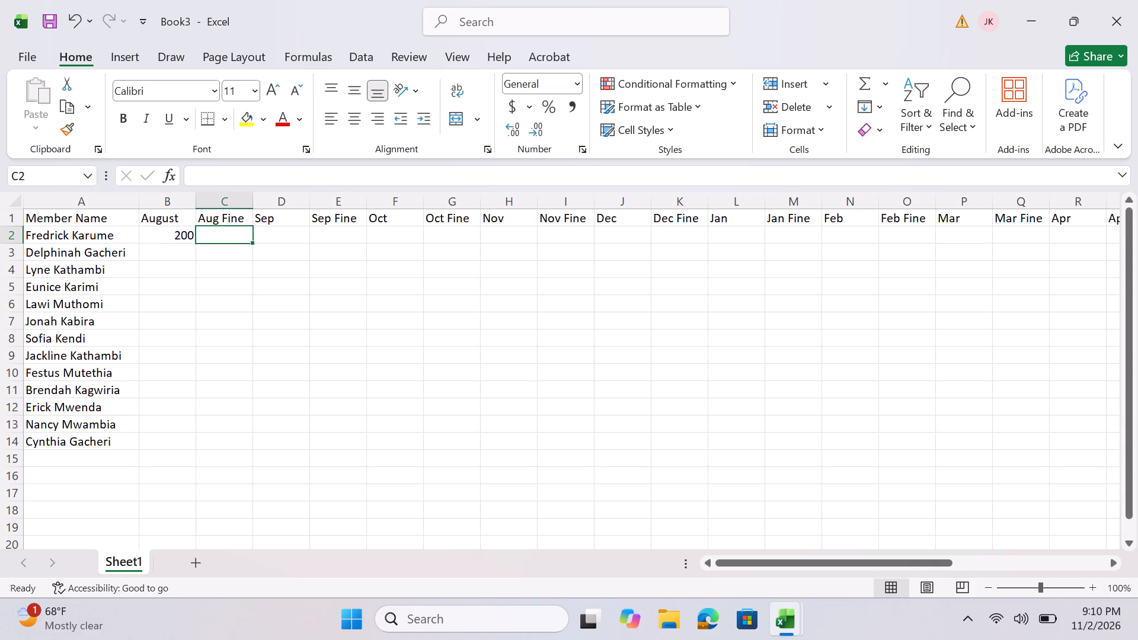
pyautogui.click(271, 239)
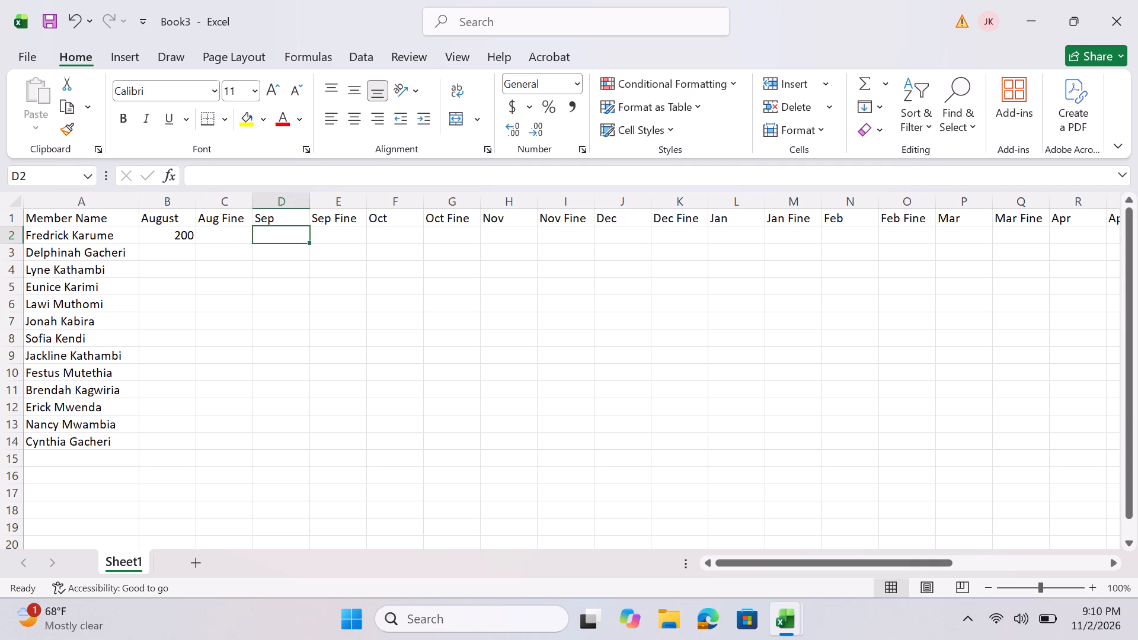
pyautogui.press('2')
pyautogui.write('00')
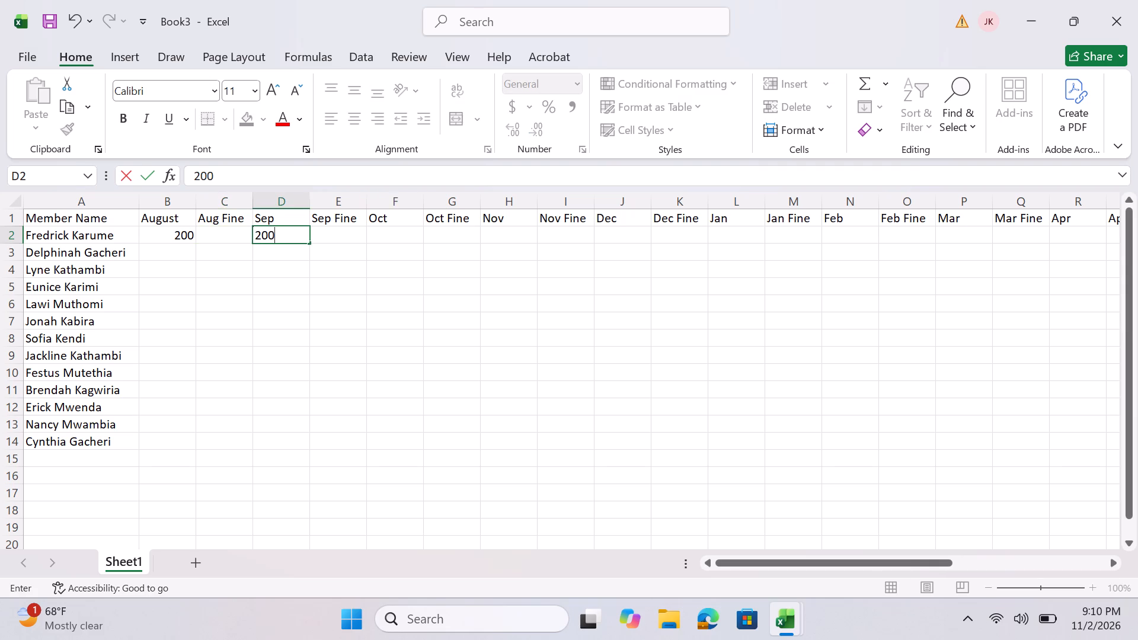
pyautogui.click(400, 235)
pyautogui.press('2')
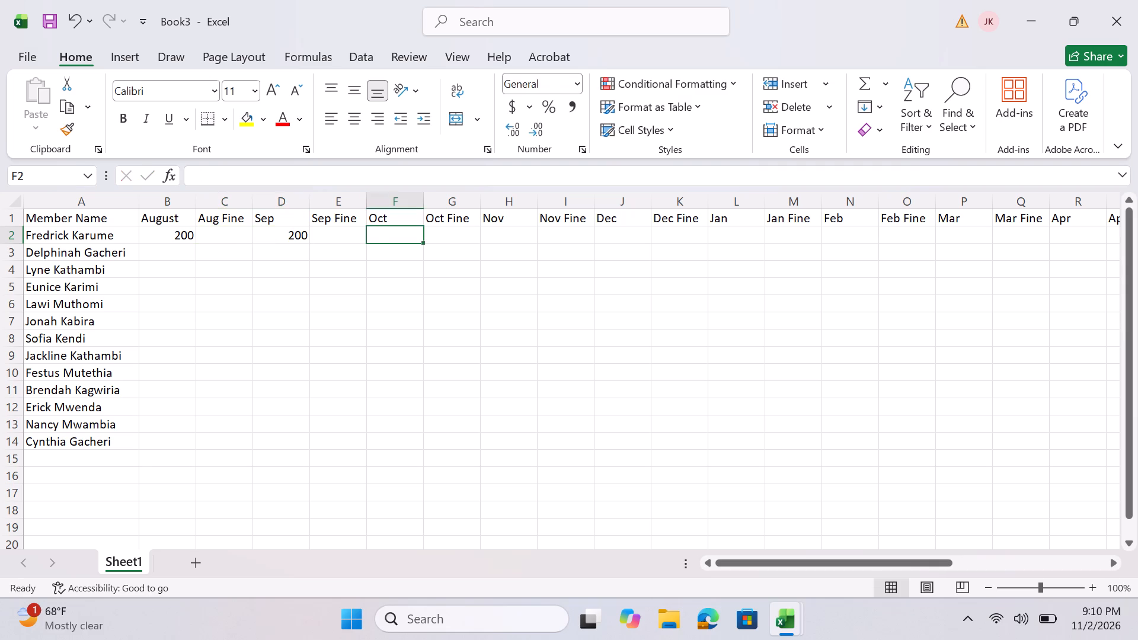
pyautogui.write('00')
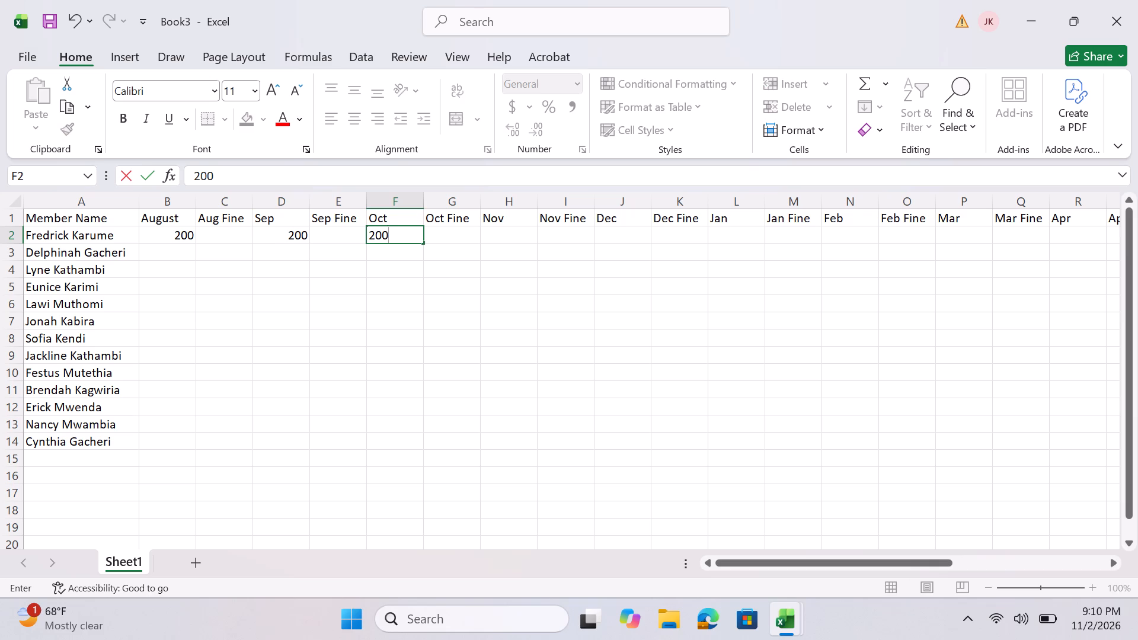
pyautogui.click(505, 234)
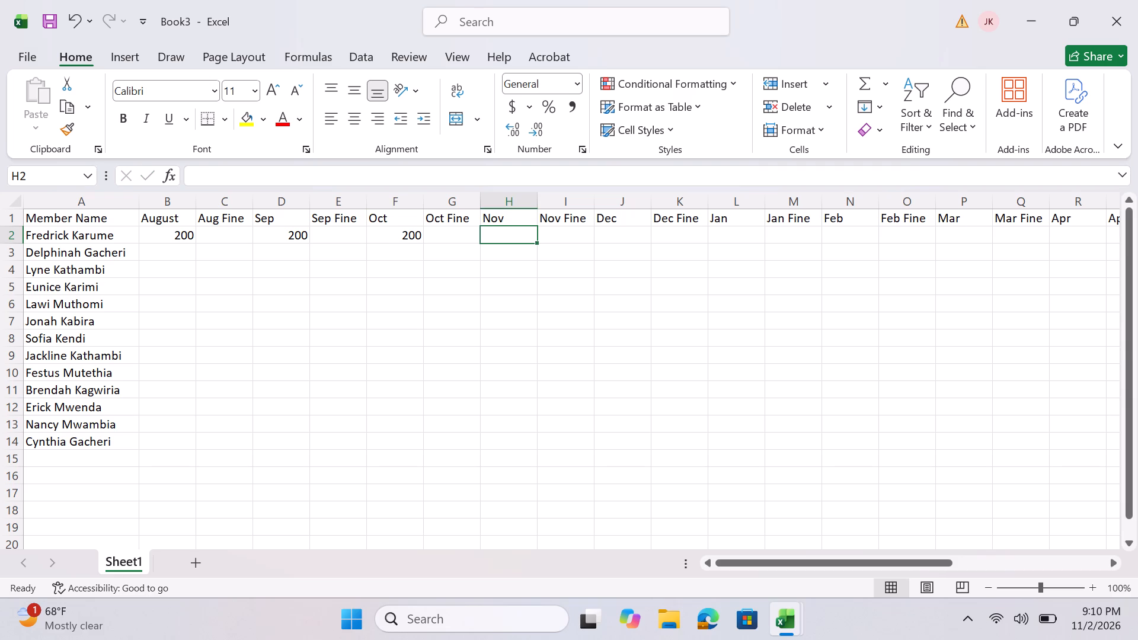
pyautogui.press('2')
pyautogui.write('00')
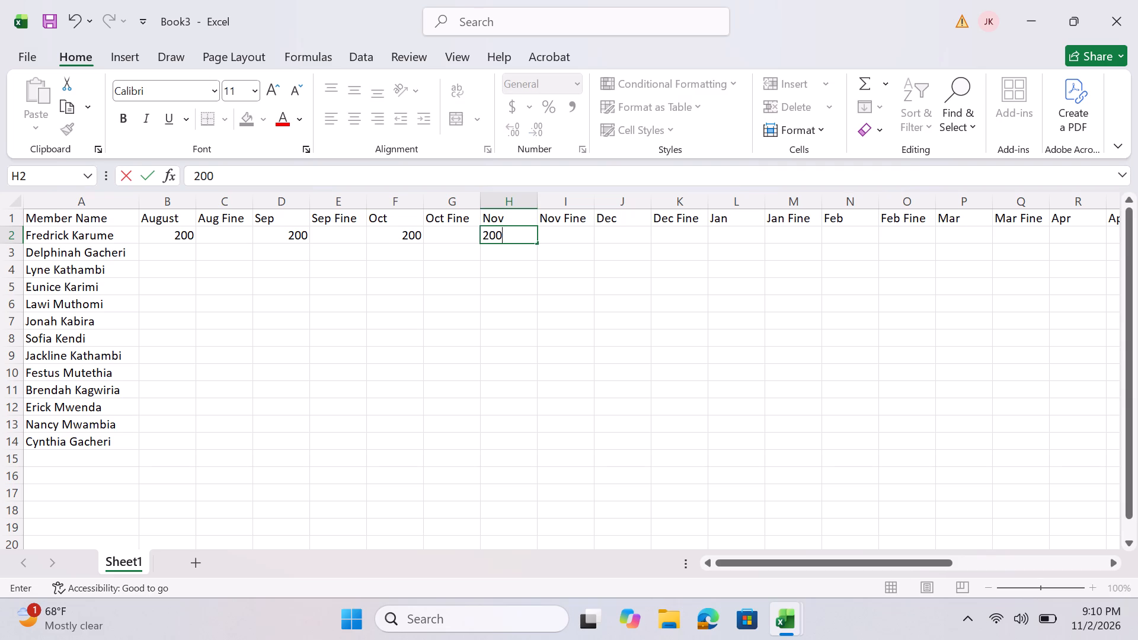
# Enter 200 in the first member's row for Dec, Jan and Feb (J2, L2, N2), leaving the Fine cells blank.
pyautogui.click(611, 237)
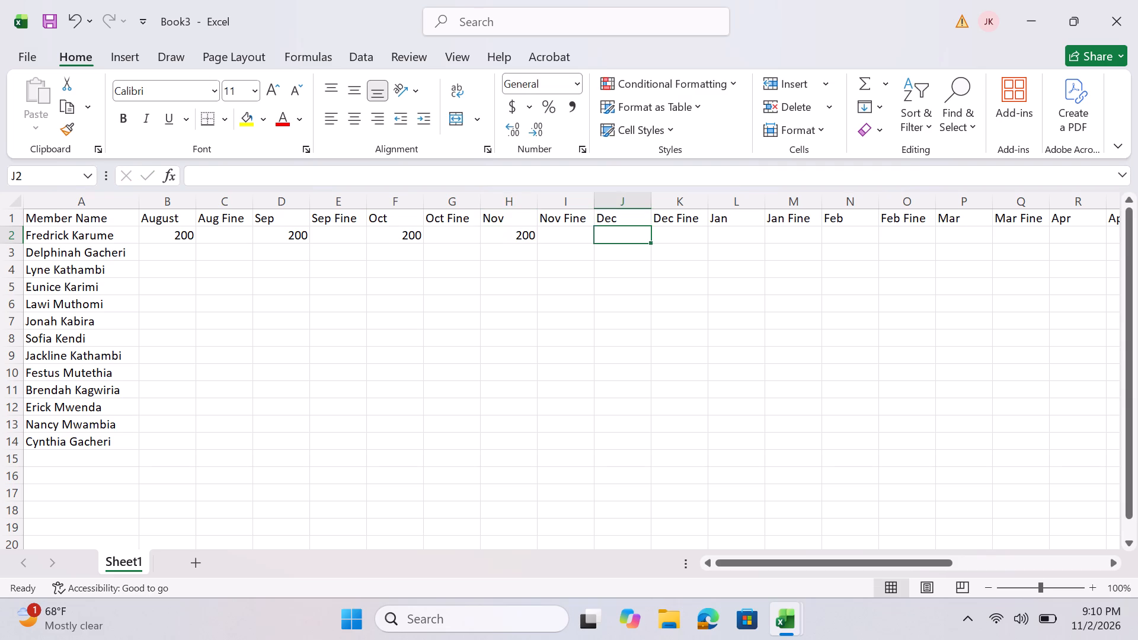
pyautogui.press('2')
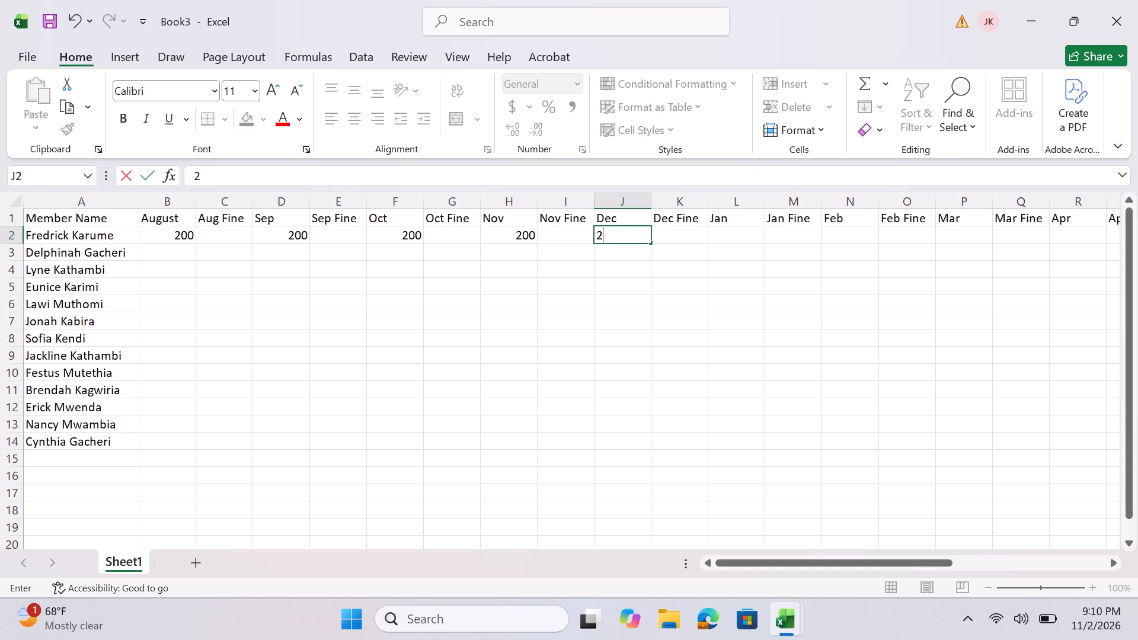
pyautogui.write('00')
pyautogui.click(731, 230)
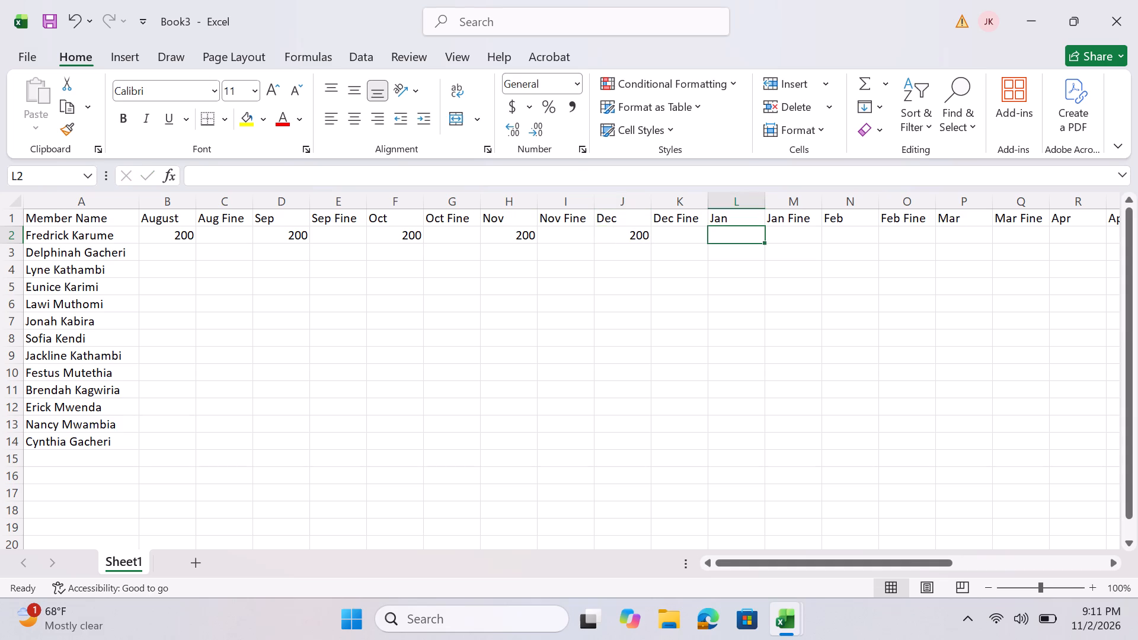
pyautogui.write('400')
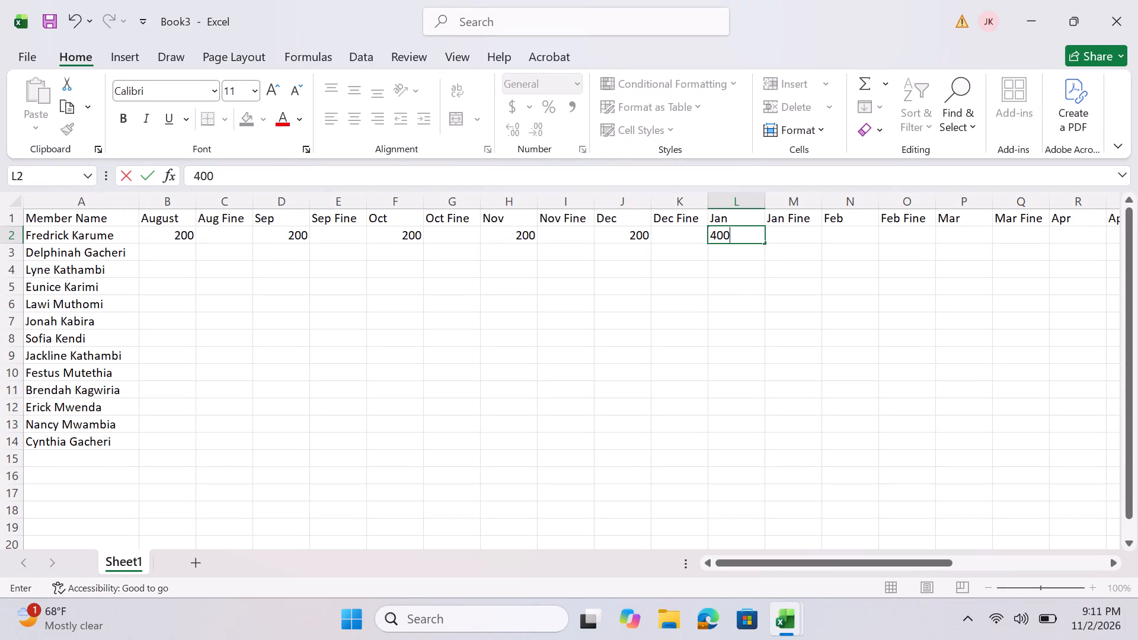
pyautogui.click(718, 236)
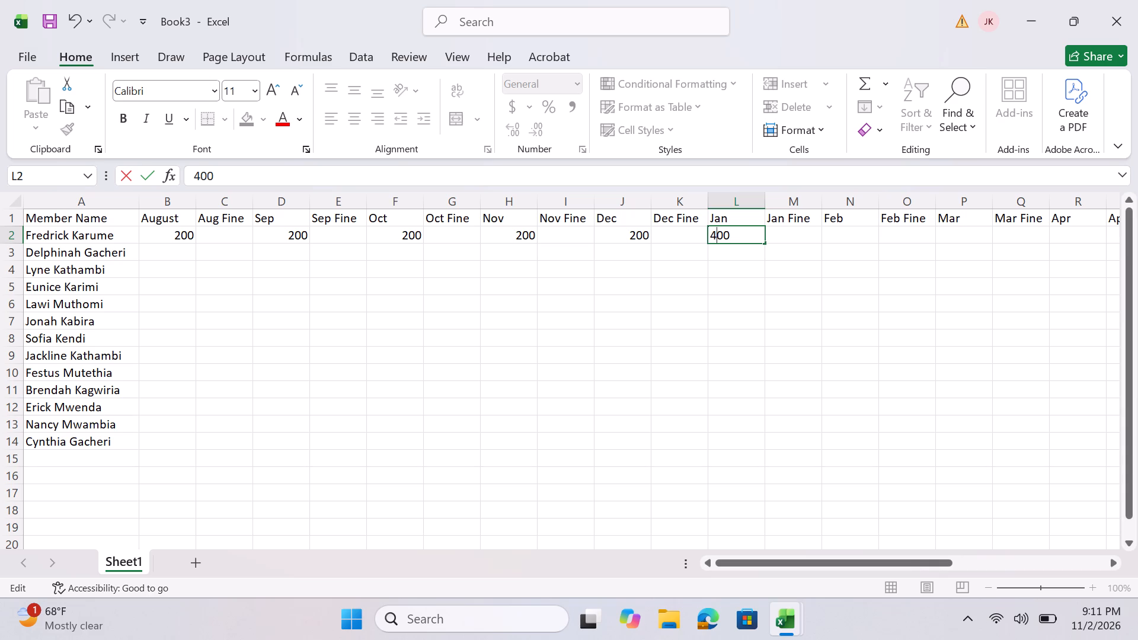
pyautogui.press('BackSpace')
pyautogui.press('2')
pyautogui.click(839, 241)
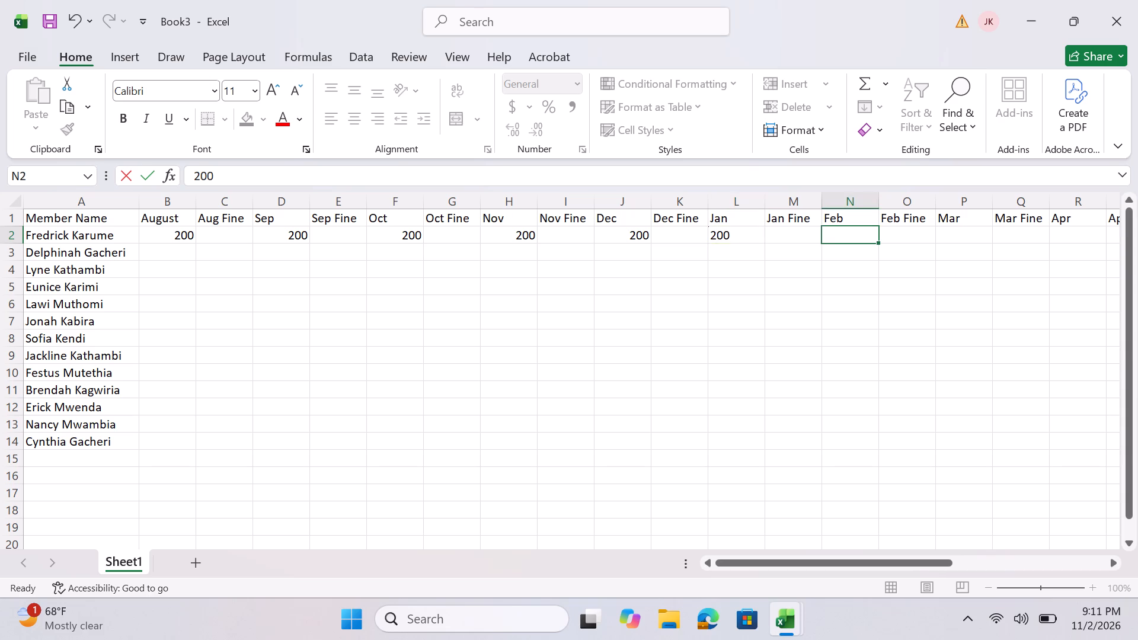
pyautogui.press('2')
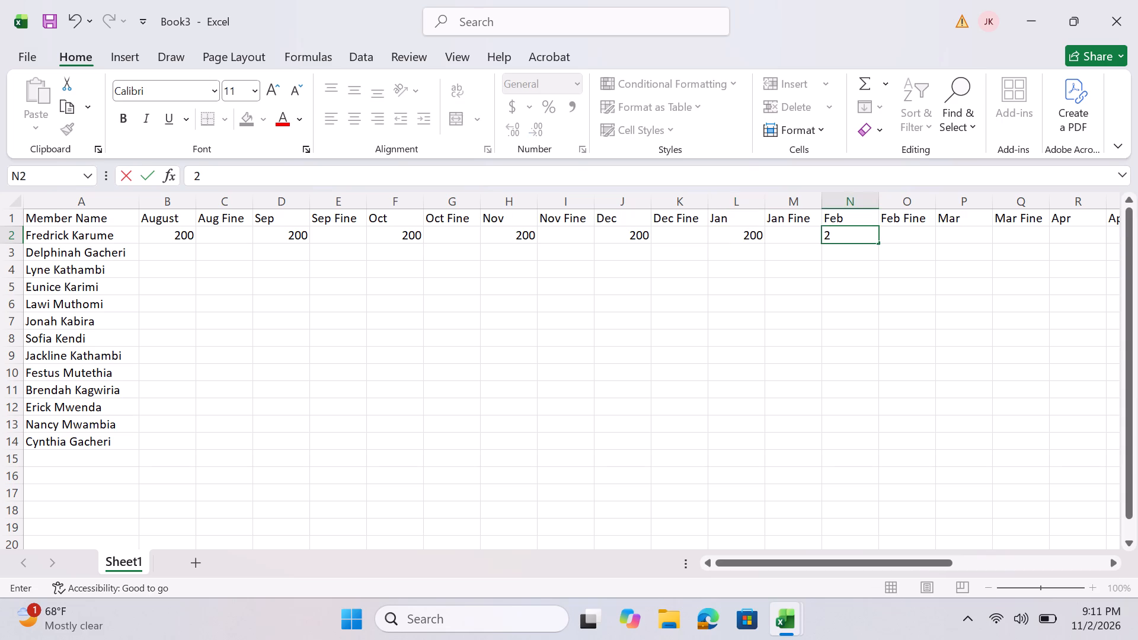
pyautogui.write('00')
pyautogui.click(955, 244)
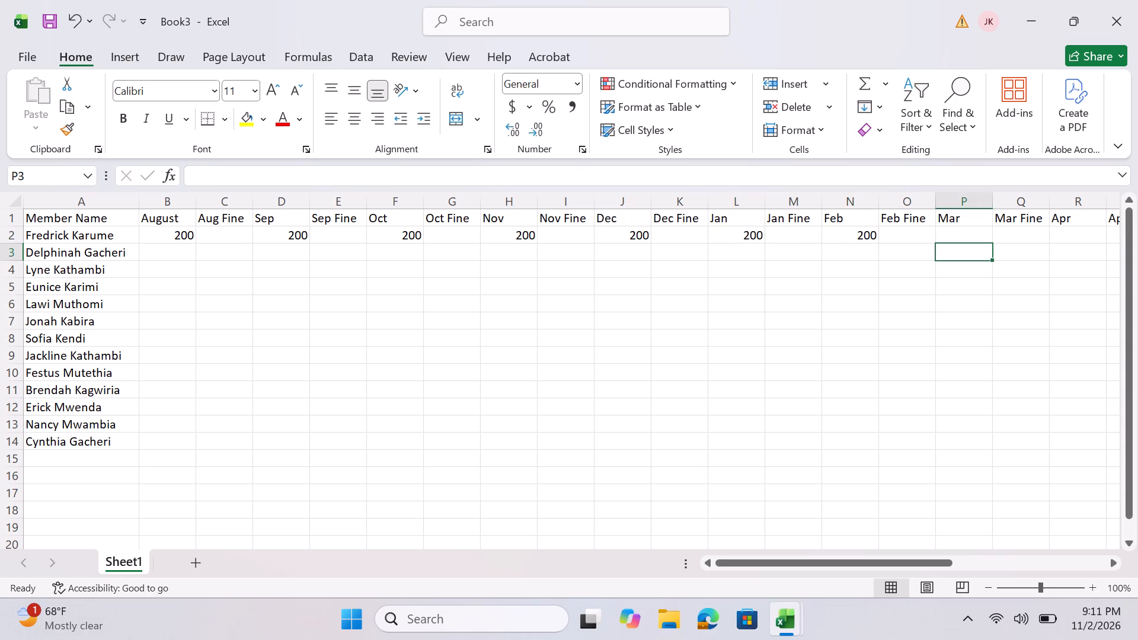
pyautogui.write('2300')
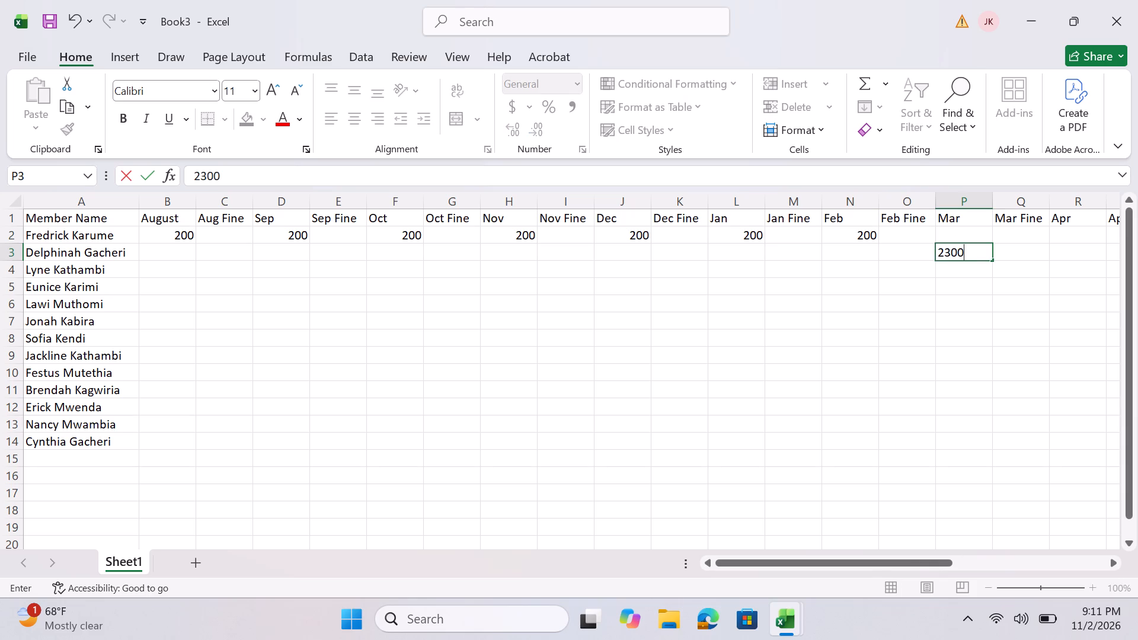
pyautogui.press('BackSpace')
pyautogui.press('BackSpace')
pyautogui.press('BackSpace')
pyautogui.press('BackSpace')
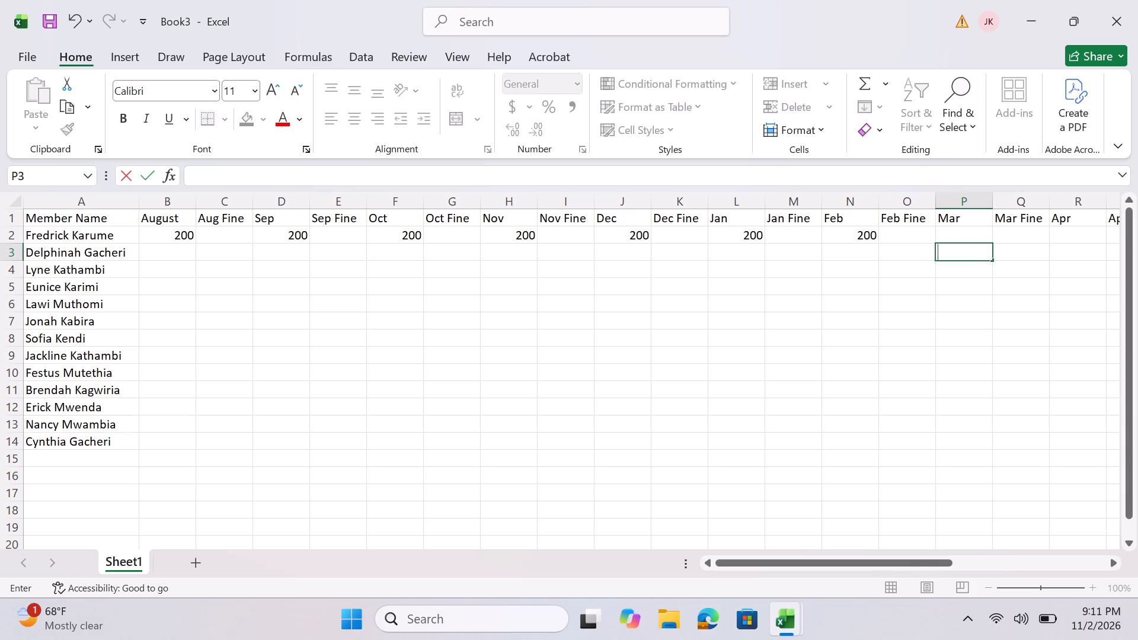
# Enter 200 in the first member's row for Mar and Apr (P2, R2), leaving the Fine cells blank.
pyautogui.click(963, 233)
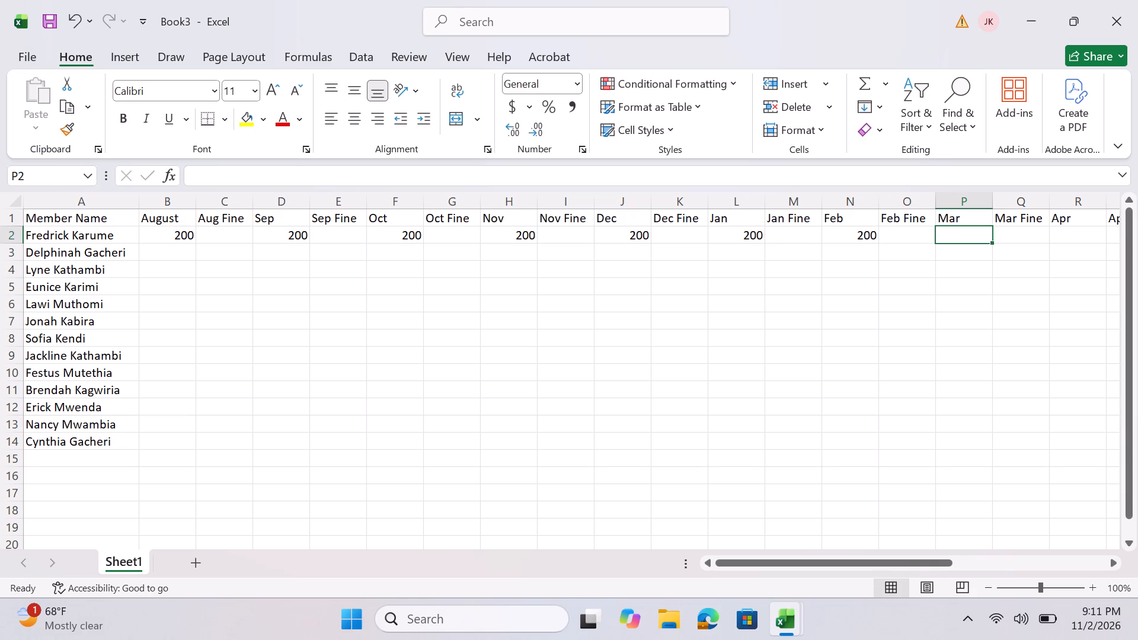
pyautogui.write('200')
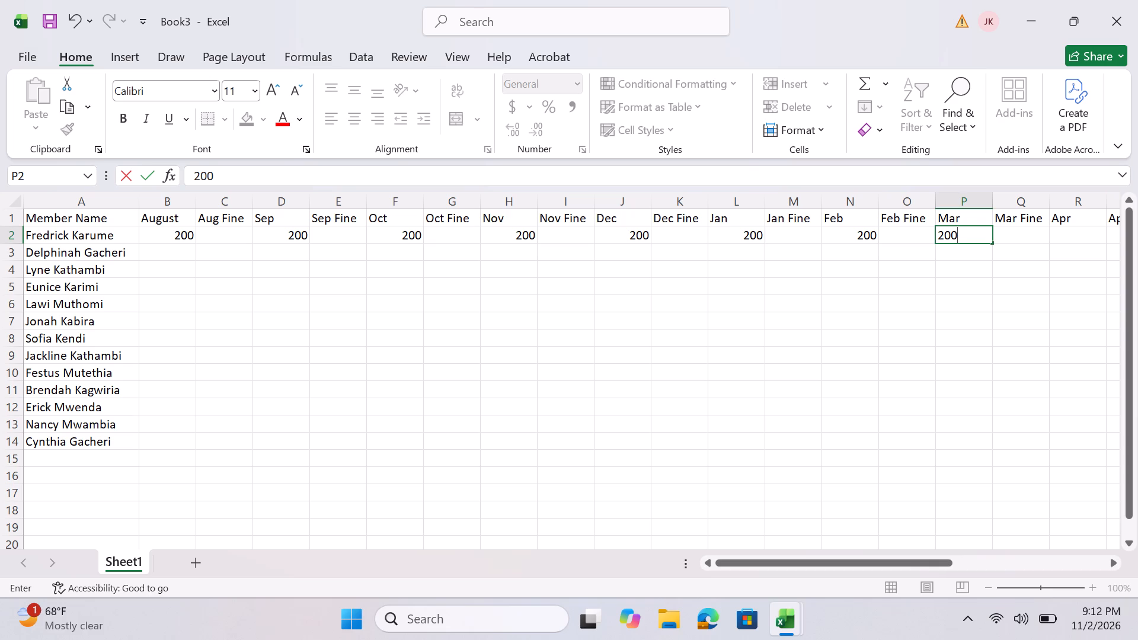
pyautogui.click(1073, 236)
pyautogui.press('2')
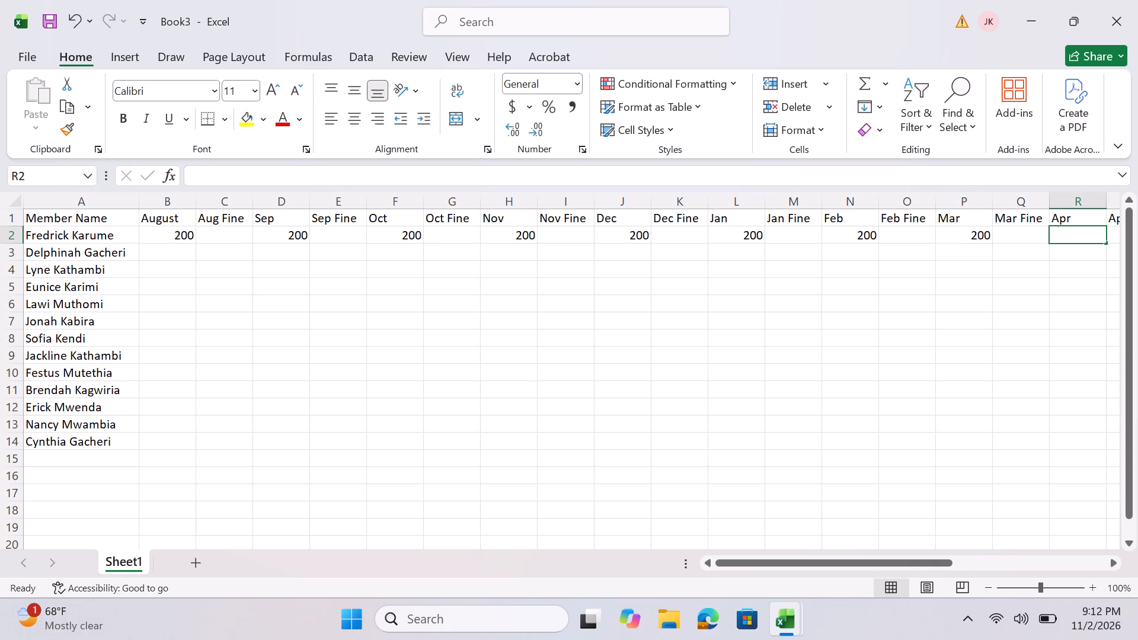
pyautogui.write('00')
# Enter 200 in the first member's row for May, June and July (T2, V2, X2), leaving the Fine cells blank.
pyautogui.hscroll(-2, 1067, 236)
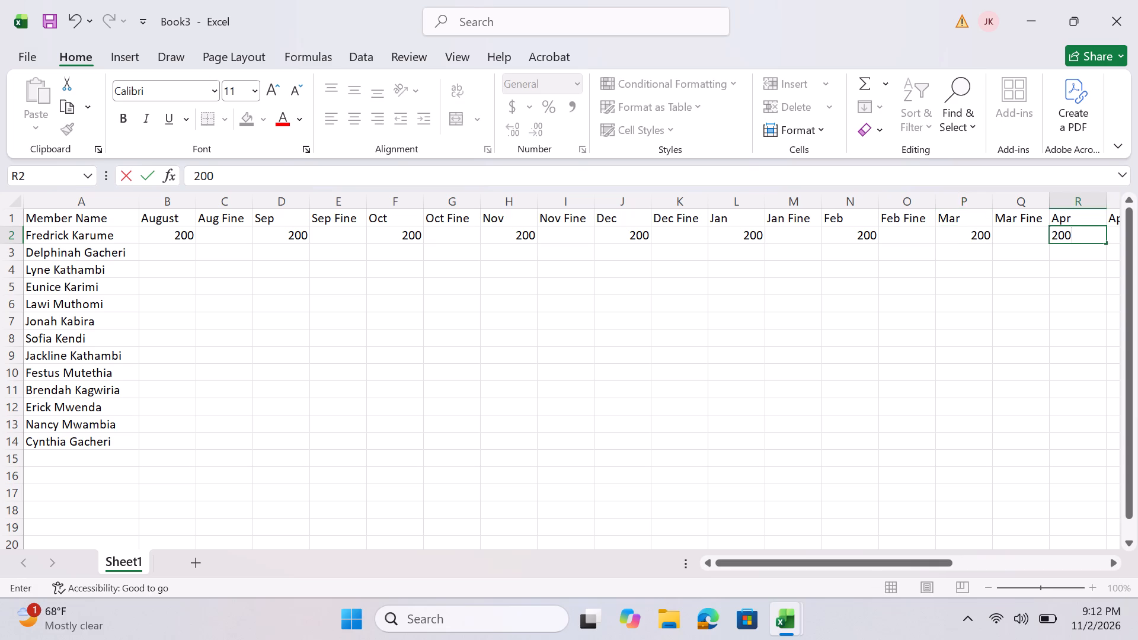
pyautogui.hscroll(-5, 1067, 236)
pyautogui.hscroll(-6, 1004, 302)
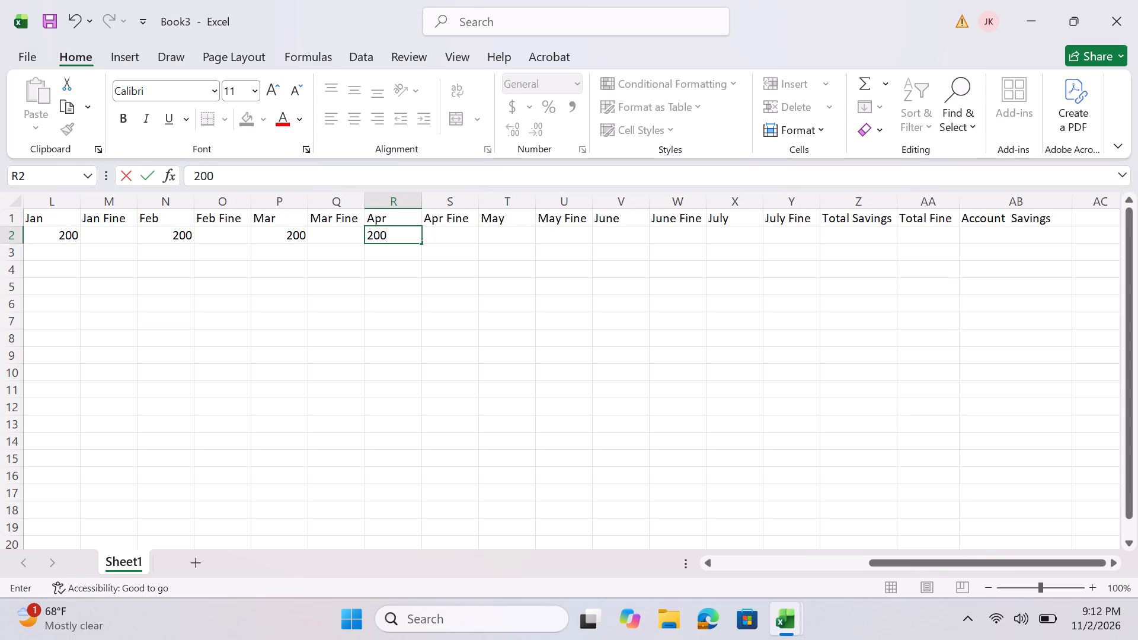
pyautogui.click(499, 238)
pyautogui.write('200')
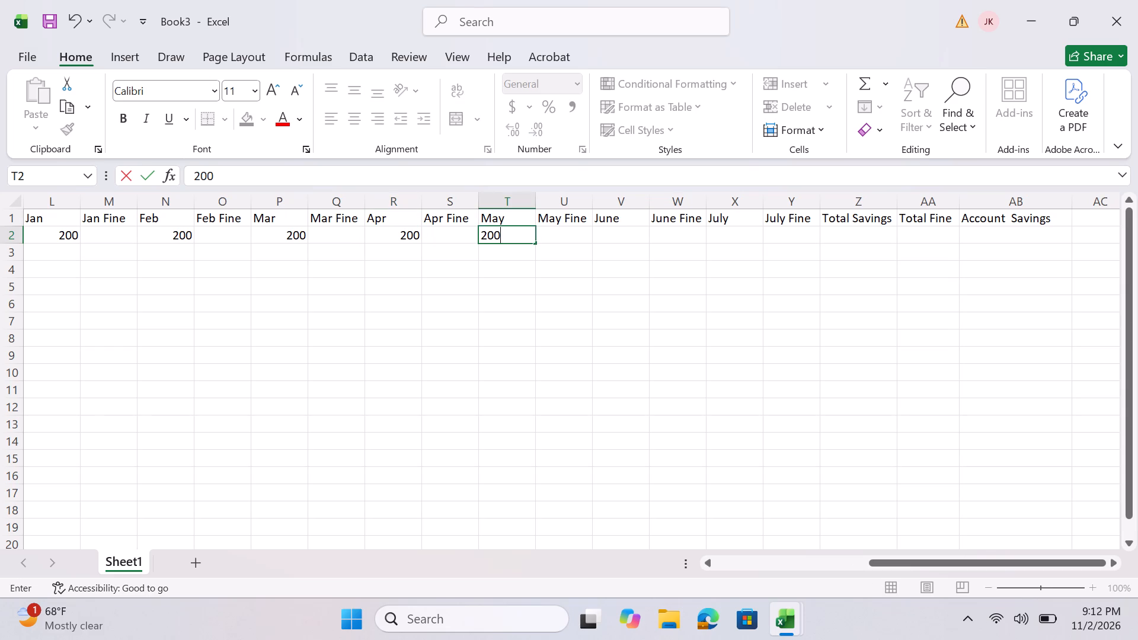
pyautogui.click(618, 230)
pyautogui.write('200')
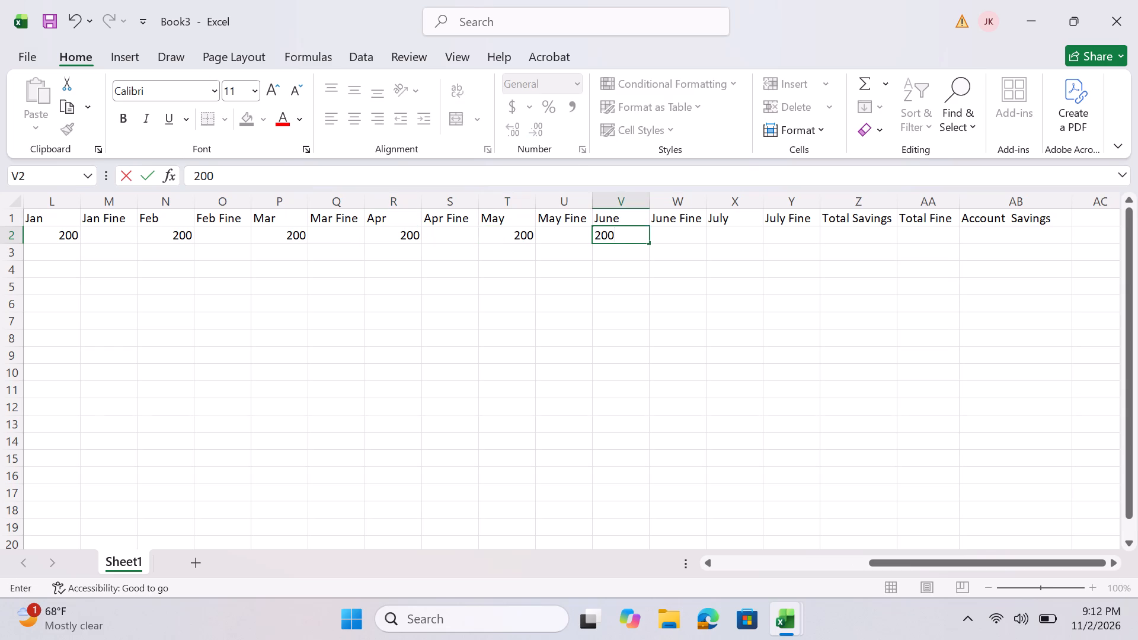
pyautogui.click(723, 230)
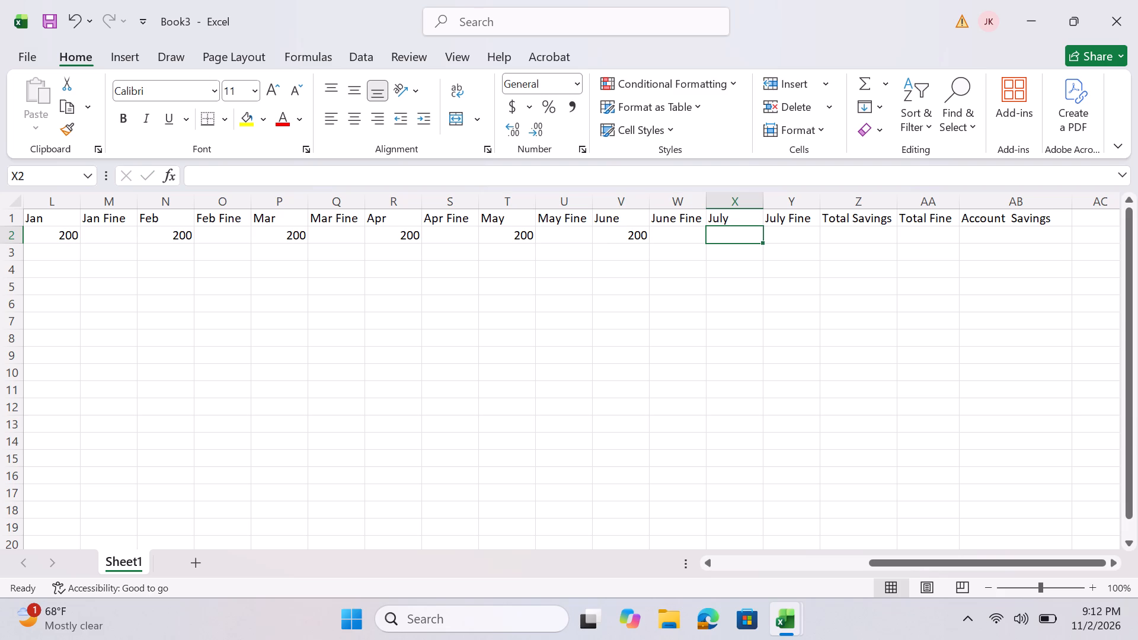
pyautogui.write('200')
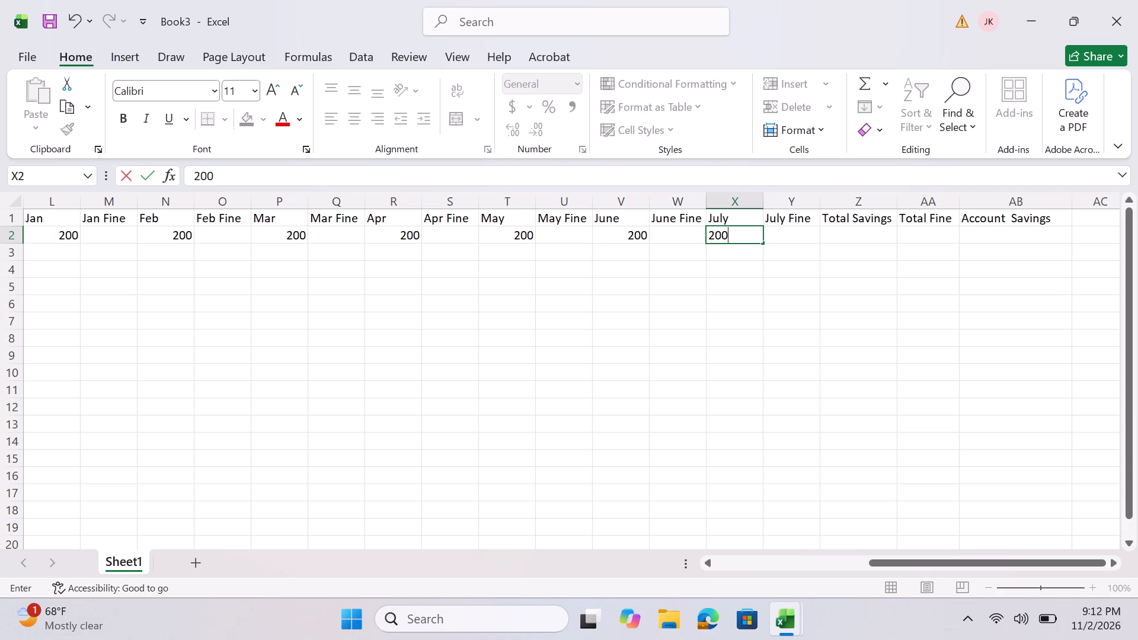
# Enter 2400 as the first member's Total Savings in Z2.
pyautogui.click(849, 238)
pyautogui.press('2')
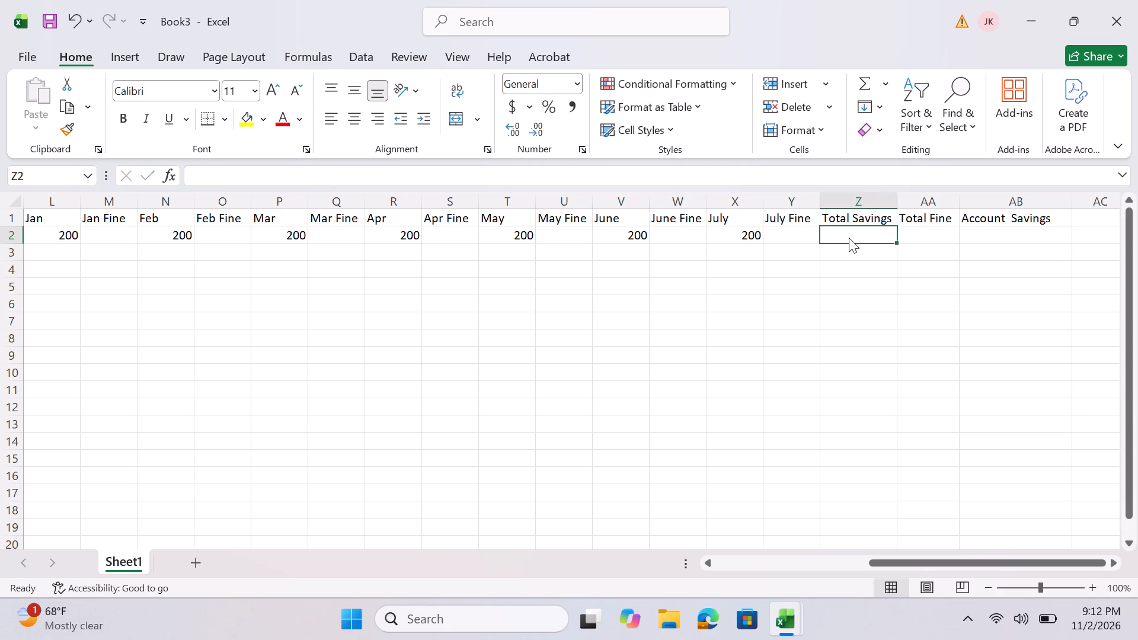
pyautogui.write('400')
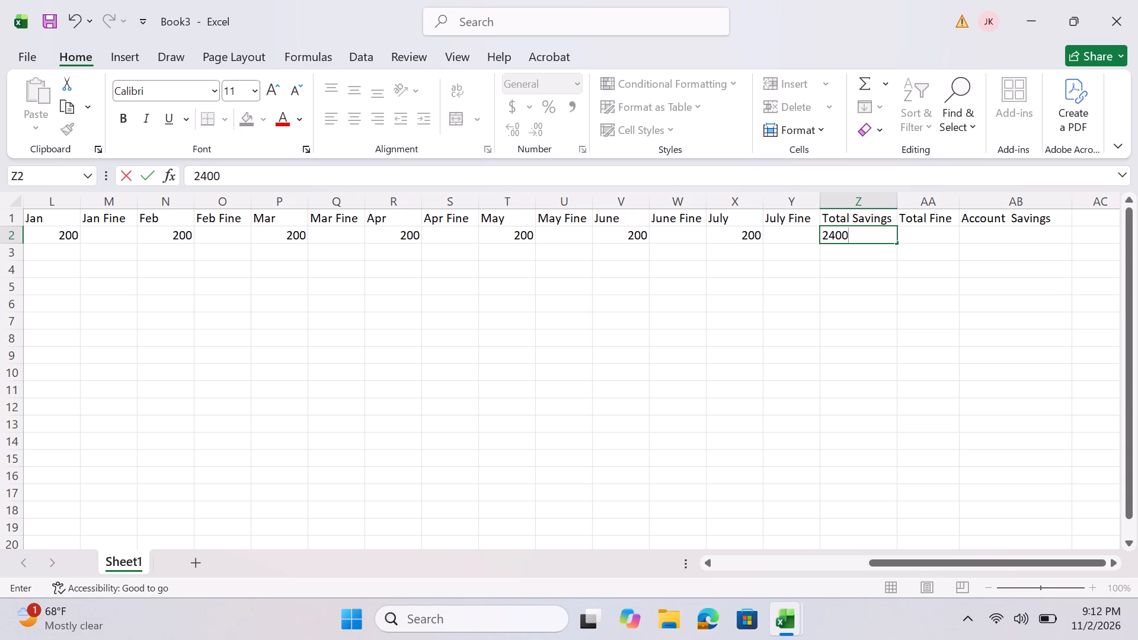
# Enter 200 as the August amount for the next four members in B3 through B6.
pyautogui.hscroll(3, 792, 247)
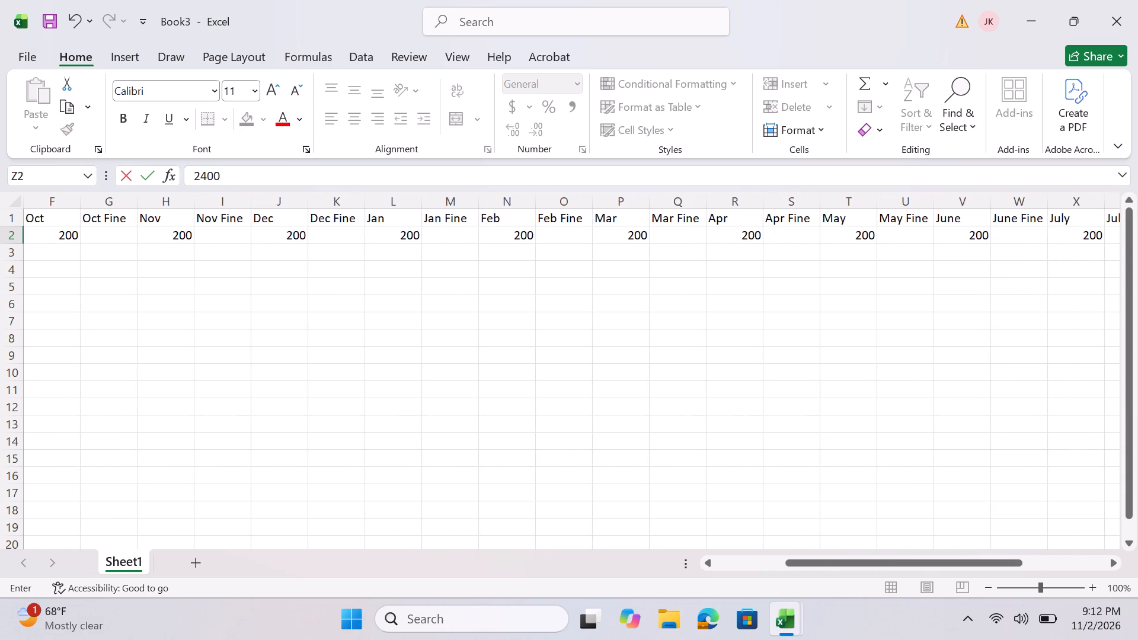
pyautogui.hscroll(5, 383, 313)
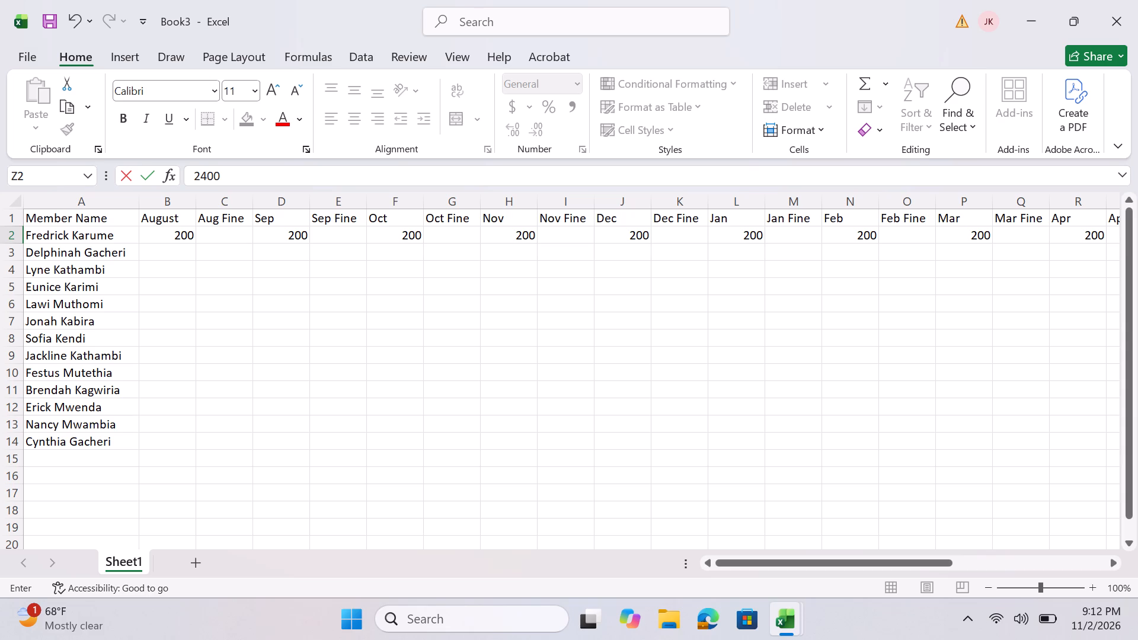
pyautogui.click(165, 255)
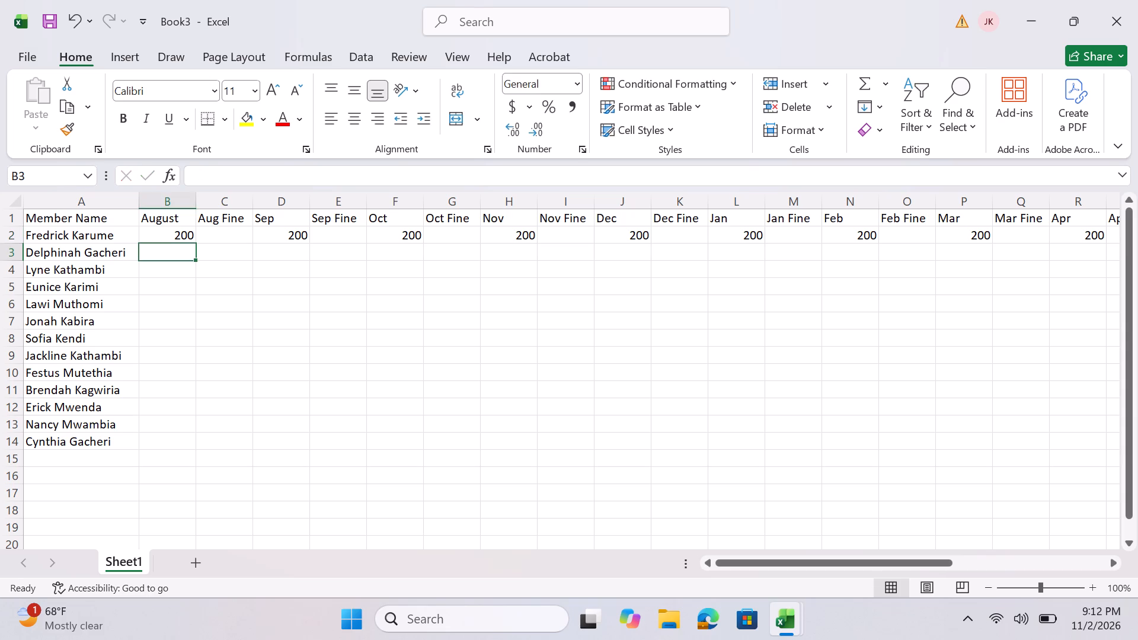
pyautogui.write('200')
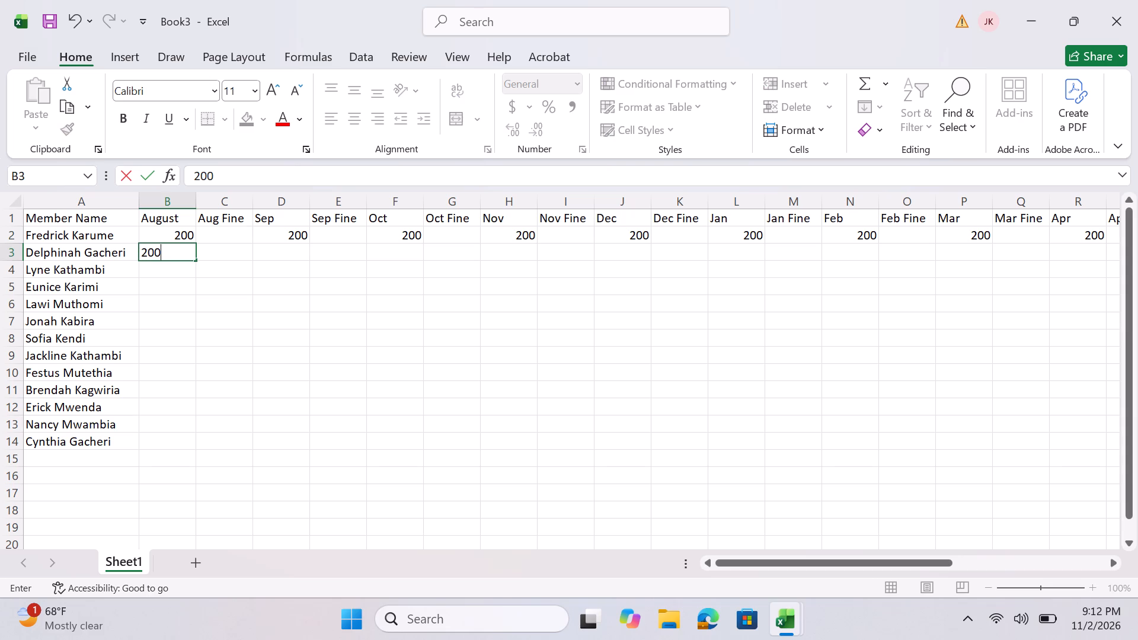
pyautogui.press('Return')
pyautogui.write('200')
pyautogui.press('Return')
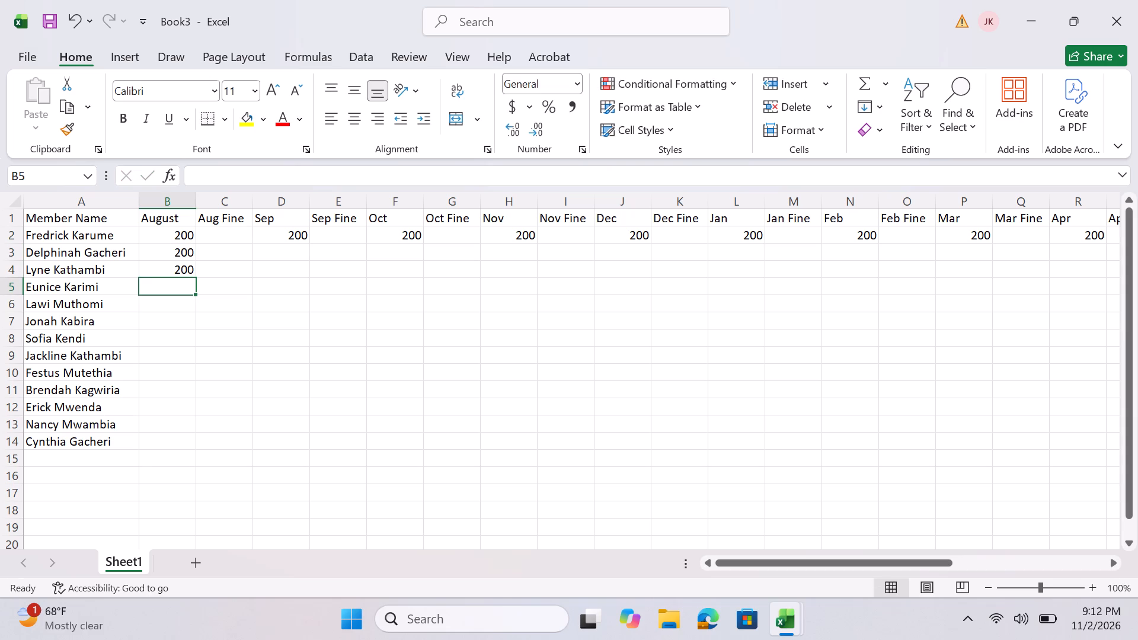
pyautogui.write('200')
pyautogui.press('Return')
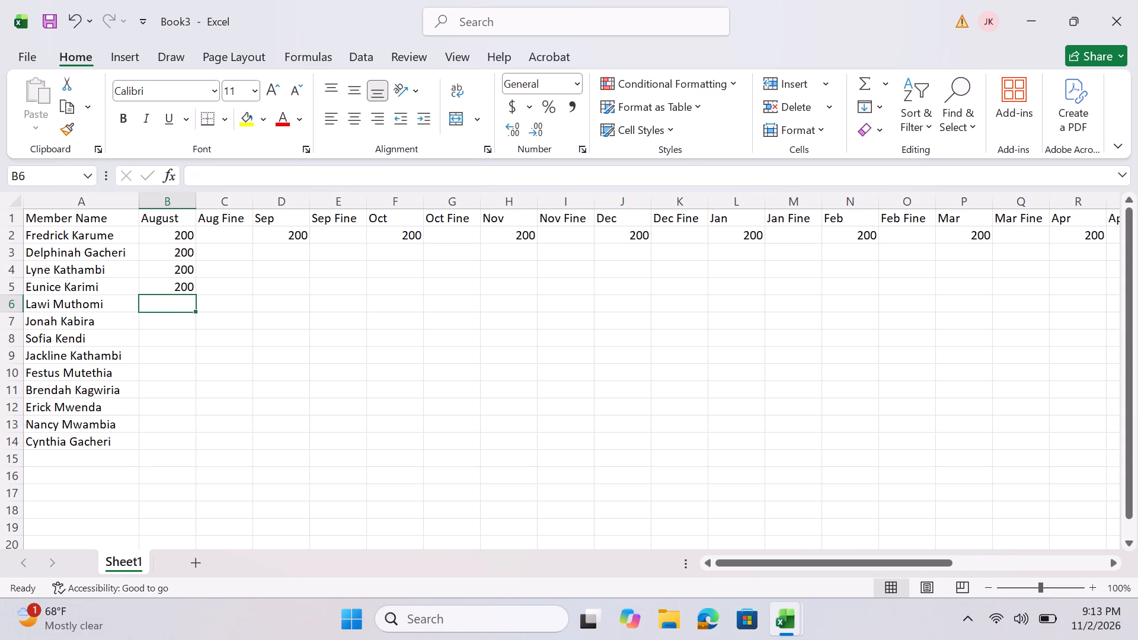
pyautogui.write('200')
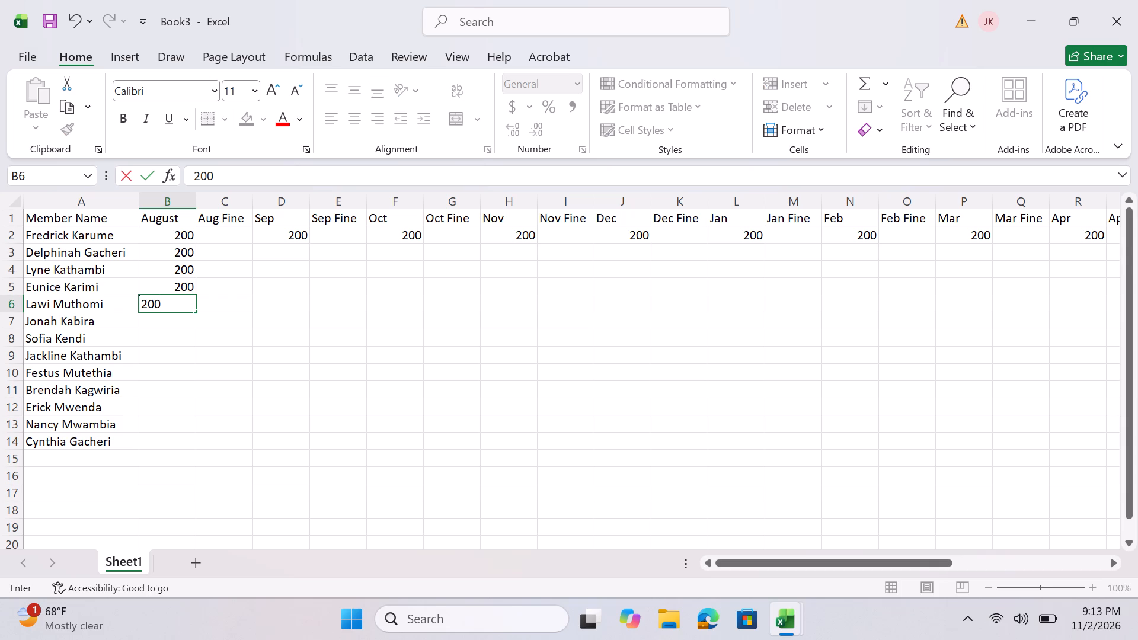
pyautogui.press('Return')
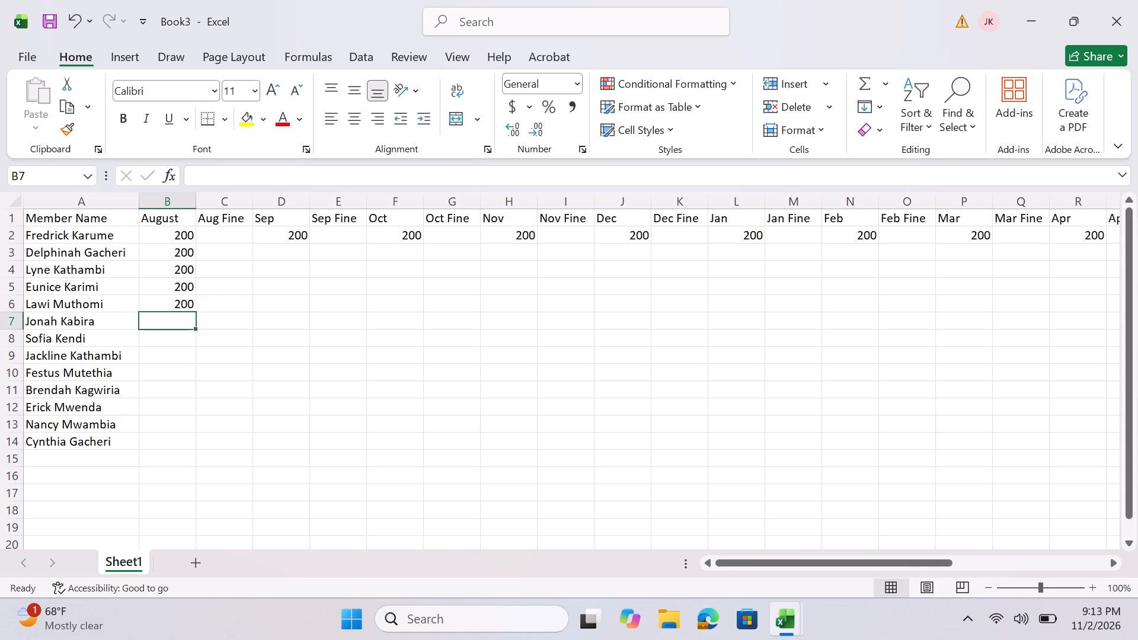
# Enter 200 as the August amount for the members in rows 7 to 10 (B7 through B10).
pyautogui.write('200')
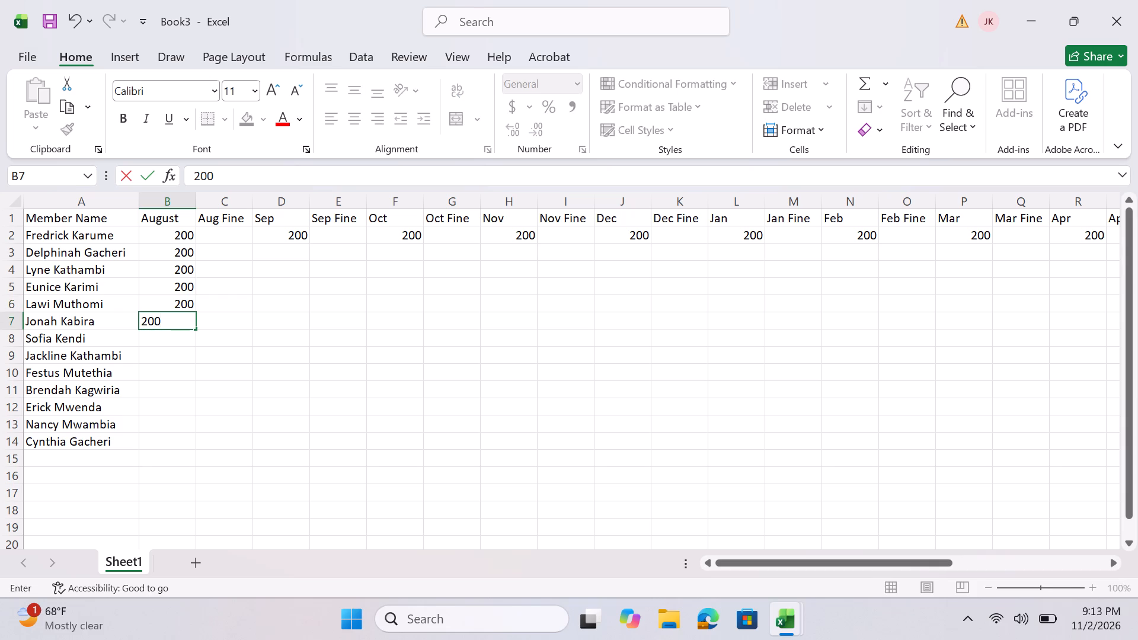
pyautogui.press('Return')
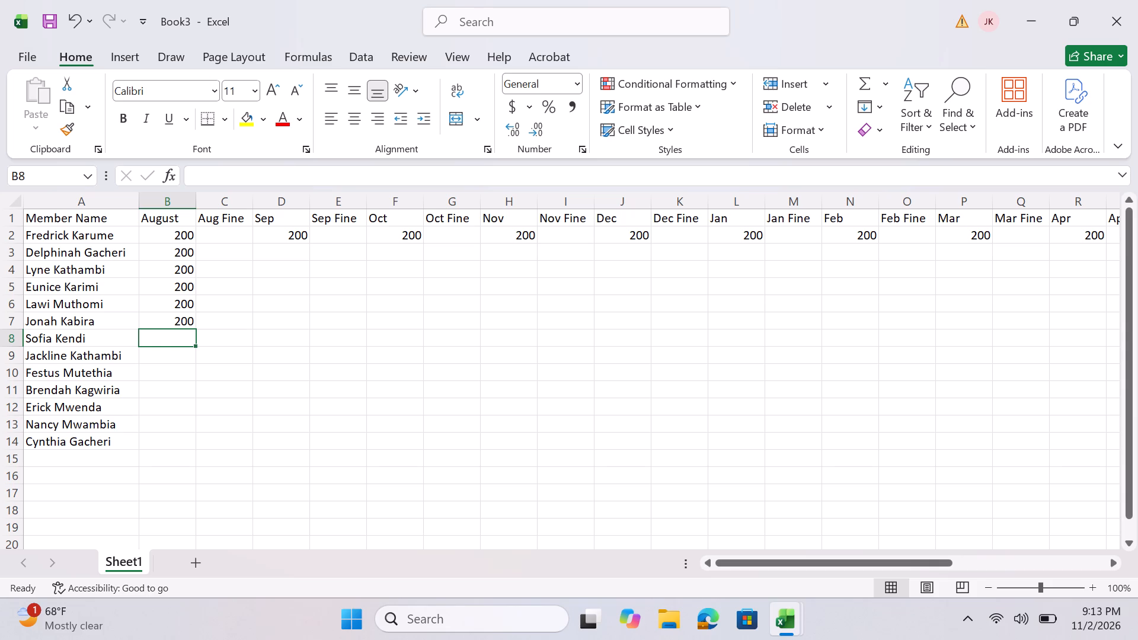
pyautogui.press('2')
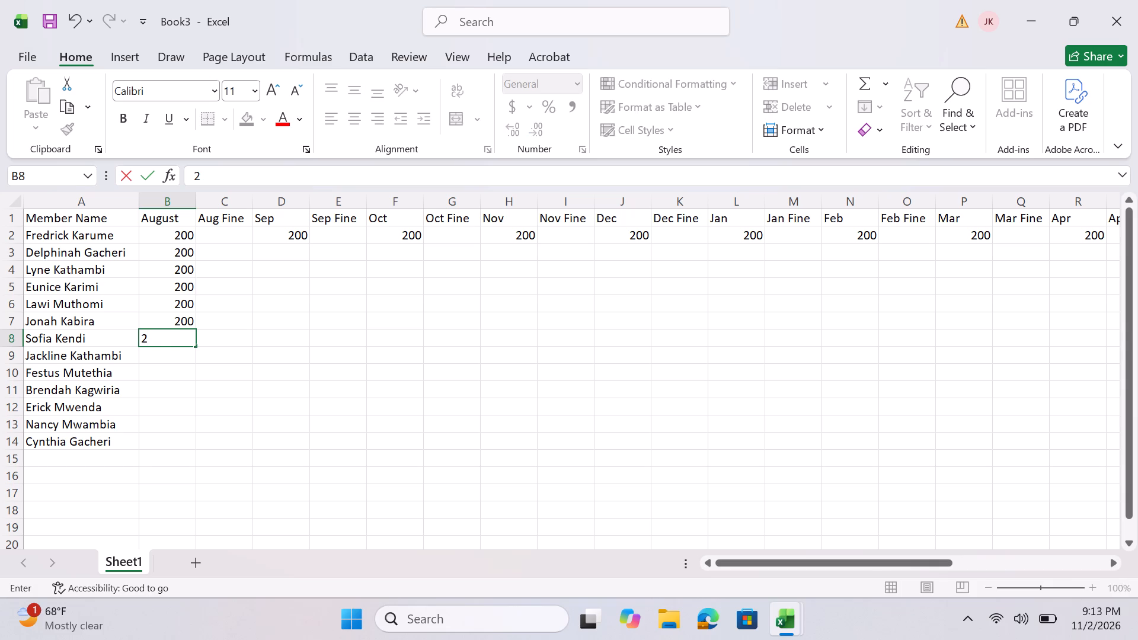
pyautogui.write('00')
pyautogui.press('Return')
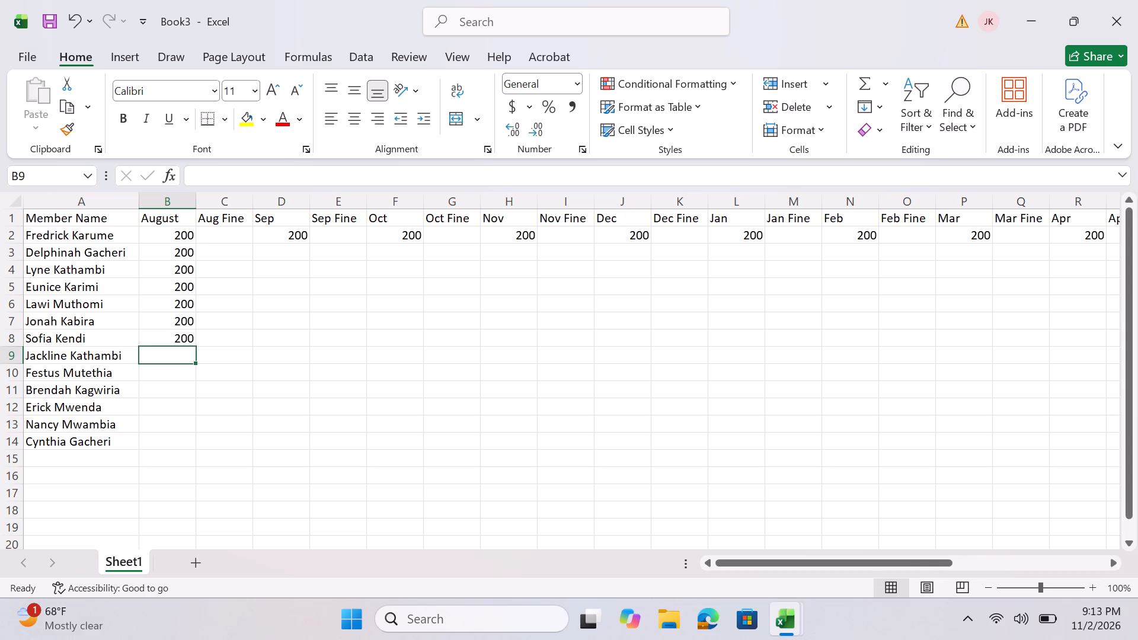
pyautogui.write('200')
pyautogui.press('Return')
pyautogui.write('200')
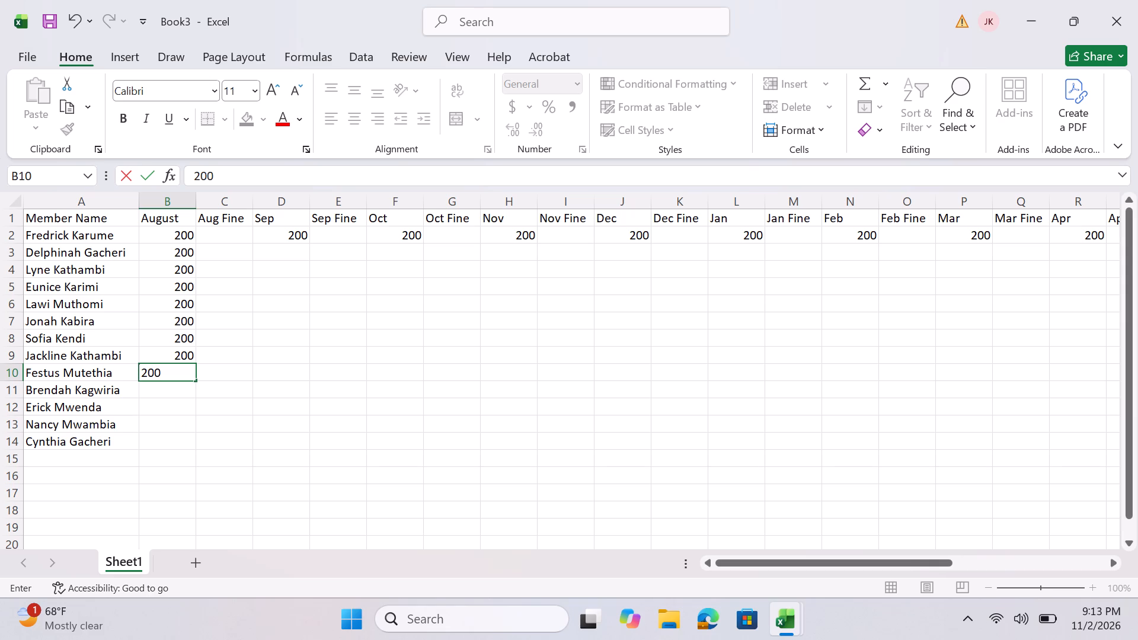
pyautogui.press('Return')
# Enter 200 as the August amount for the last four listed members in B11 through B14.
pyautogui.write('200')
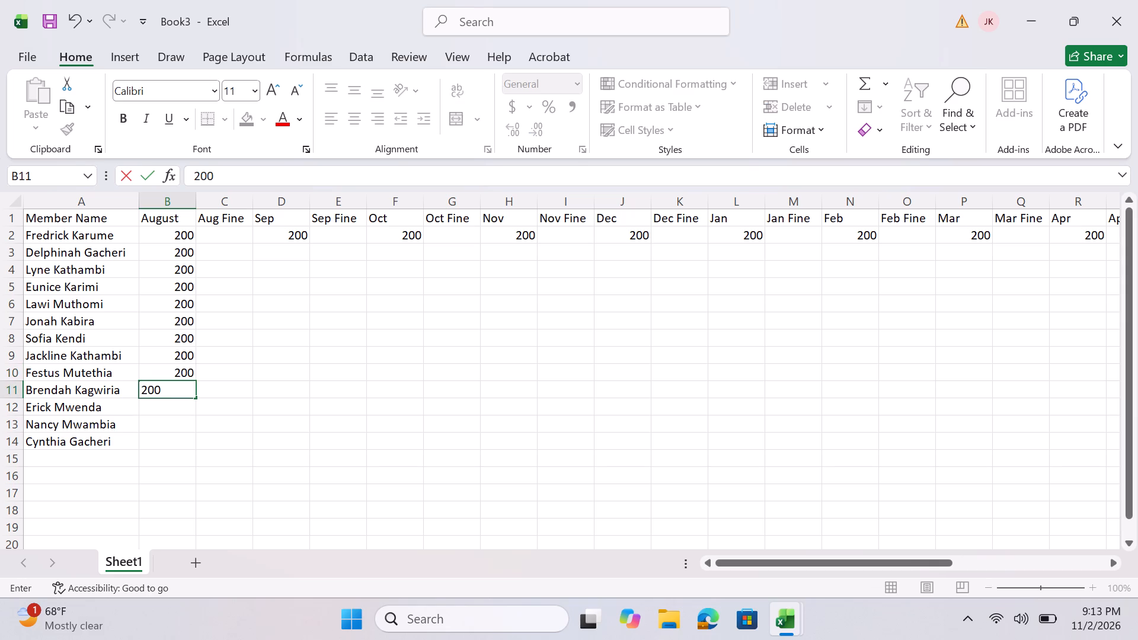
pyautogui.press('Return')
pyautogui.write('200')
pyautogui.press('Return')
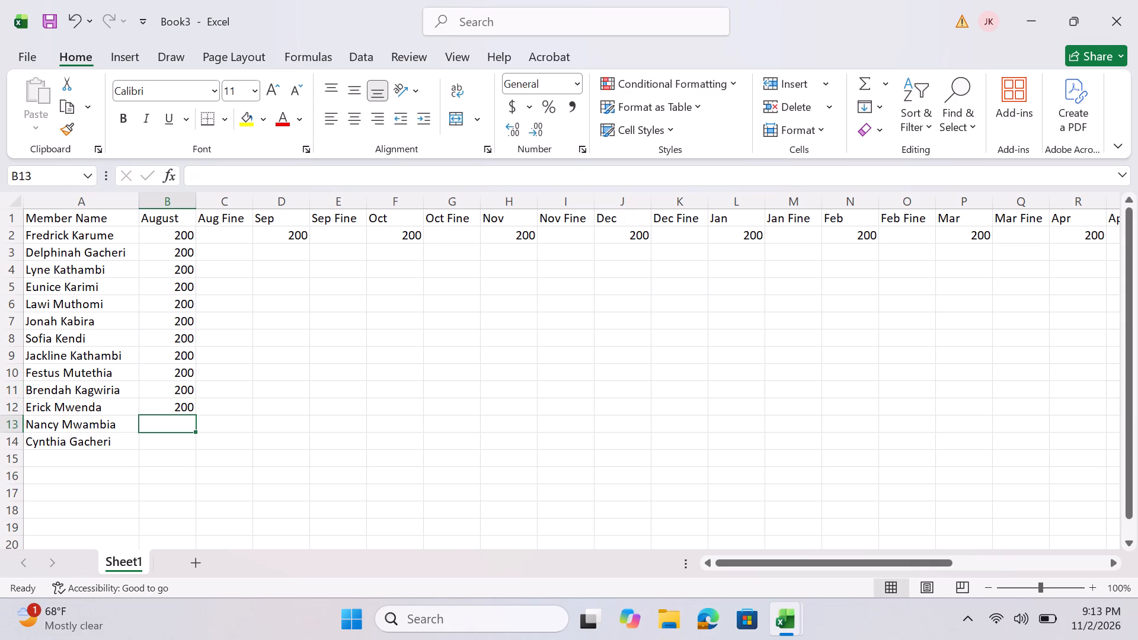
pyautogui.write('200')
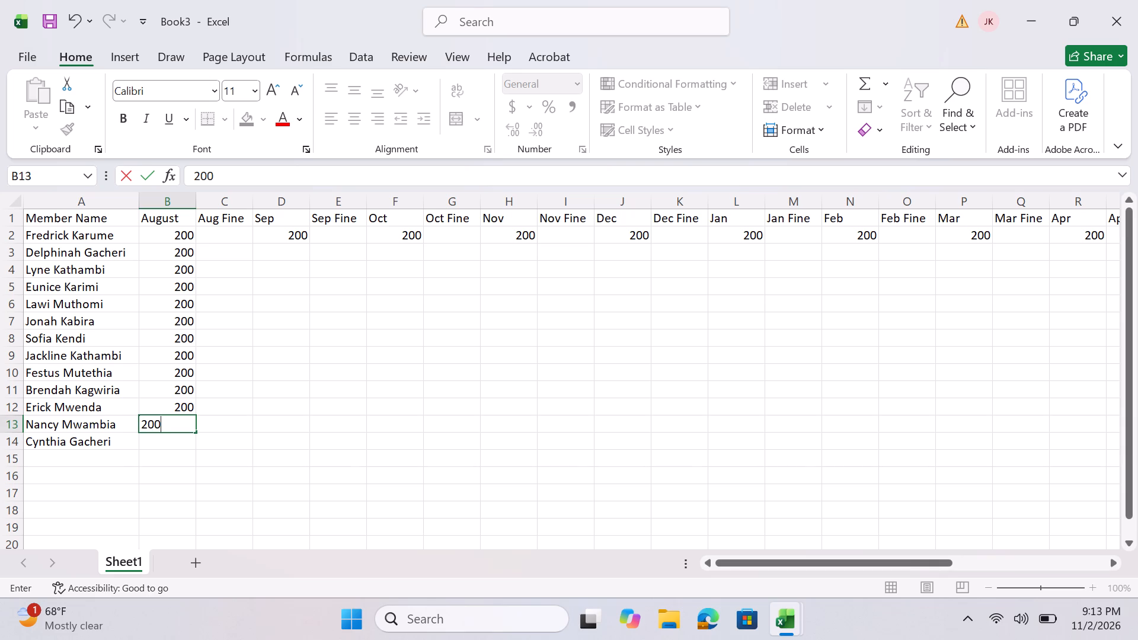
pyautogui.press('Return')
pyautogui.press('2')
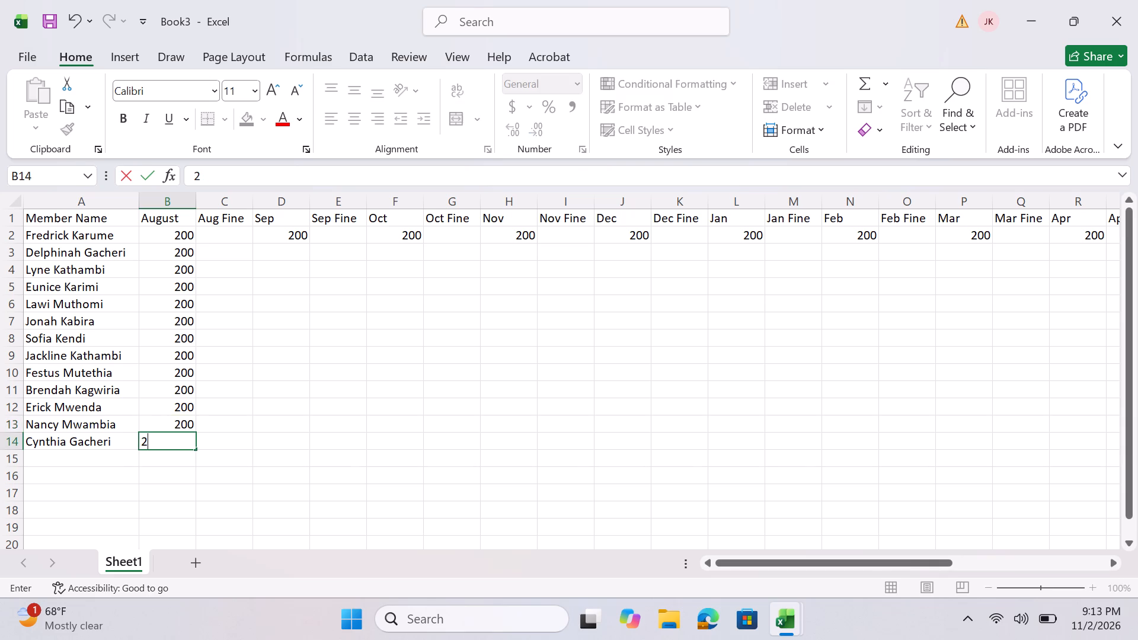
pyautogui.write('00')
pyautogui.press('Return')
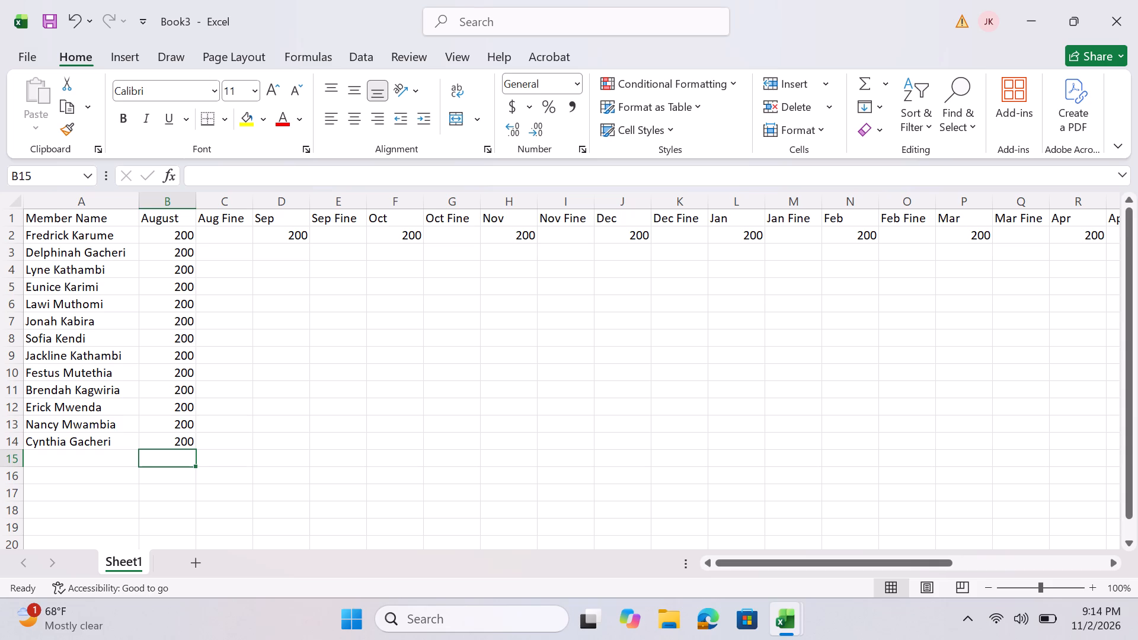
# Enter the next member's name in A15, directly below the last listed member.
pyautogui.click(57, 460)
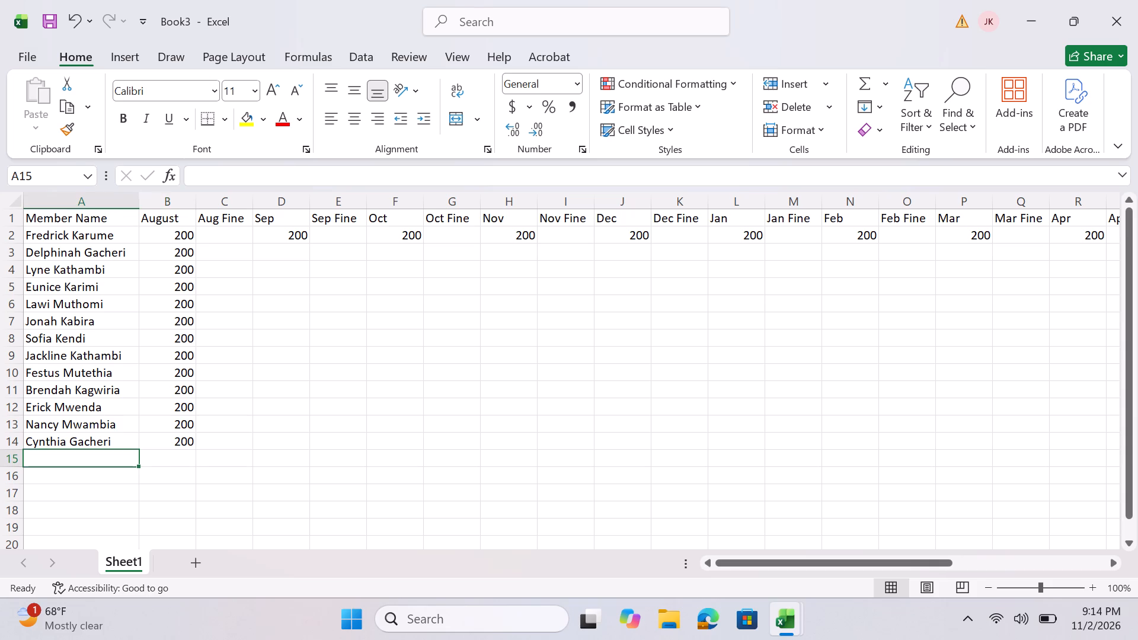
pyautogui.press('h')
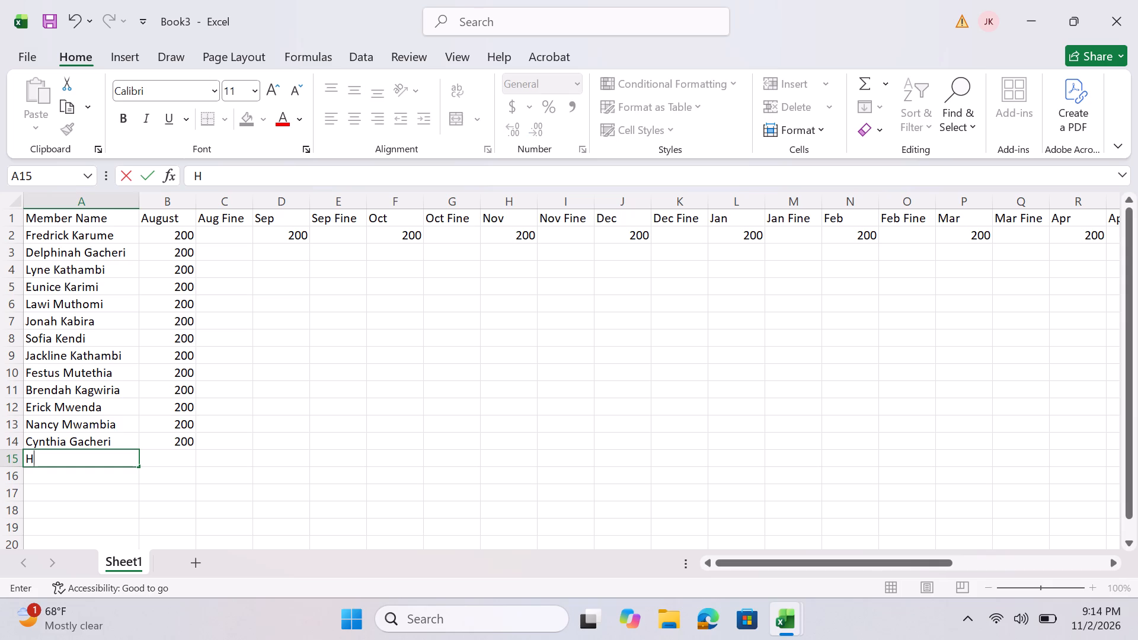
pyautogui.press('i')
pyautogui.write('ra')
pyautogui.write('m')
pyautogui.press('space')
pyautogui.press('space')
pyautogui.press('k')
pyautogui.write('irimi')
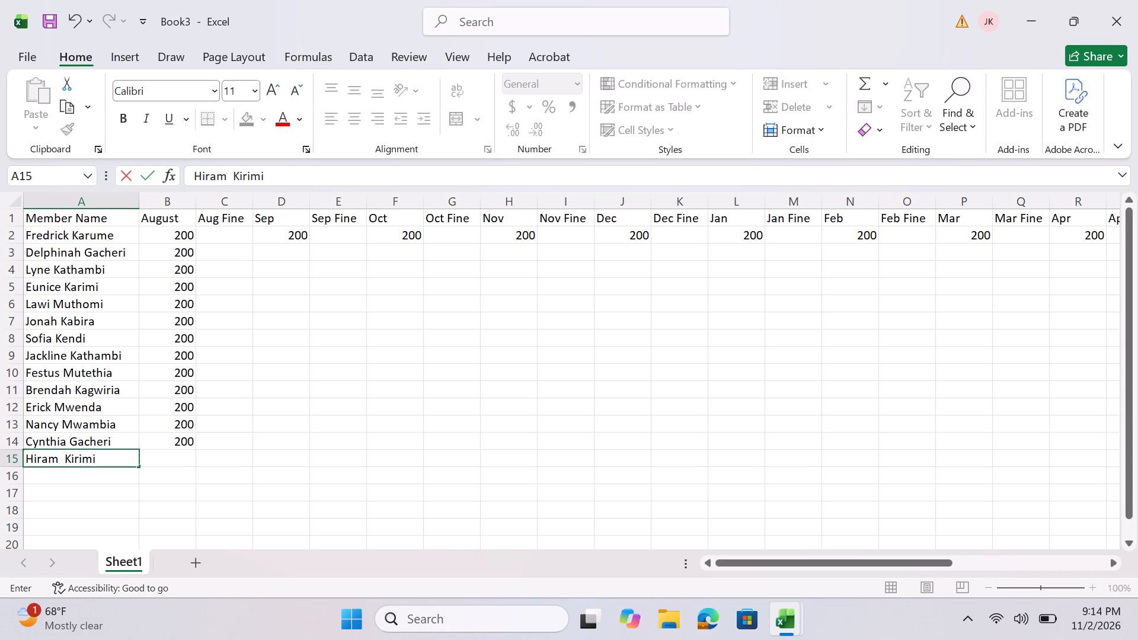
# Enter 0 as the new member's August amount in B15.
pyautogui.click(172, 461)
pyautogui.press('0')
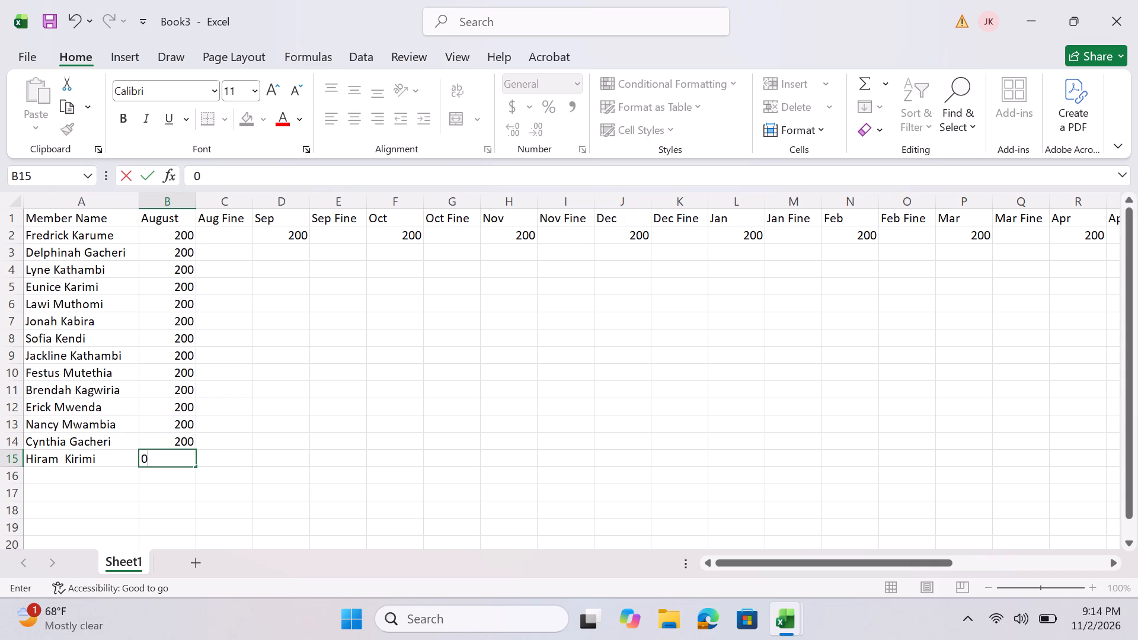
# Enter 200 as the September amount for the members in rows 3 to 6 (D3 through D6).
pyautogui.click(299, 239)
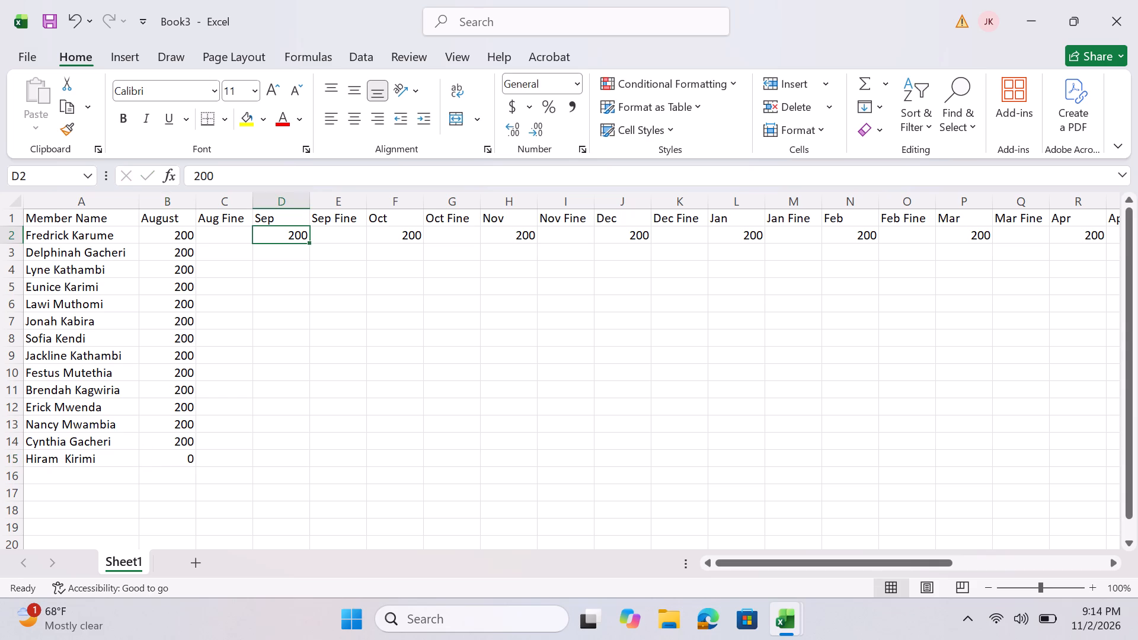
pyautogui.press('Return')
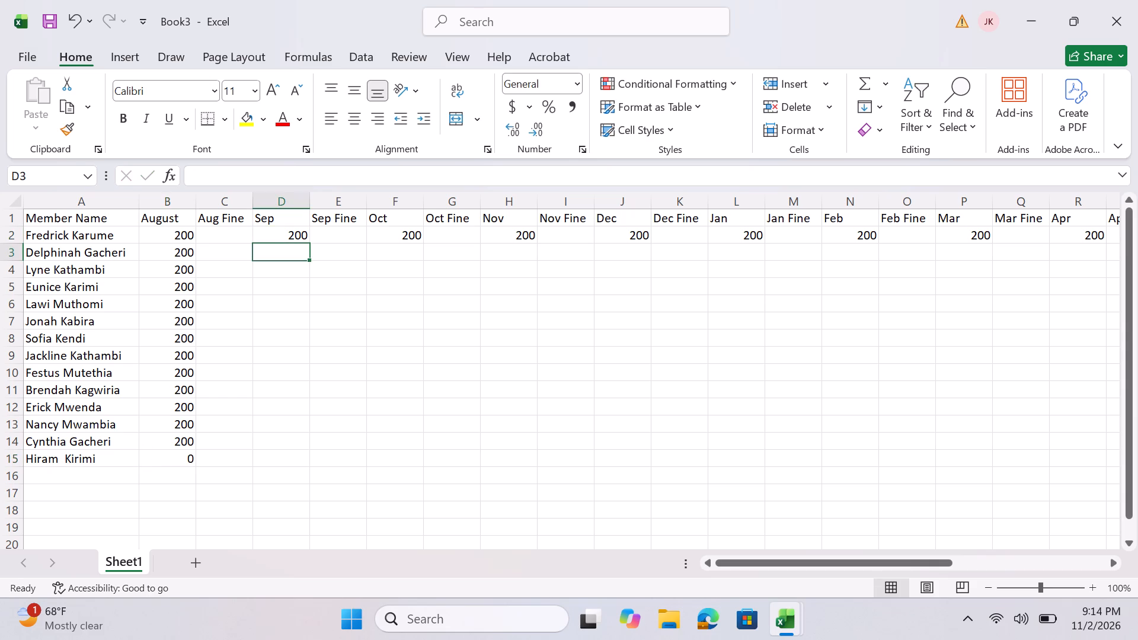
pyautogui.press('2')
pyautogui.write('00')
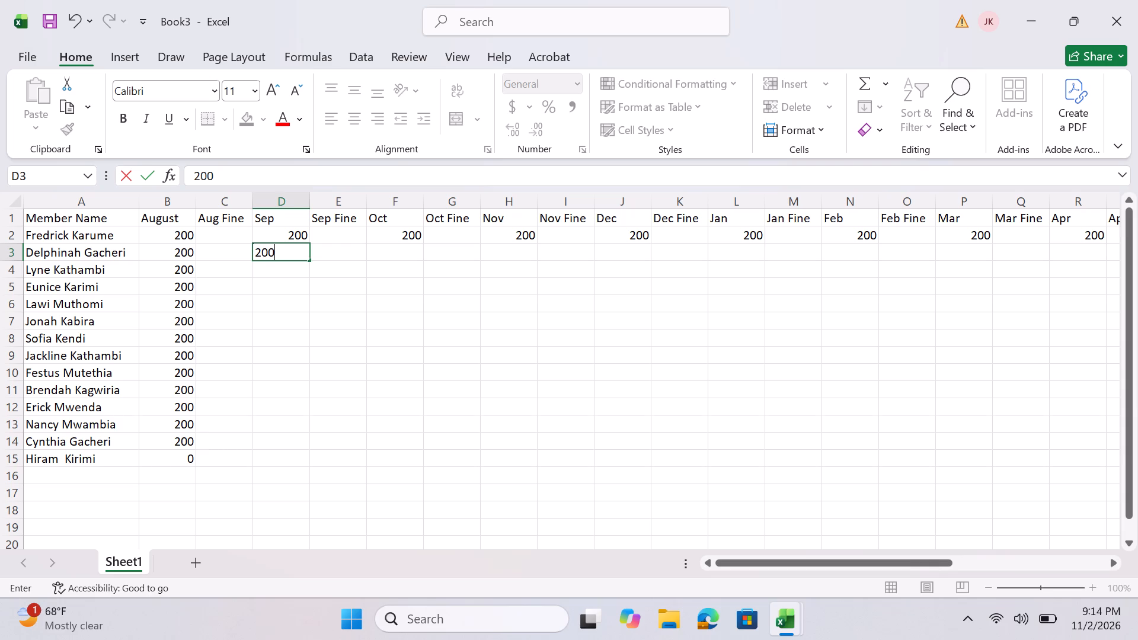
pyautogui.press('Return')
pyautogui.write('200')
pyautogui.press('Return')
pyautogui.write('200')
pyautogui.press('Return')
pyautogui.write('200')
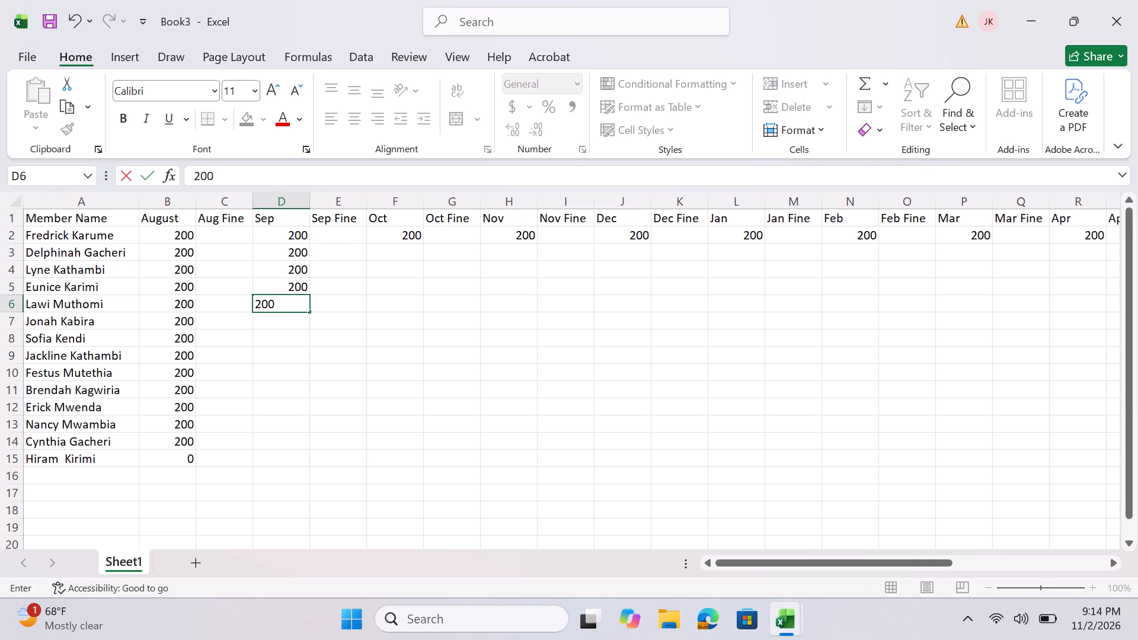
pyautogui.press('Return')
# Enter 200 as the September amount for the members in rows 7 to 10 (D7 through D10).
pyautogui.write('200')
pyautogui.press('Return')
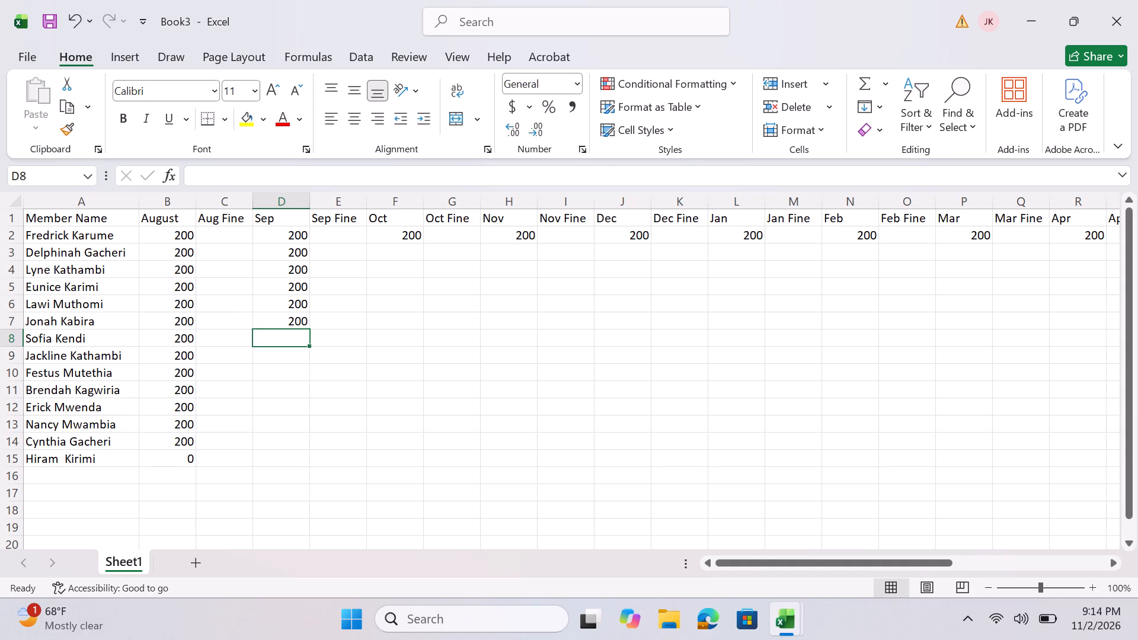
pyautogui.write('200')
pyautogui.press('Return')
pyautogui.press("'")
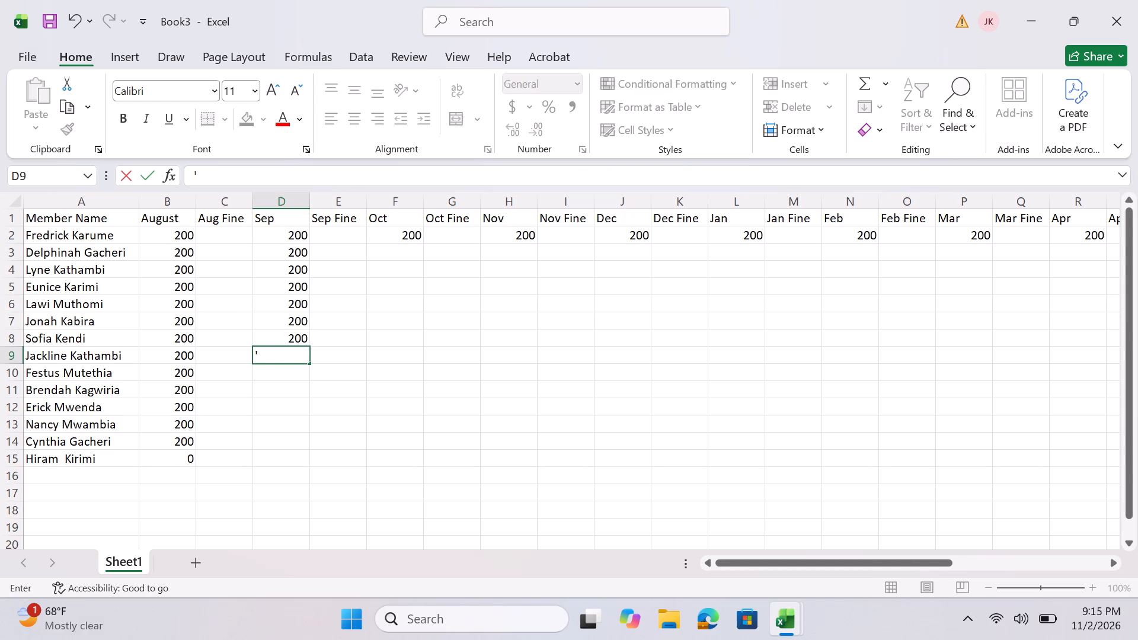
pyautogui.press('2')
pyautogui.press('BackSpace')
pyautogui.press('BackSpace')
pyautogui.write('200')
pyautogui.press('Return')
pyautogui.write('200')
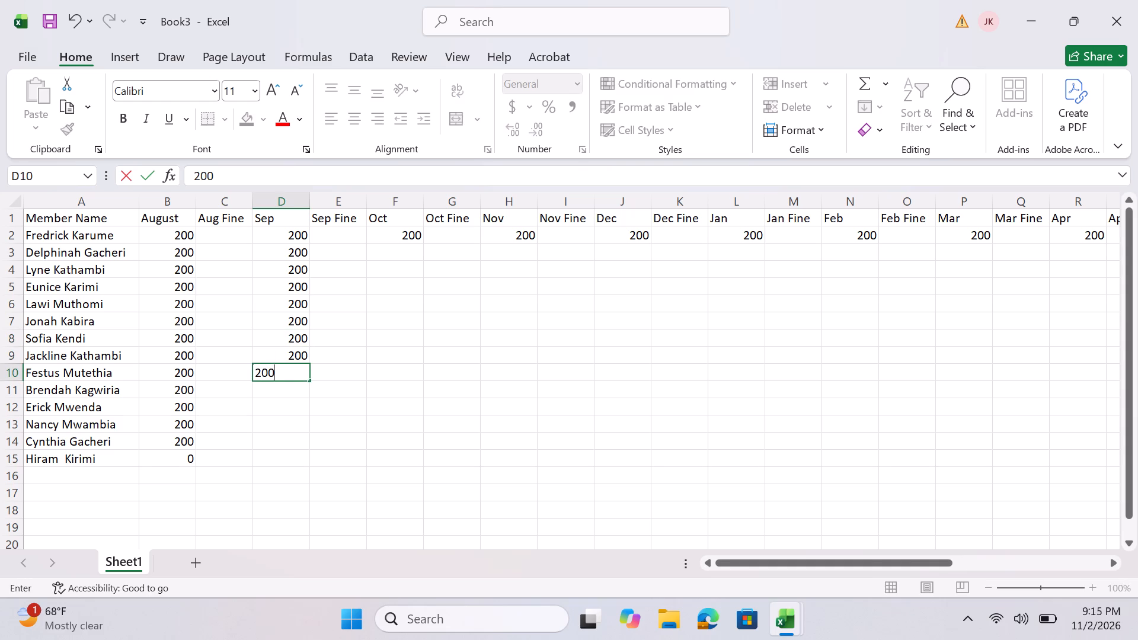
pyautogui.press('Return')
# Enter 200 as the September amount for the members in rows 11 to 13 (D11 through D13).
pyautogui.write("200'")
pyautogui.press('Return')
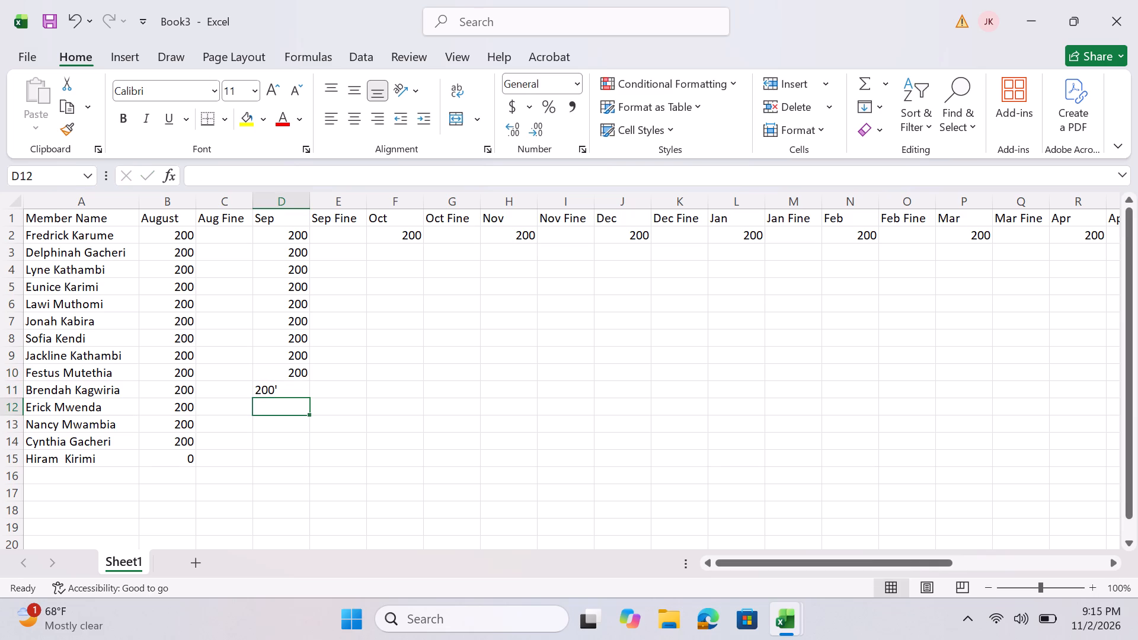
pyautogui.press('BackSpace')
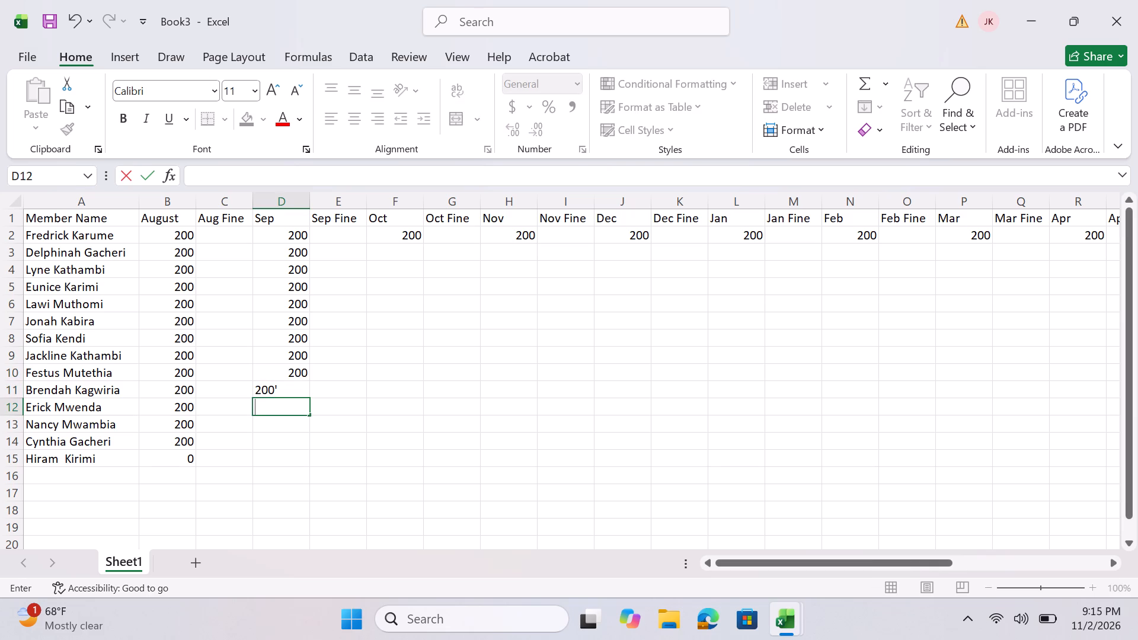
pyautogui.click(280, 392)
pyautogui.press('BackSpace')
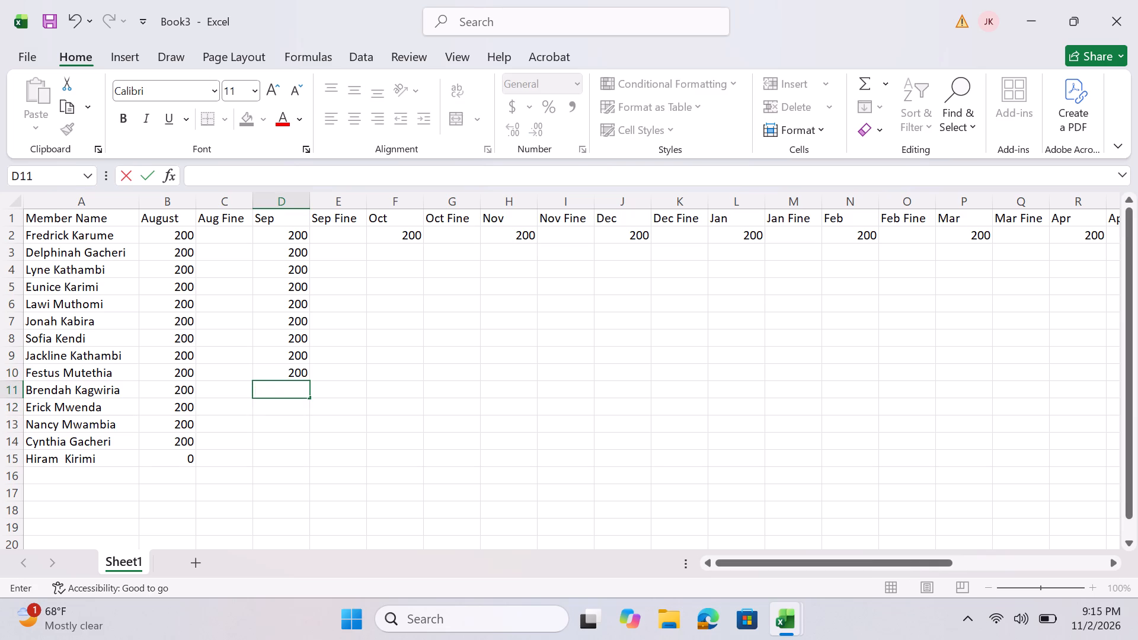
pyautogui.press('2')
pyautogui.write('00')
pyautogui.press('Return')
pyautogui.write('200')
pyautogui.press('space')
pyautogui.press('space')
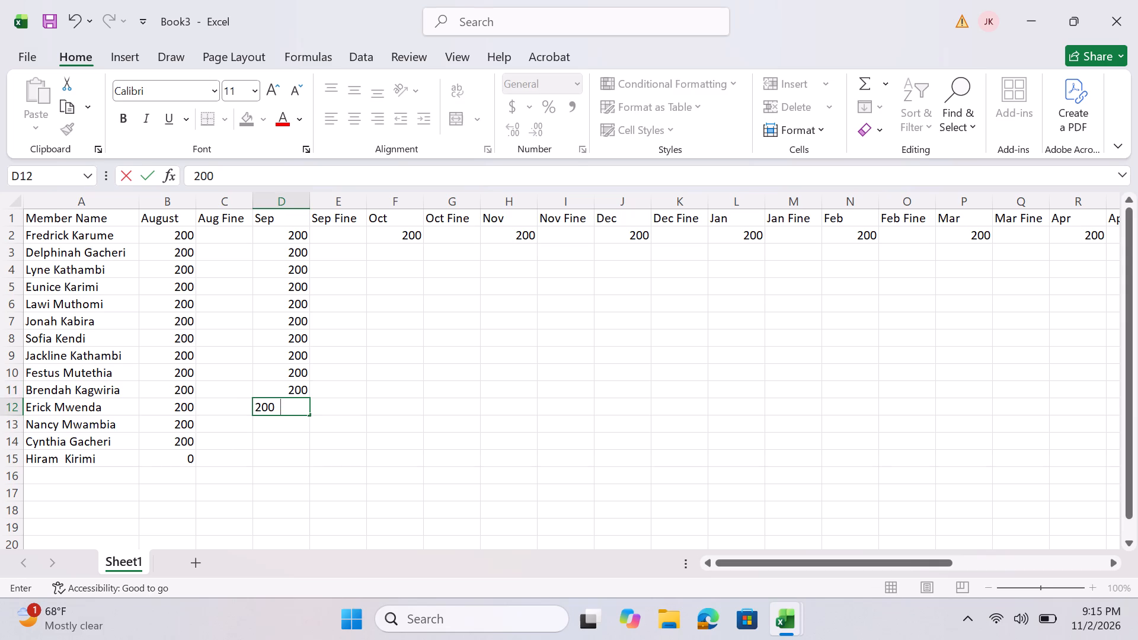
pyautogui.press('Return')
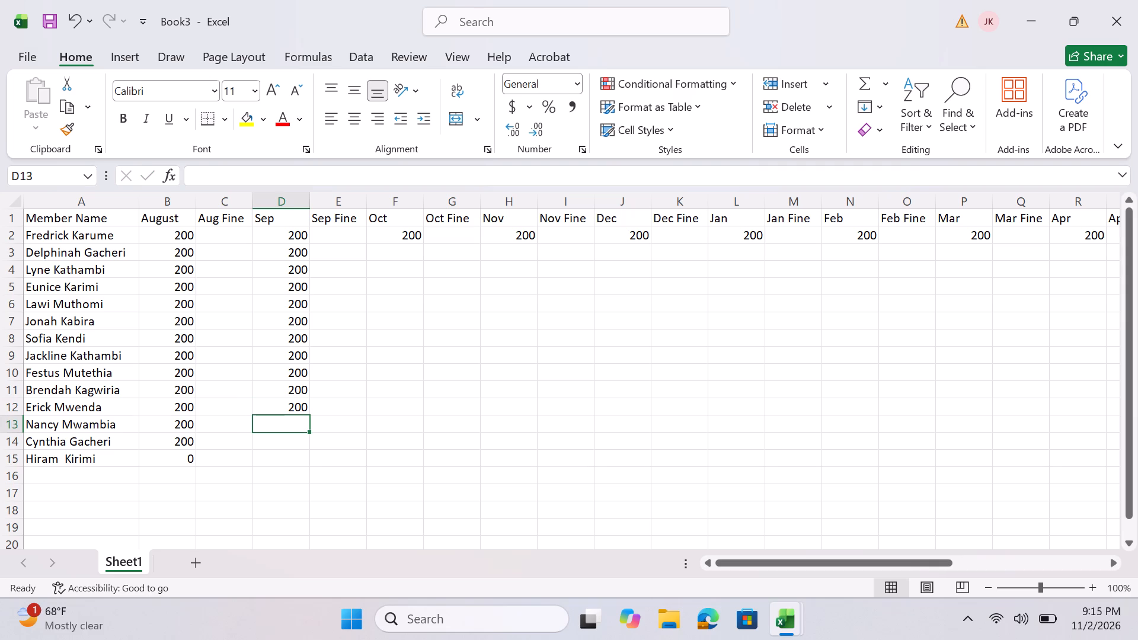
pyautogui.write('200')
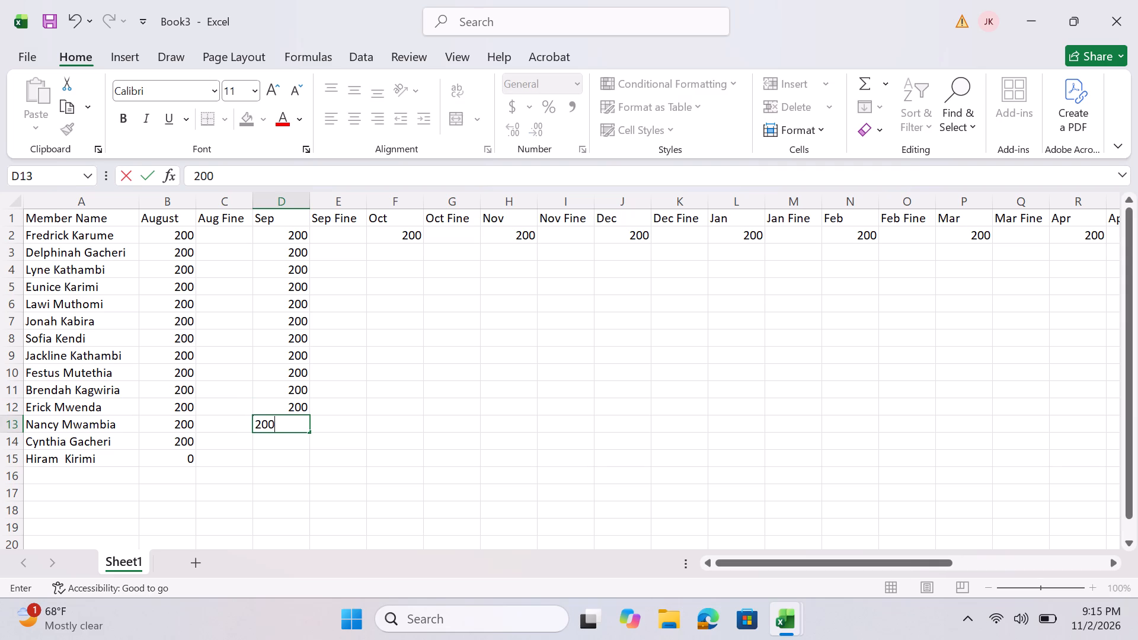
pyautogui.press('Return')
# Enter the September amounts for the last two members: 0 in D14 and 400 in D15.
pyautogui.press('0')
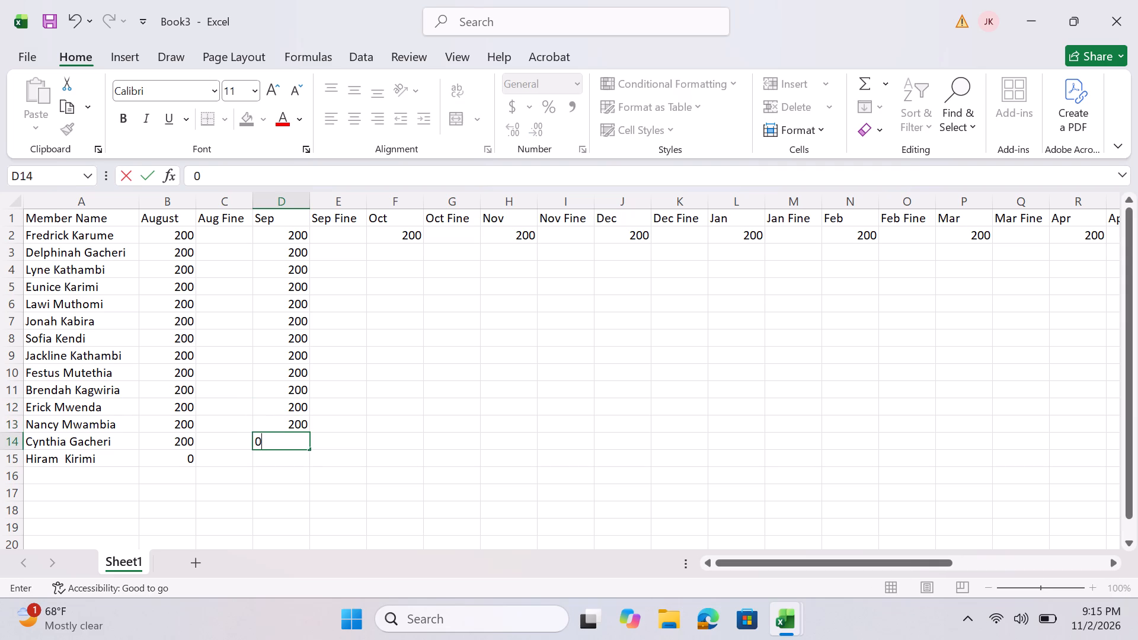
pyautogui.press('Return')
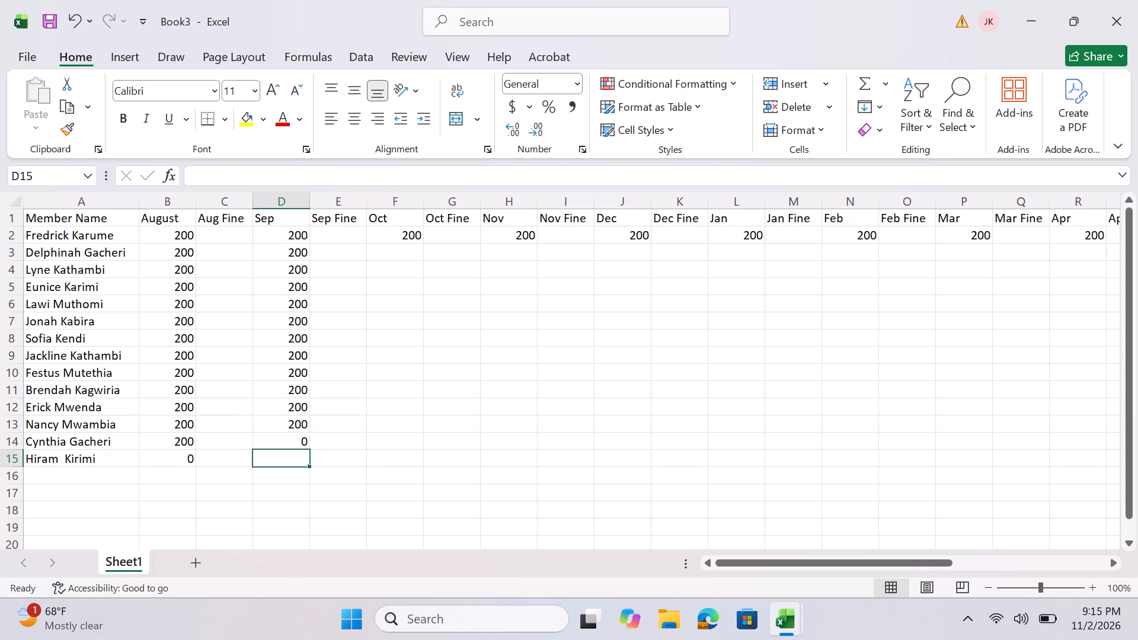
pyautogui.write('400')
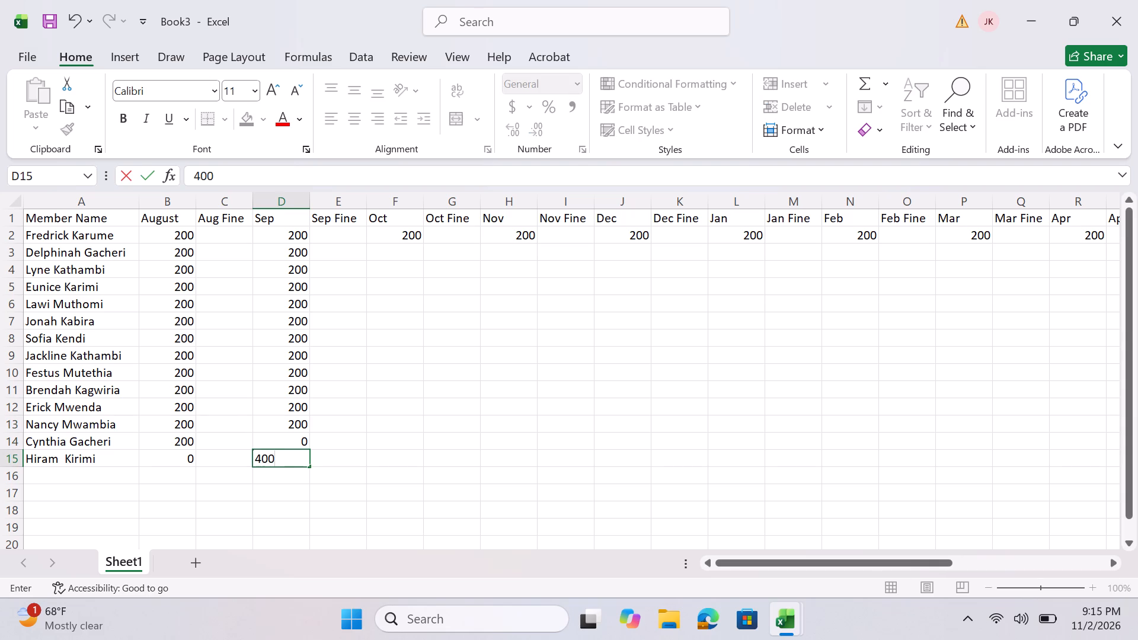
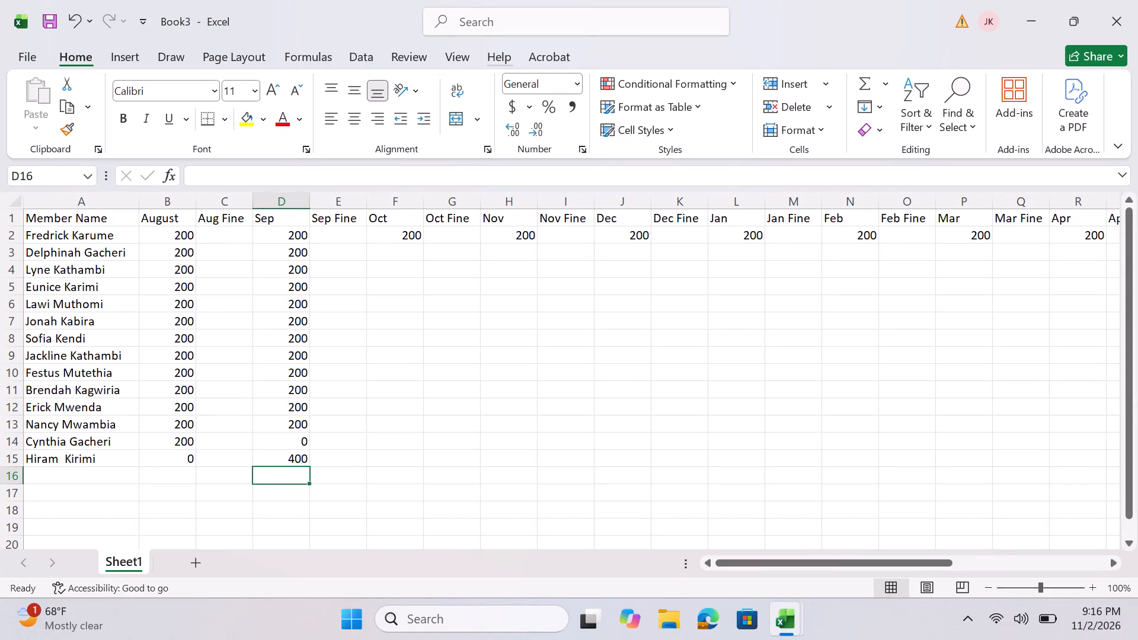
# Enter 200 as the October amount for the members in rows 3 to 6 (F3 through F6).
pyautogui.click(400, 229)
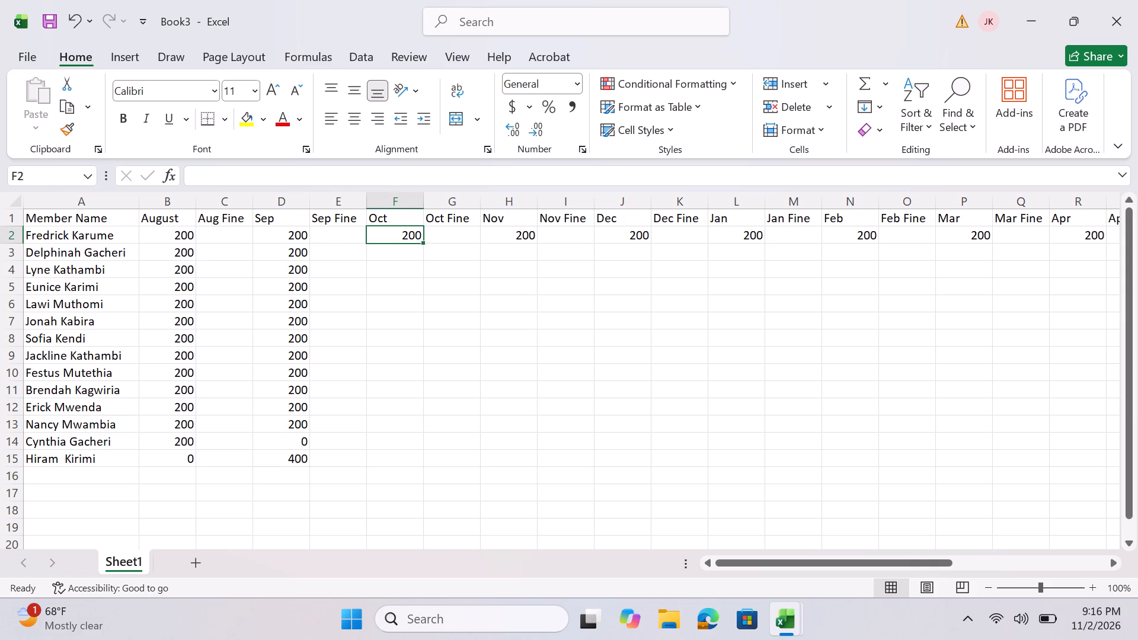
pyautogui.press('Return')
pyautogui.press('2')
pyautogui.write('00')
pyautogui.press('Return')
pyautogui.write('200')
pyautogui.press('Return')
pyautogui.write('200')
pyautogui.press('Return')
pyautogui.write('200')
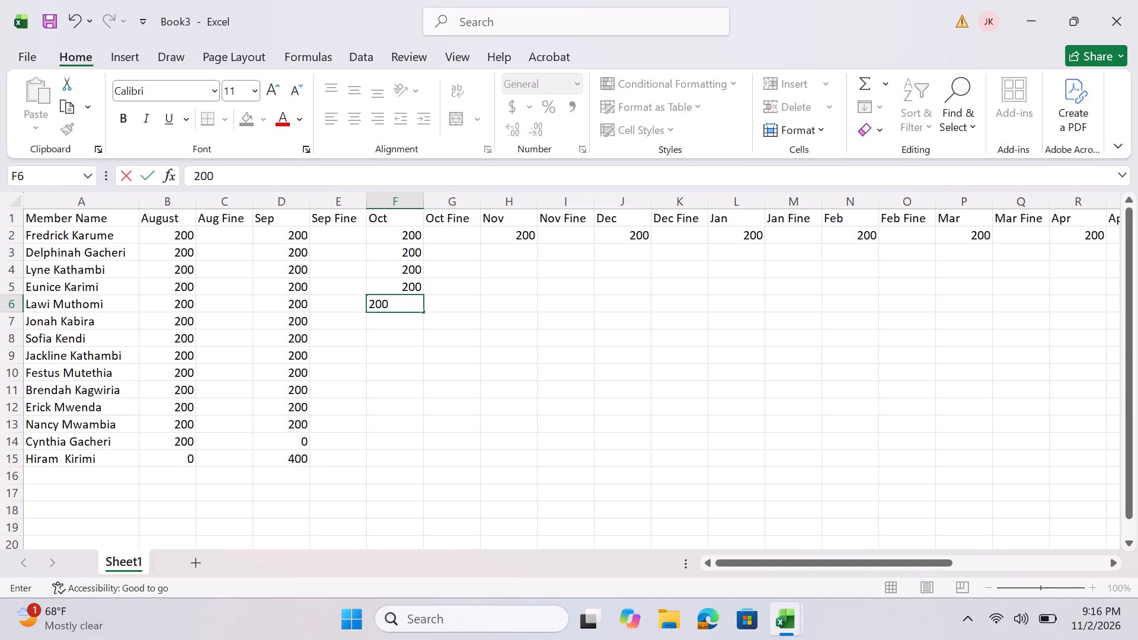
pyautogui.press('Return')
# Enter 200 as the October amount for the members in rows 7 to 10 (F7 through F10).
pyautogui.press('2')
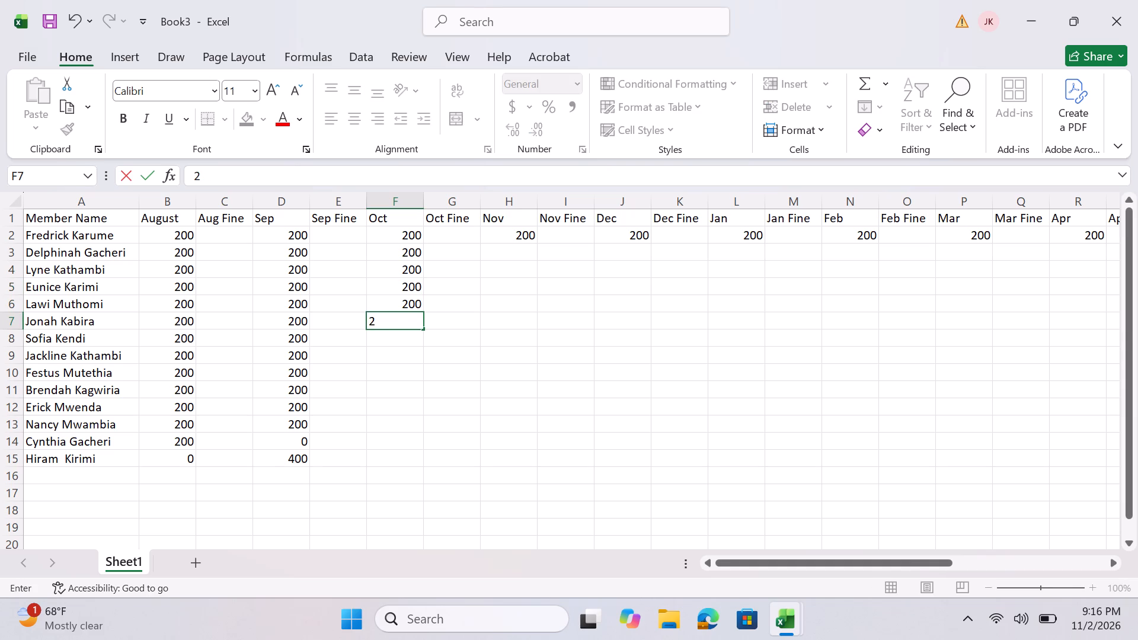
pyautogui.press('BackSpace')
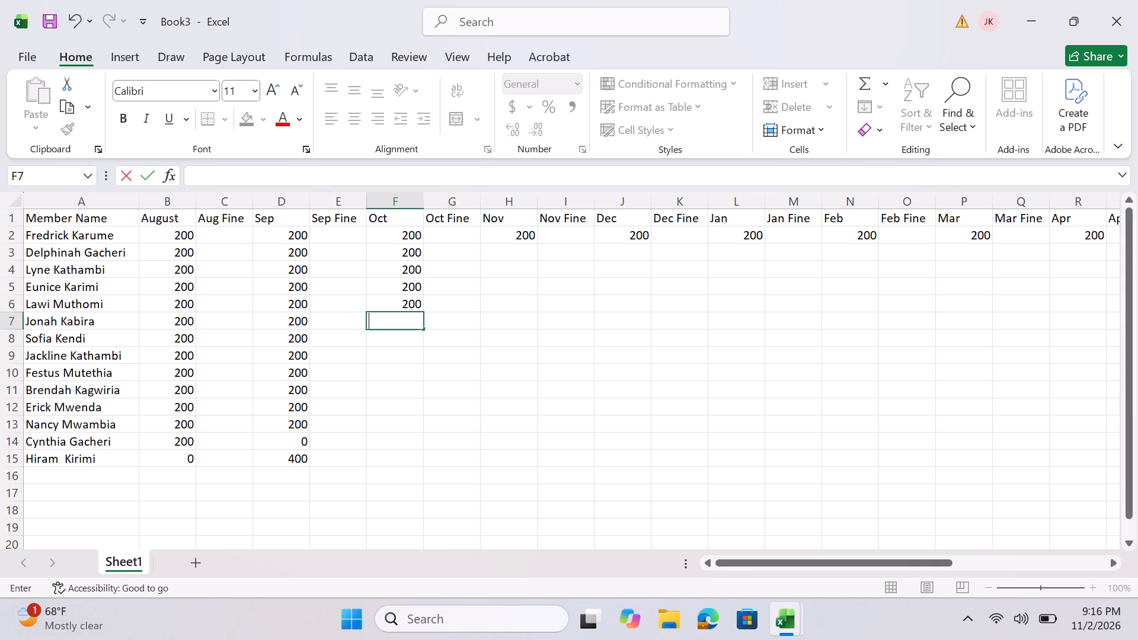
pyautogui.click(416, 239)
pyautogui.click(416, 239)
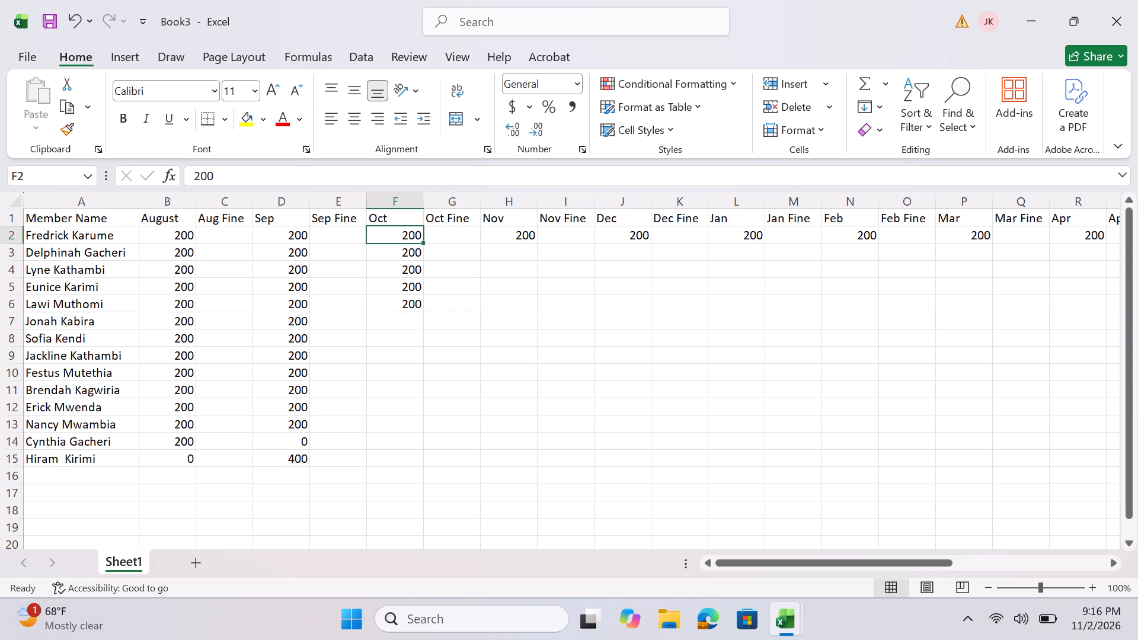
pyautogui.click(420, 322)
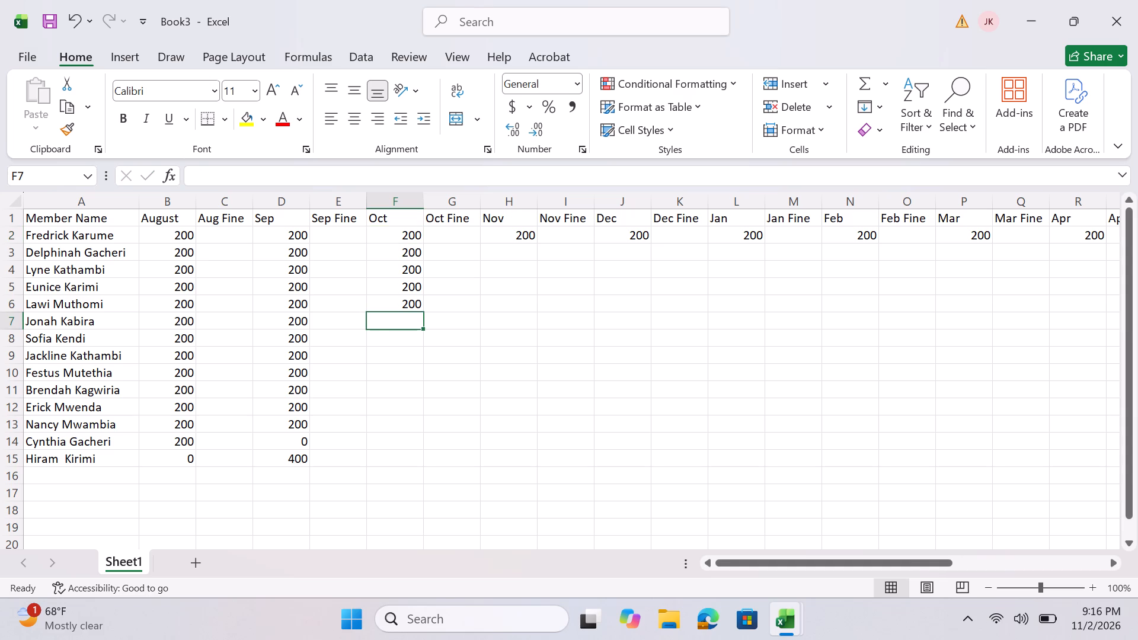
pyautogui.press('2')
pyautogui.write('00')
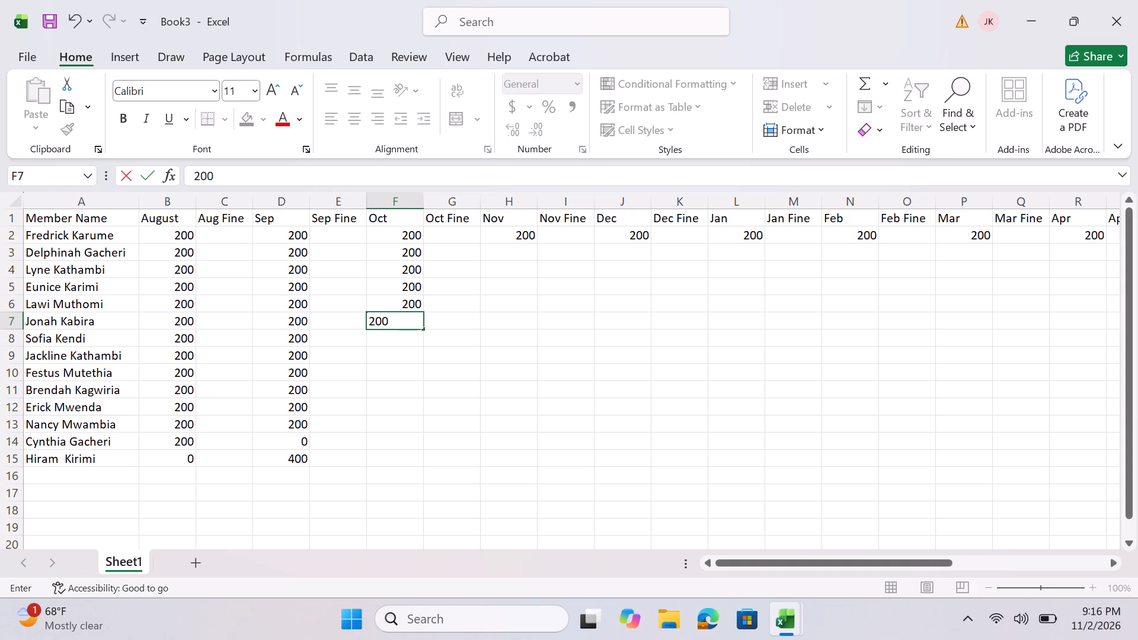
pyautogui.press('Return')
pyautogui.write('200')
pyautogui.press('Return')
pyautogui.write('200')
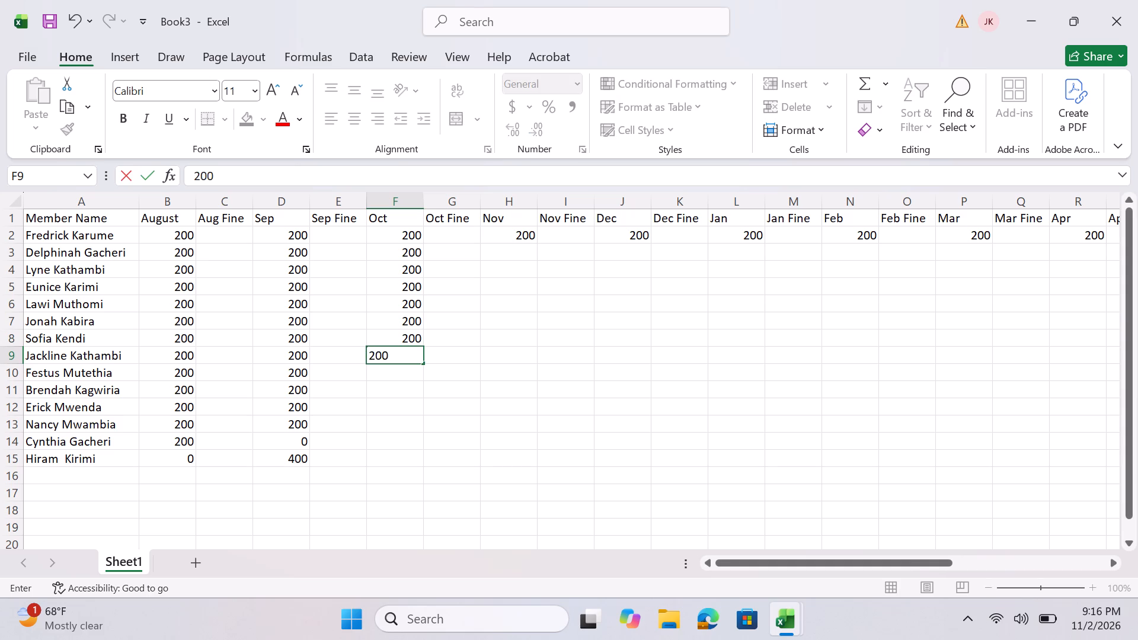
pyautogui.press('Return')
pyautogui.write('200')
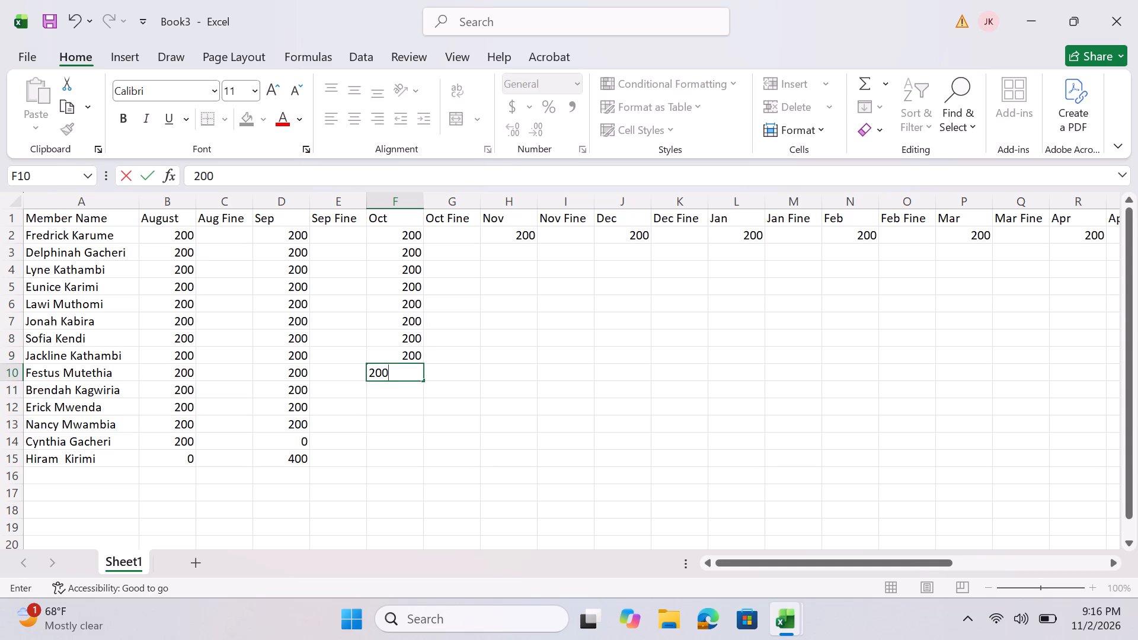
pyautogui.press('Return')
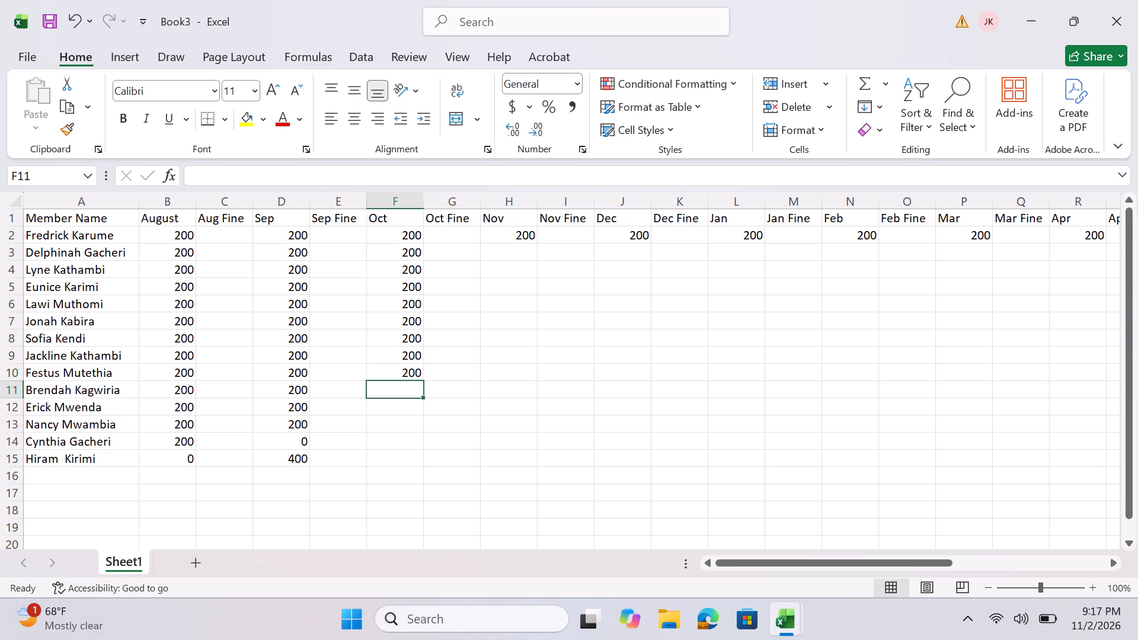
# Enter 200 as the October amount for the members in rows 11 to 13 (F11 through F13).
pyautogui.write('200')
pyautogui.press('Return')
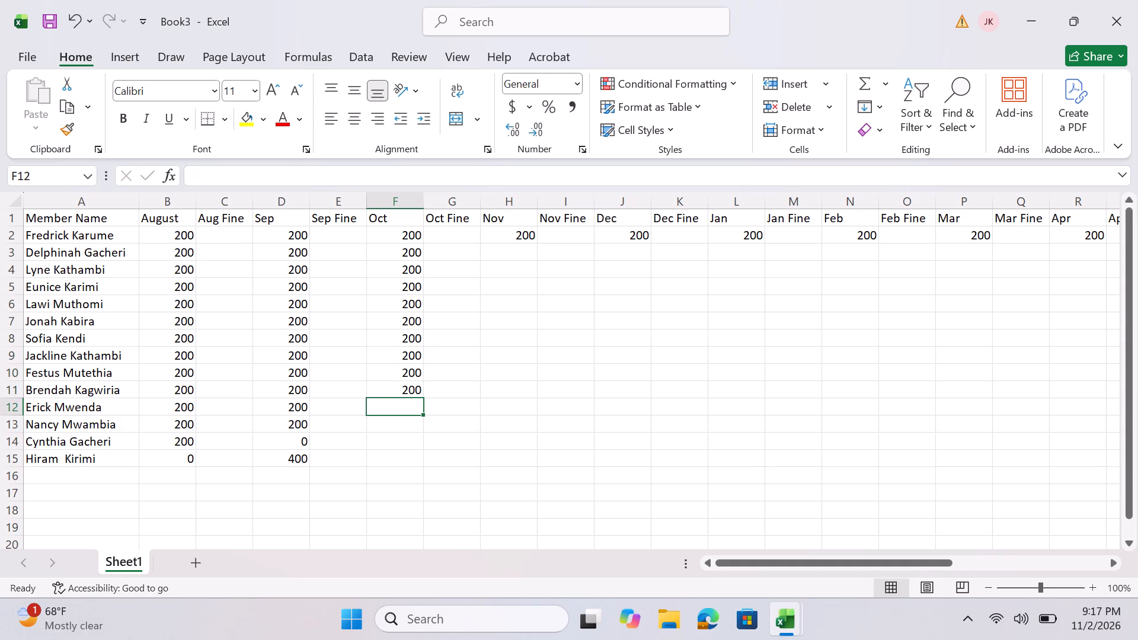
pyautogui.write('200]')
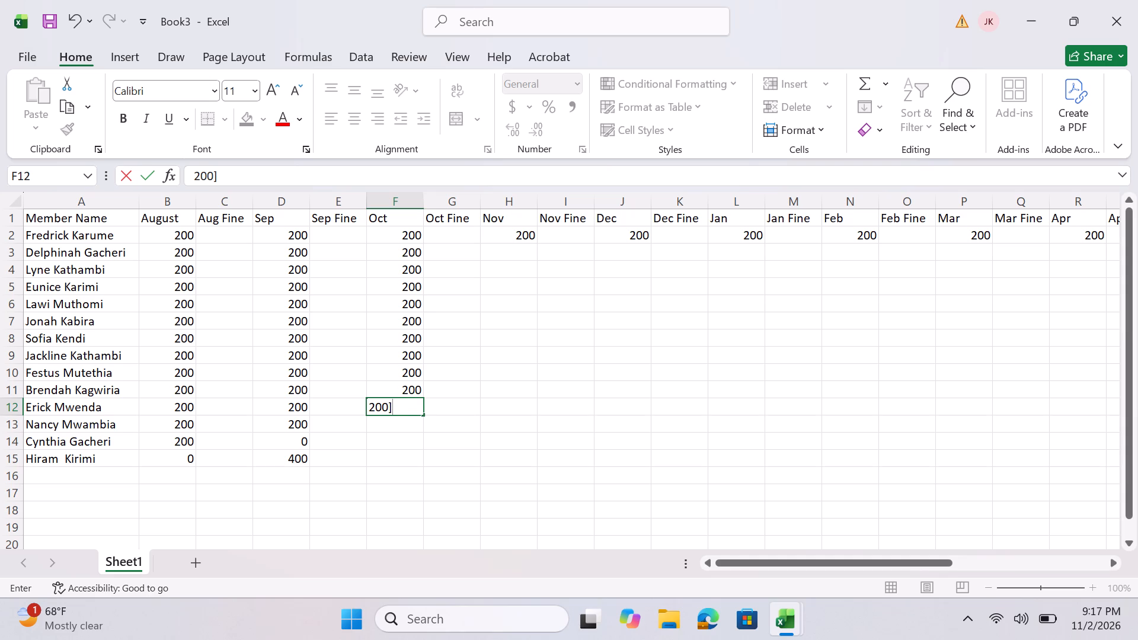
pyautogui.press('BackSpace')
pyautogui.press('Return')
pyautogui.press('2')
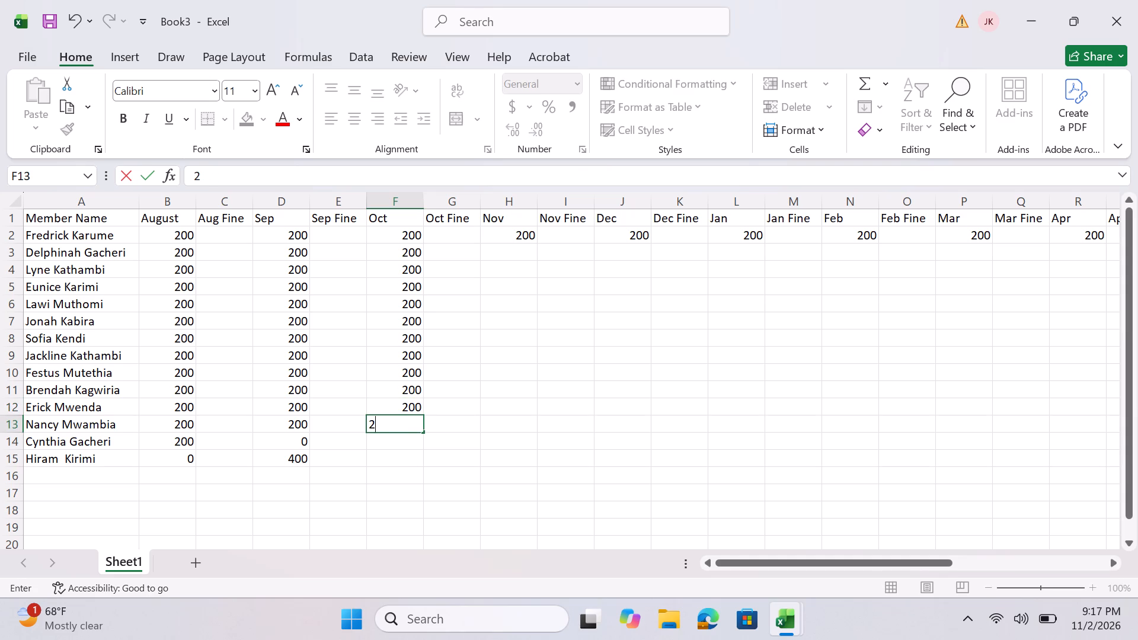
pyautogui.press('9')
pyautogui.press('BackSpace')
pyautogui.write('00')
pyautogui.press('Return')
# Enter 0 as the October amount for the last two members (F14 and F15).
pyautogui.press('0')
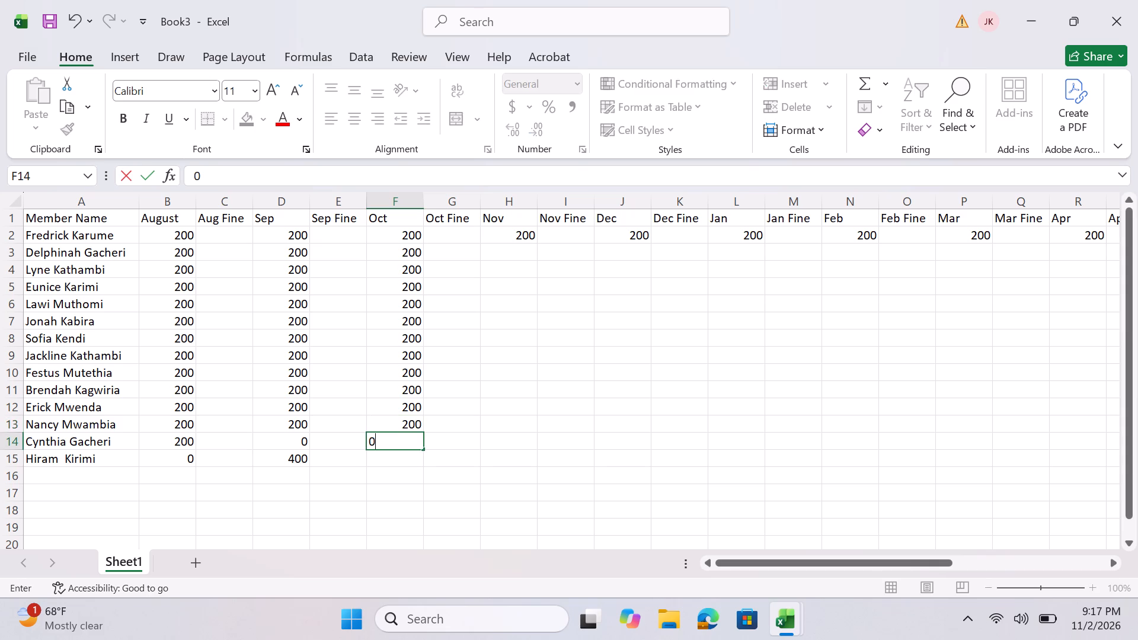
pyautogui.press('Return')
pyautogui.press('0')
pyautogui.press('Return')
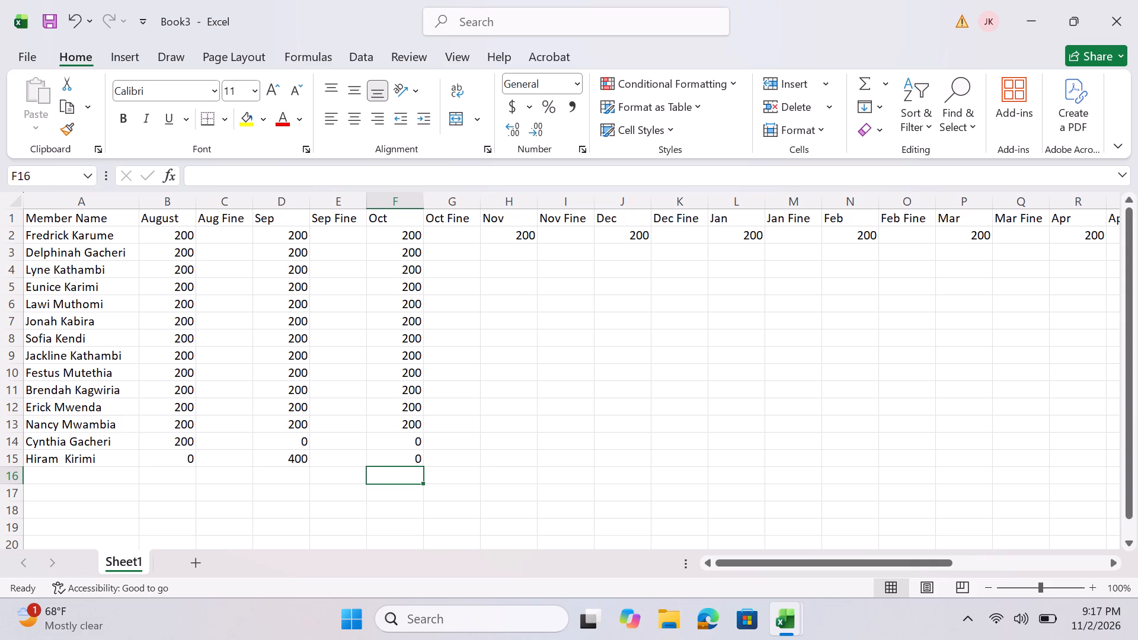
# Change the September amounts of the first two members (D2 and D3) to 400.
pyautogui.click(299, 238)
pyautogui.click(299, 238)
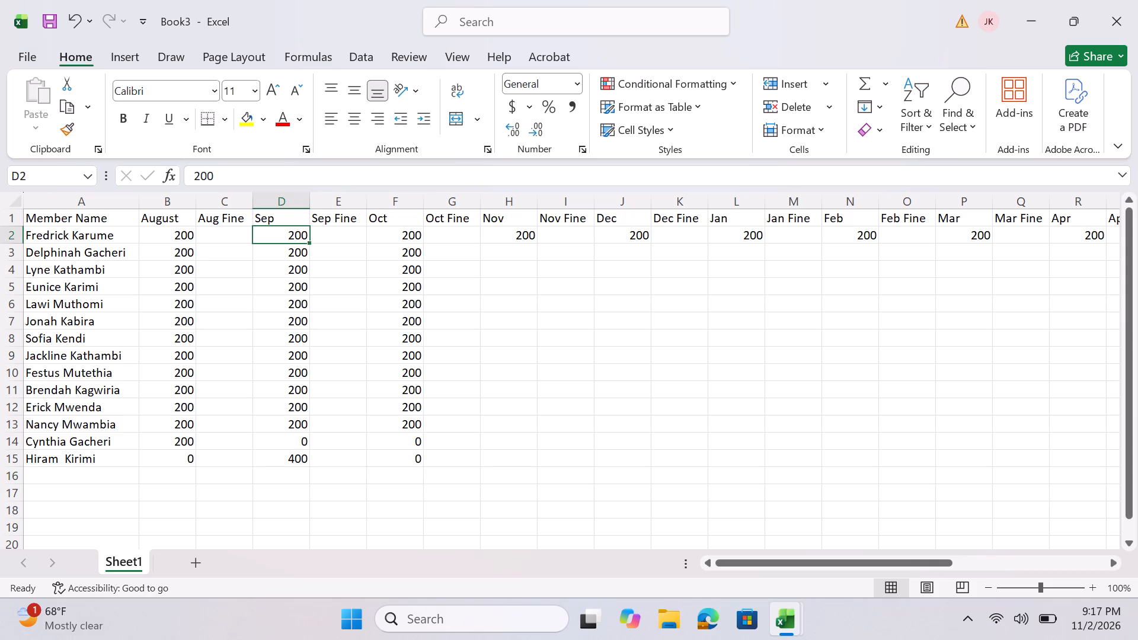
pyautogui.click(302, 234)
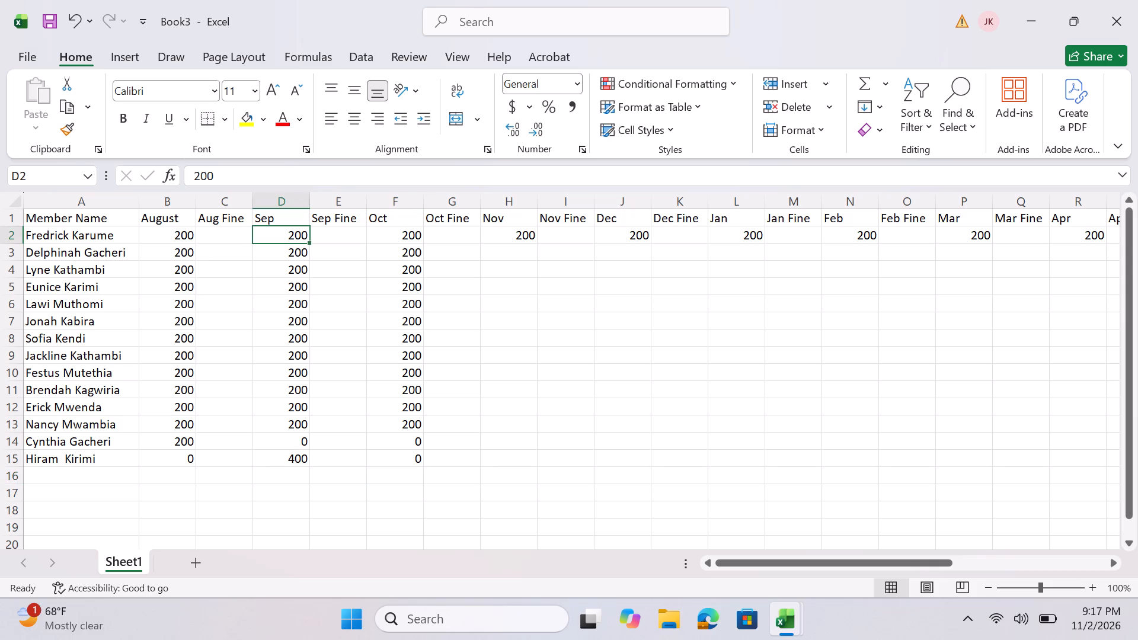
pyautogui.click(296, 237)
pyautogui.doubleClick(296, 237)
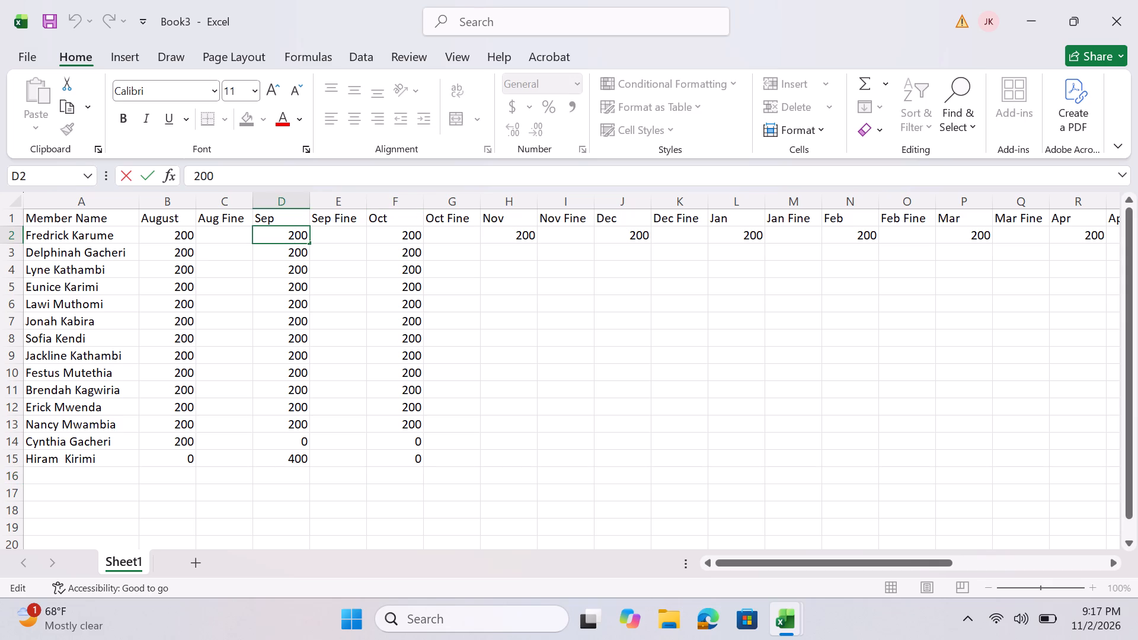
pyautogui.press('BackSpace')
pyautogui.press('4')
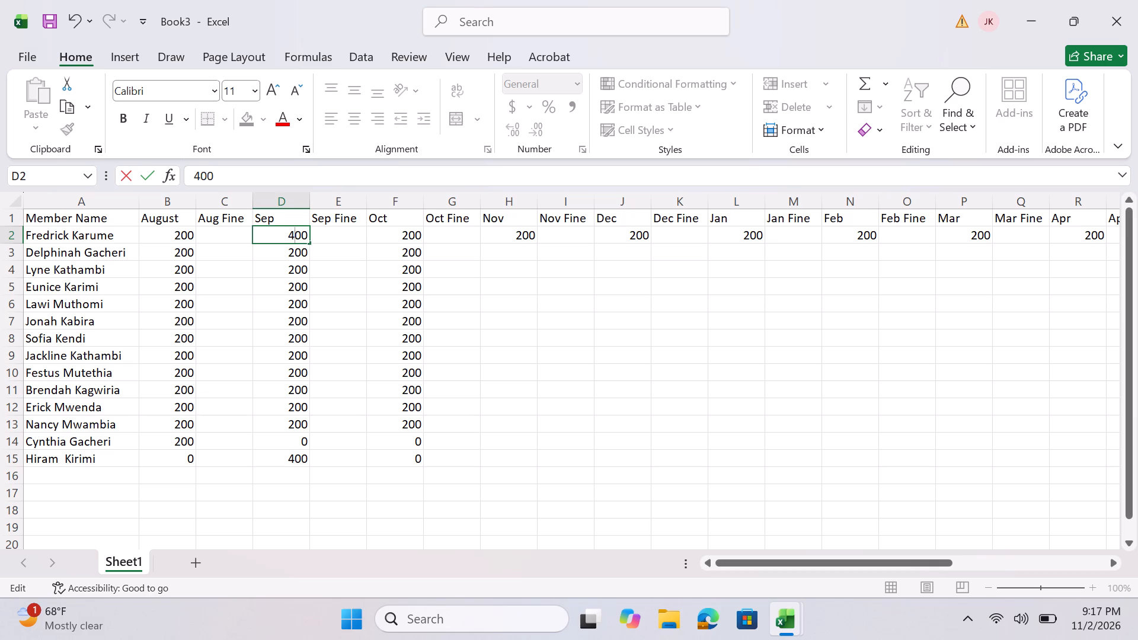
pyautogui.click(293, 257)
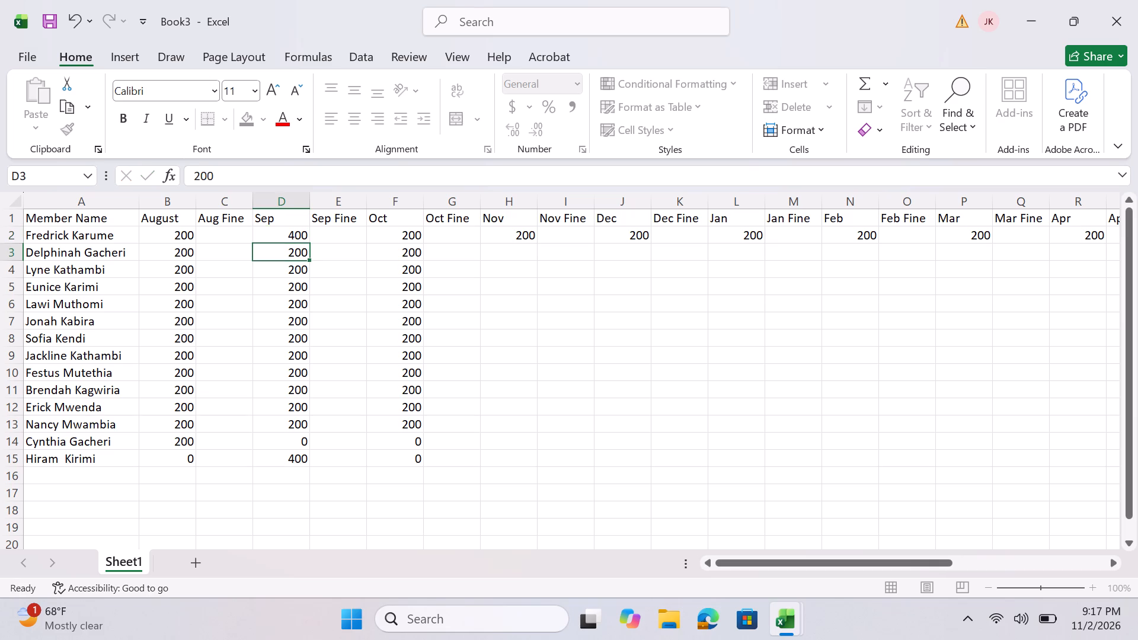
pyautogui.doubleClick(295, 251)
pyautogui.press('BackSpace')
pyautogui.press('4')
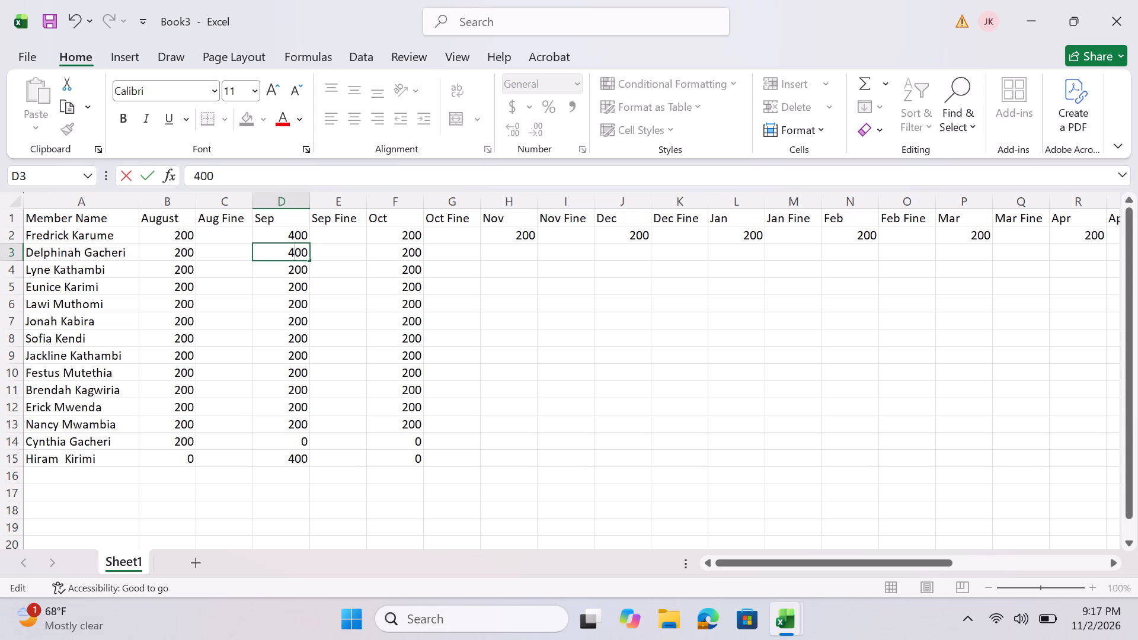
# Change the September amounts for the members in rows 4 to 6 (D4 through D6) to 400.
pyautogui.click(291, 274)
pyautogui.doubleClick(294, 271)
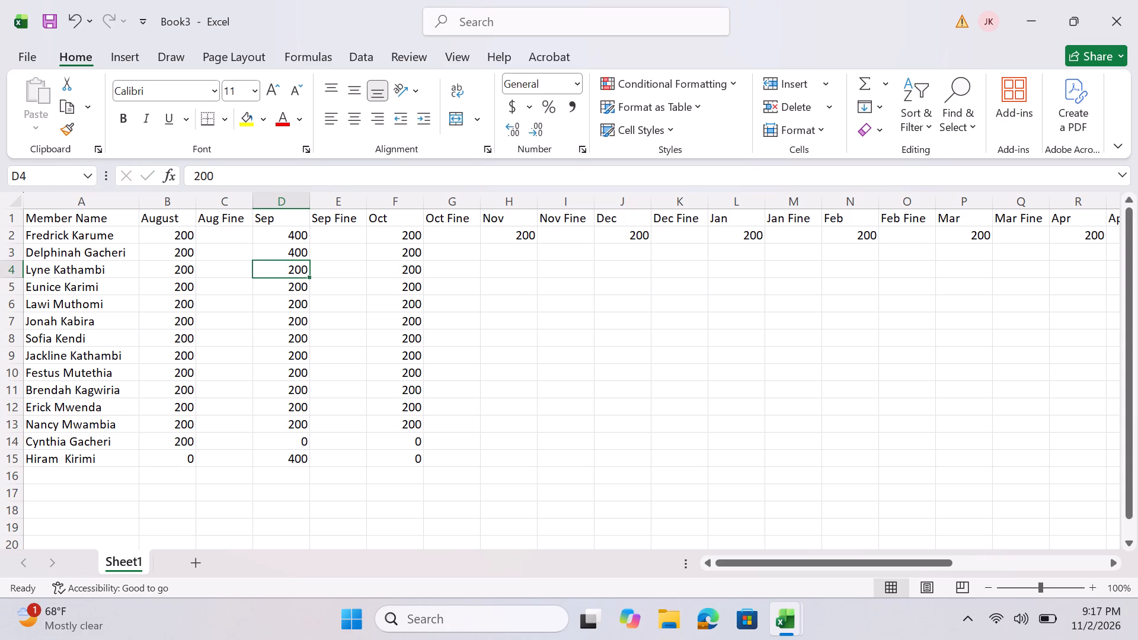
pyautogui.press('BackSpace')
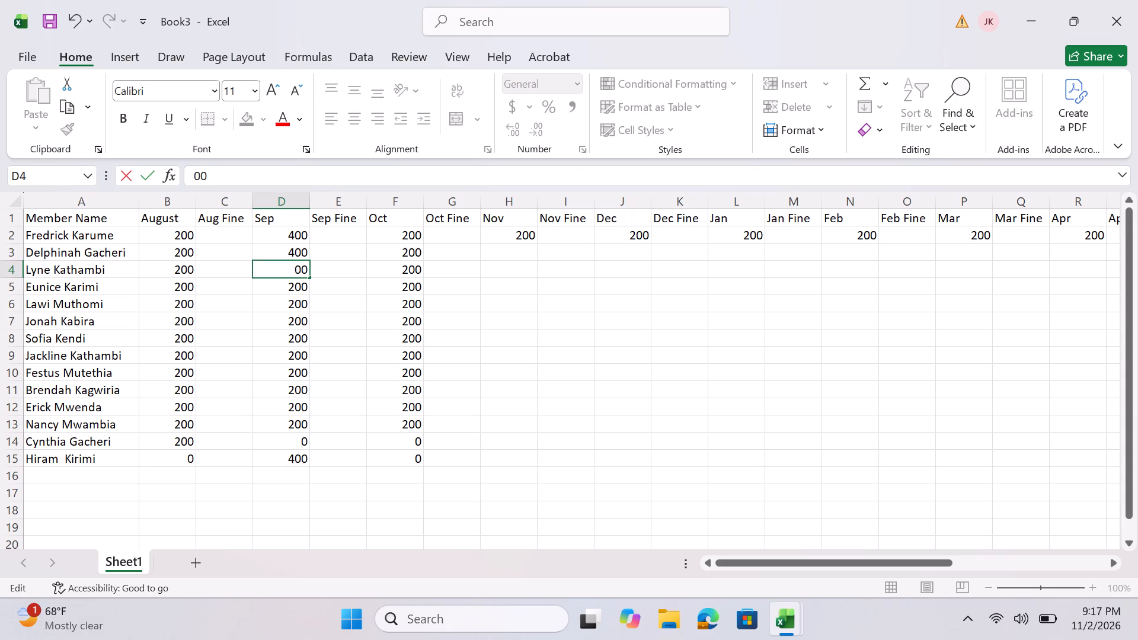
pyautogui.press('4')
pyautogui.doubleClick(297, 292)
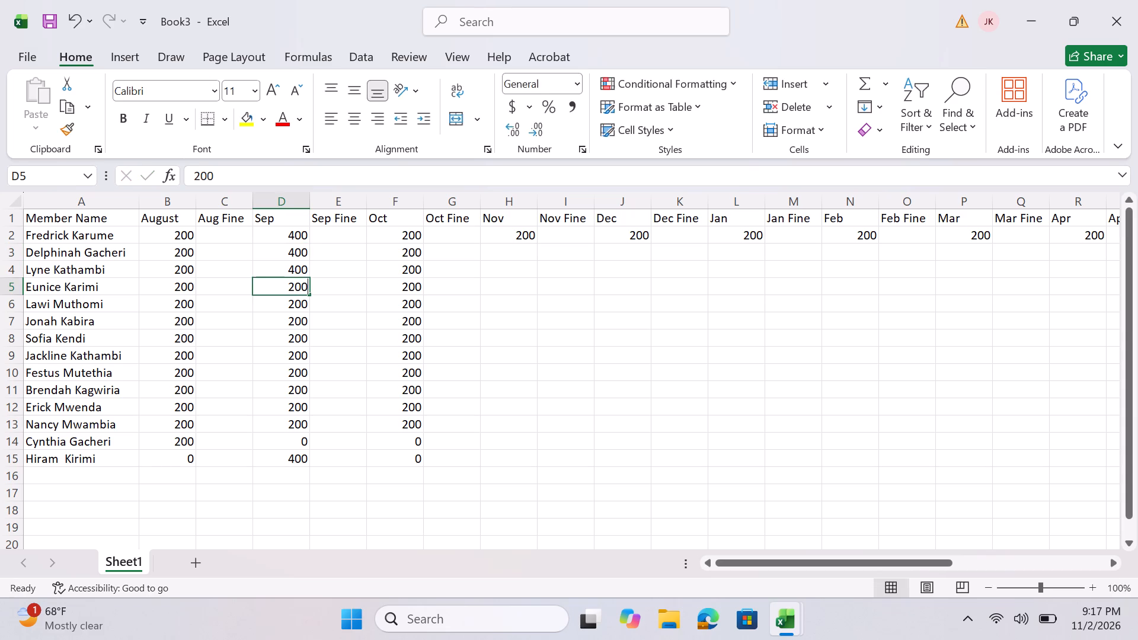
pyautogui.press('BackSpace')
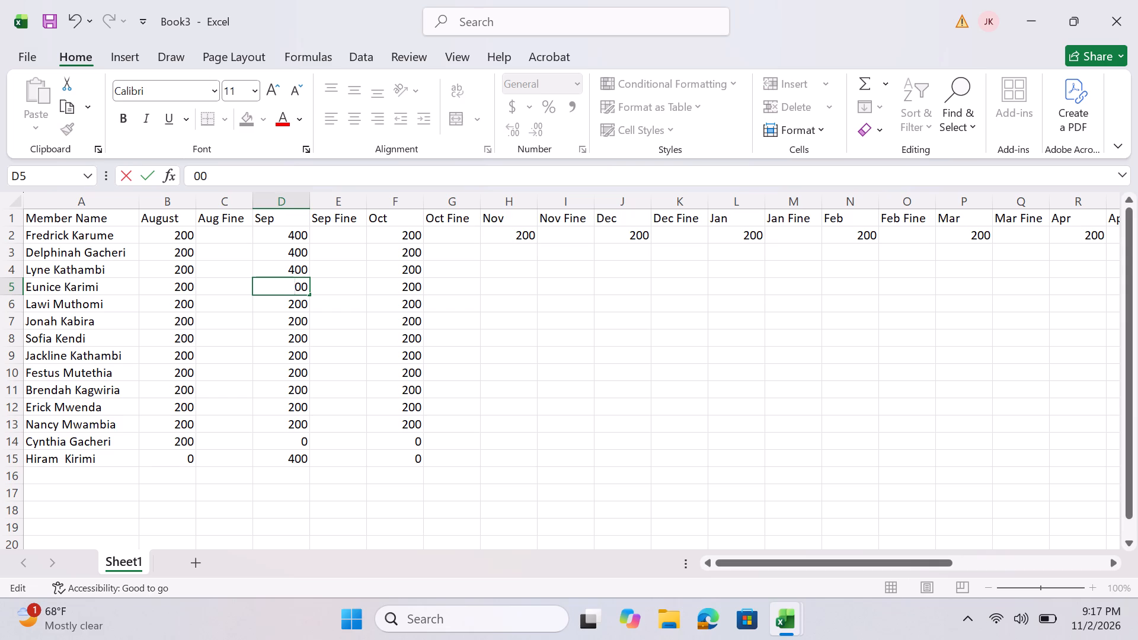
pyautogui.press('4')
pyautogui.doubleClick(296, 305)
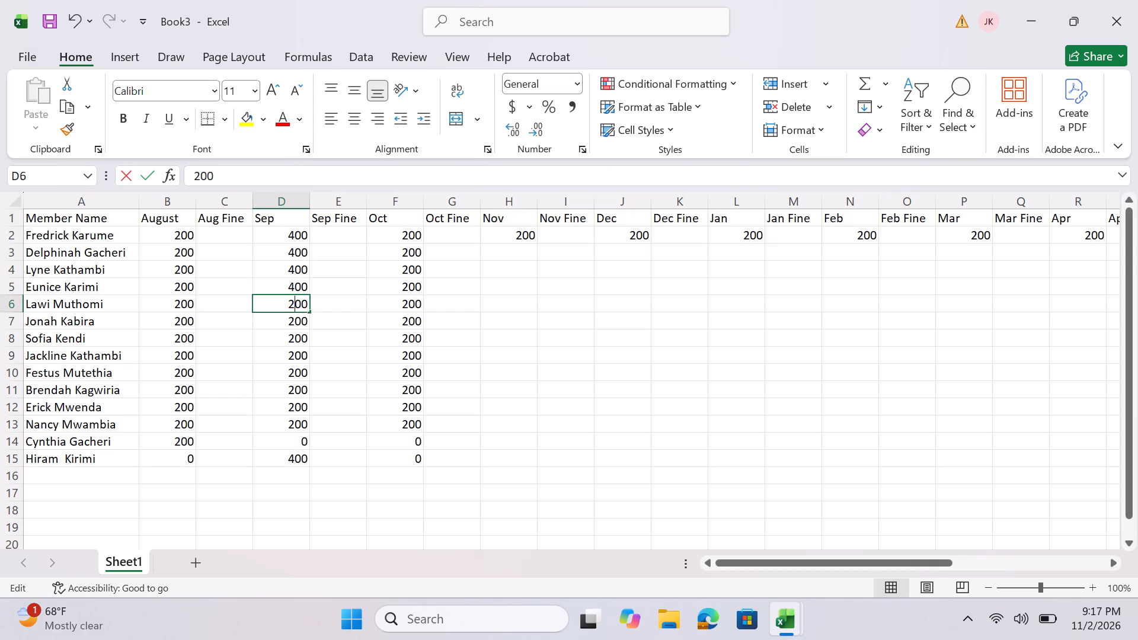
pyautogui.press('BackSpace')
pyautogui.press('4')
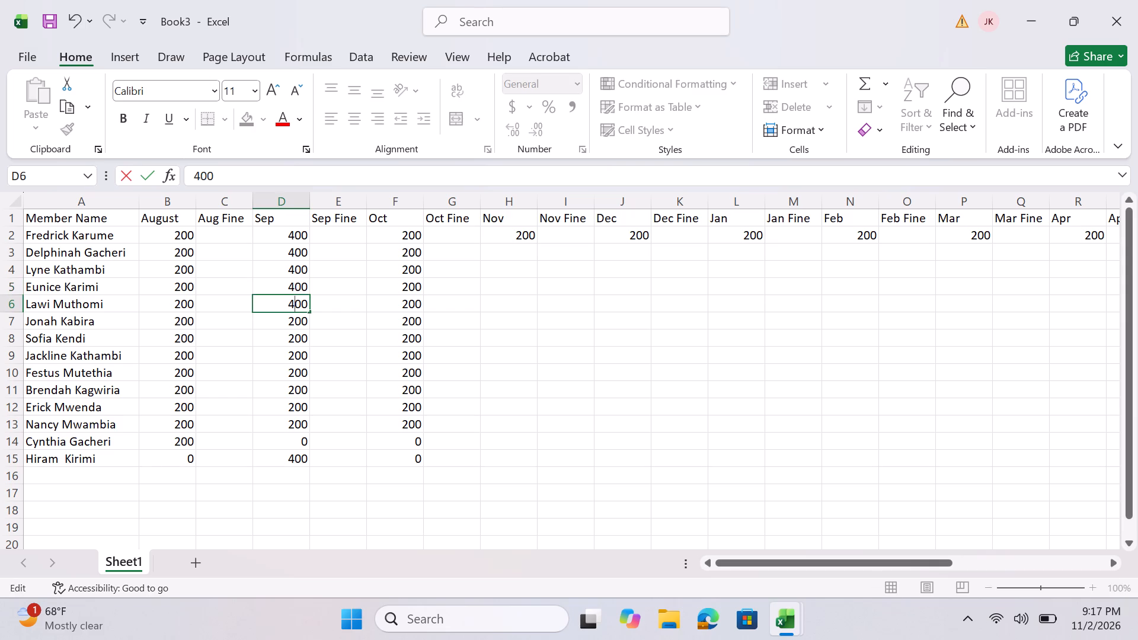
# Change the September amount for the member in row 7 (D7) to 400.
pyautogui.doubleClick(304, 319)
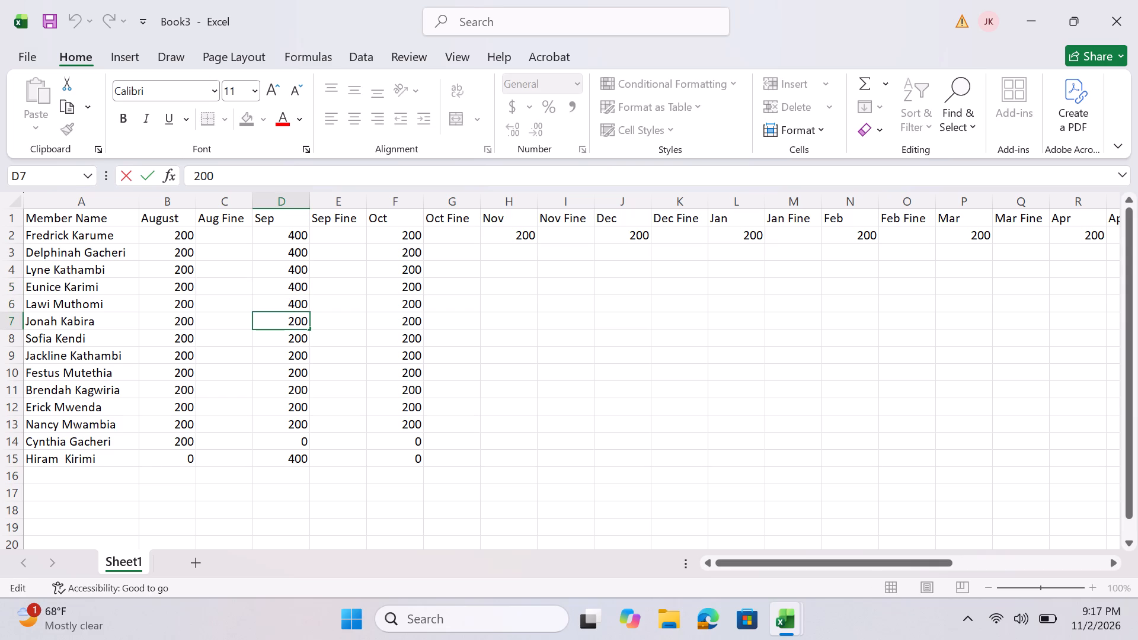
pyautogui.press('BackSpace')
pyautogui.press('BackSpace')
pyautogui.write('40')
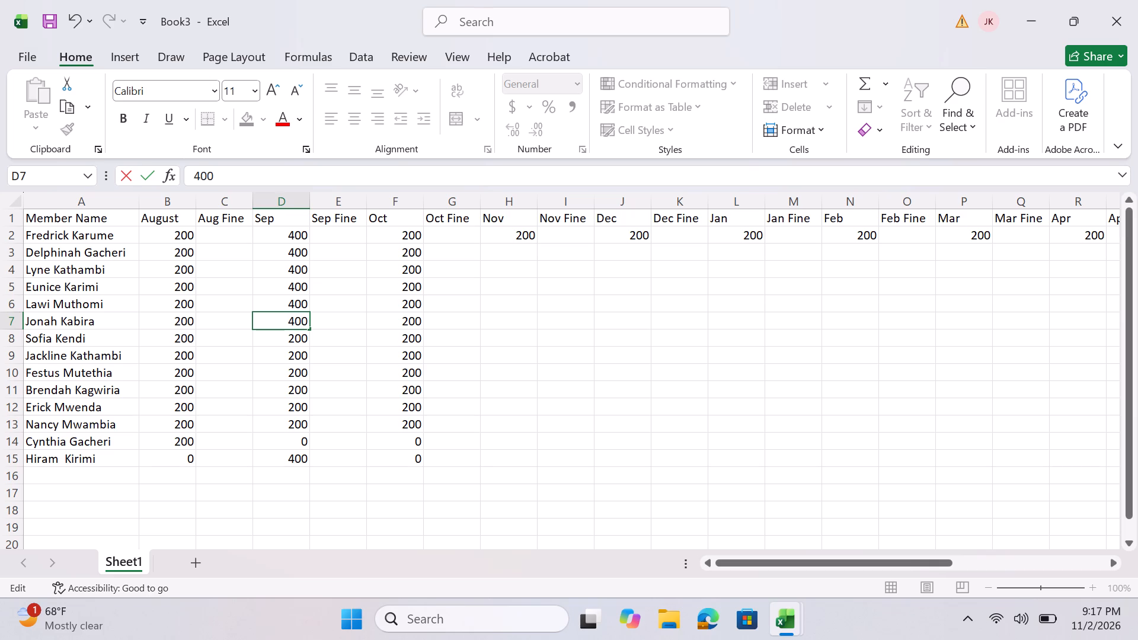
pyautogui.click(298, 338)
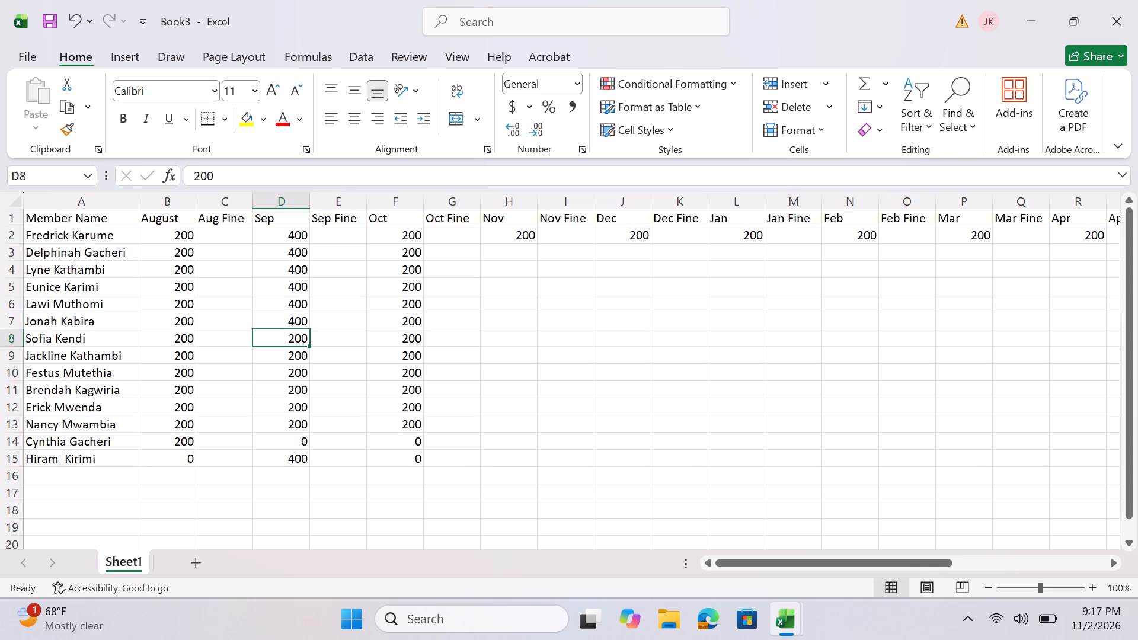
# Change the September amounts for the members in rows 8 to 10 (D8 through D10) to 400.
pyautogui.press('BackSpace')
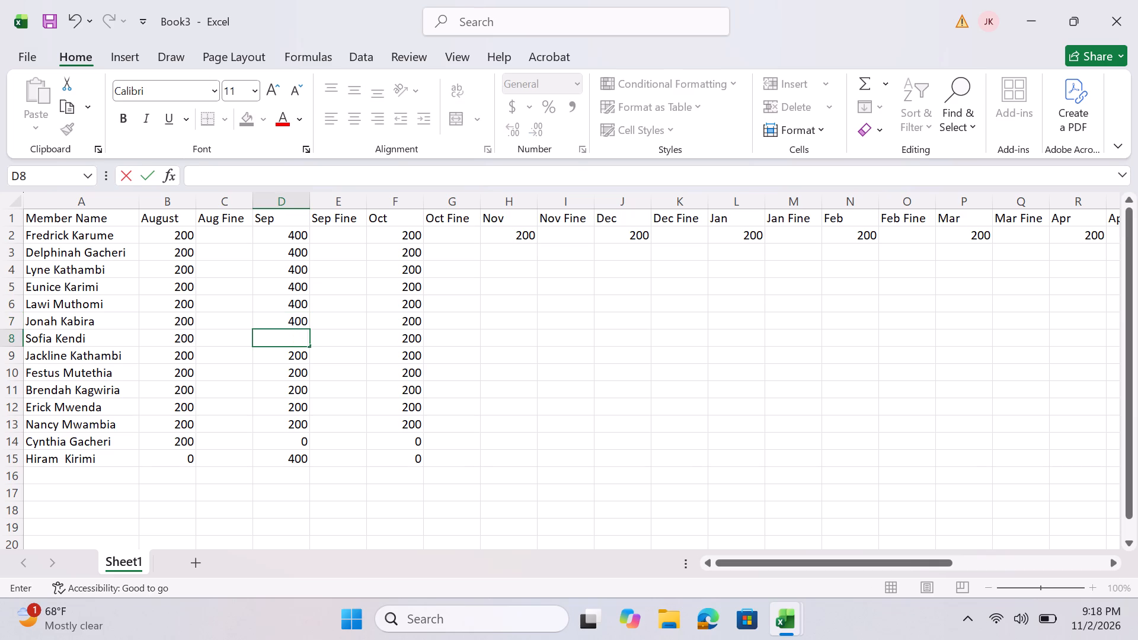
pyautogui.press('4')
pyautogui.write('00')
pyautogui.click(291, 353)
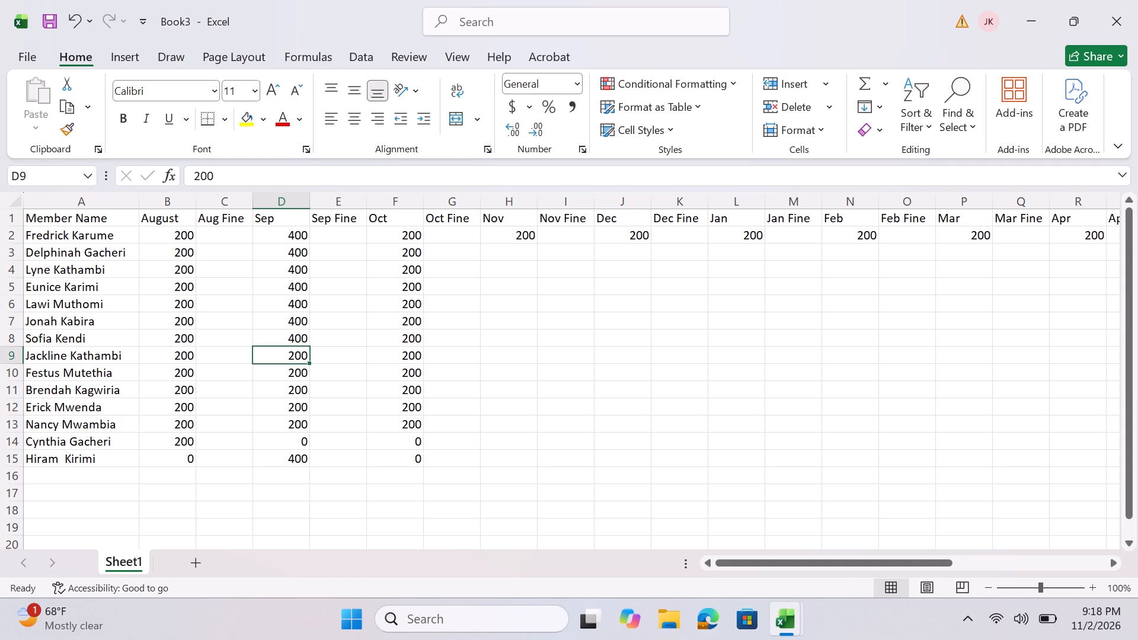
pyautogui.press('BackSpace')
pyautogui.write('400')
pyautogui.click(301, 372)
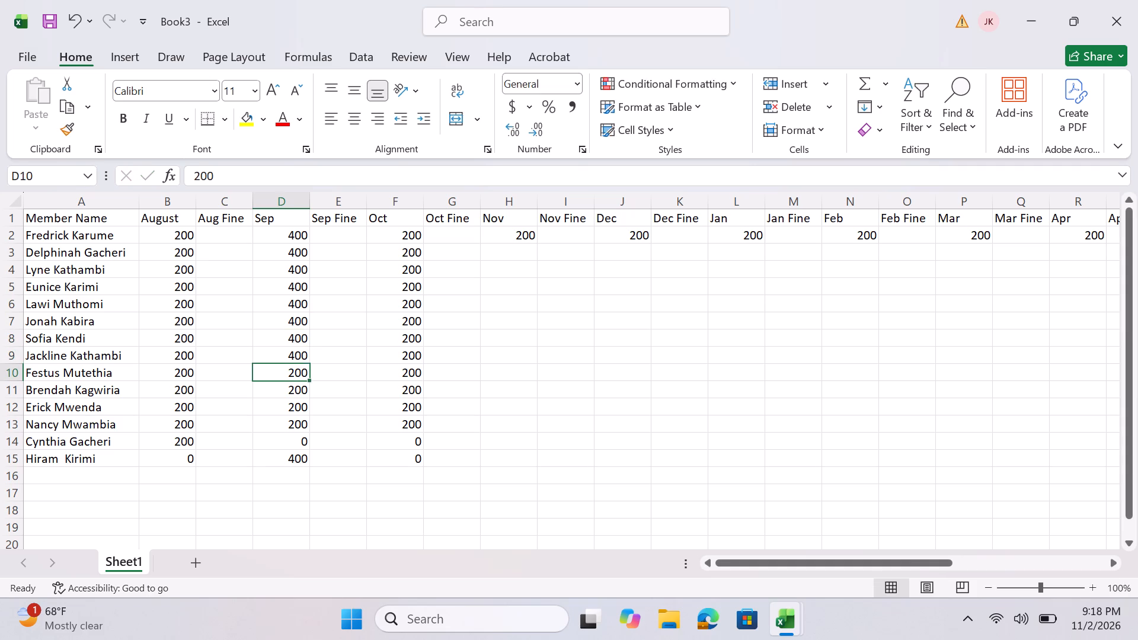
pyautogui.press('BackSpace')
pyautogui.write('400')
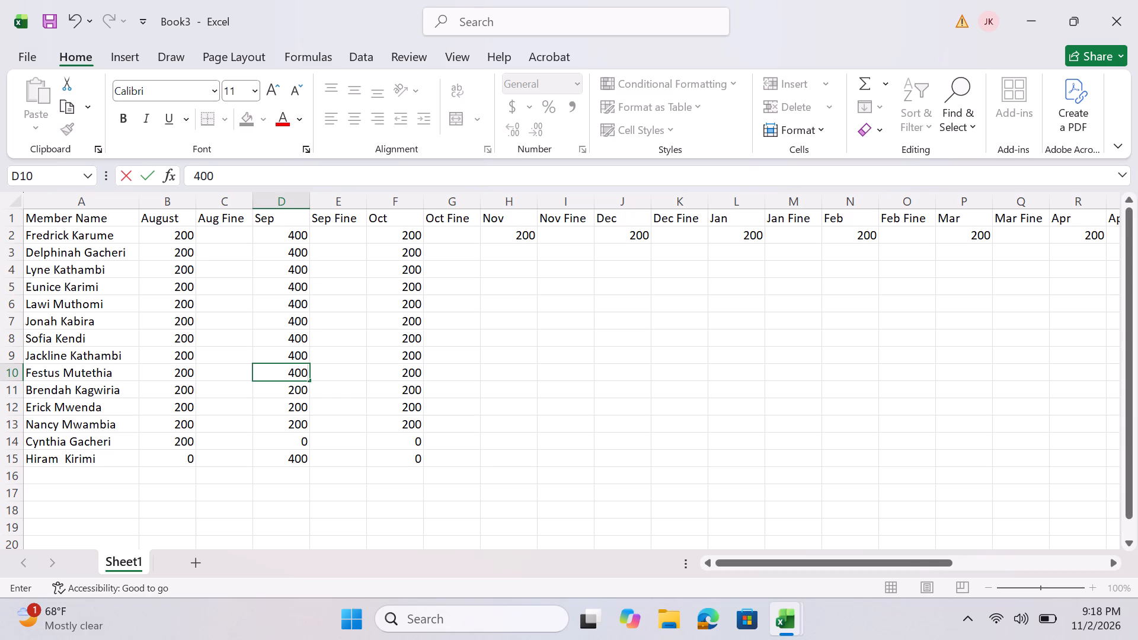
# Change the September amounts for the members in rows 11 to 13 (D11 through D13) to 400.
pyautogui.click(305, 400)
pyautogui.press('BackSpace')
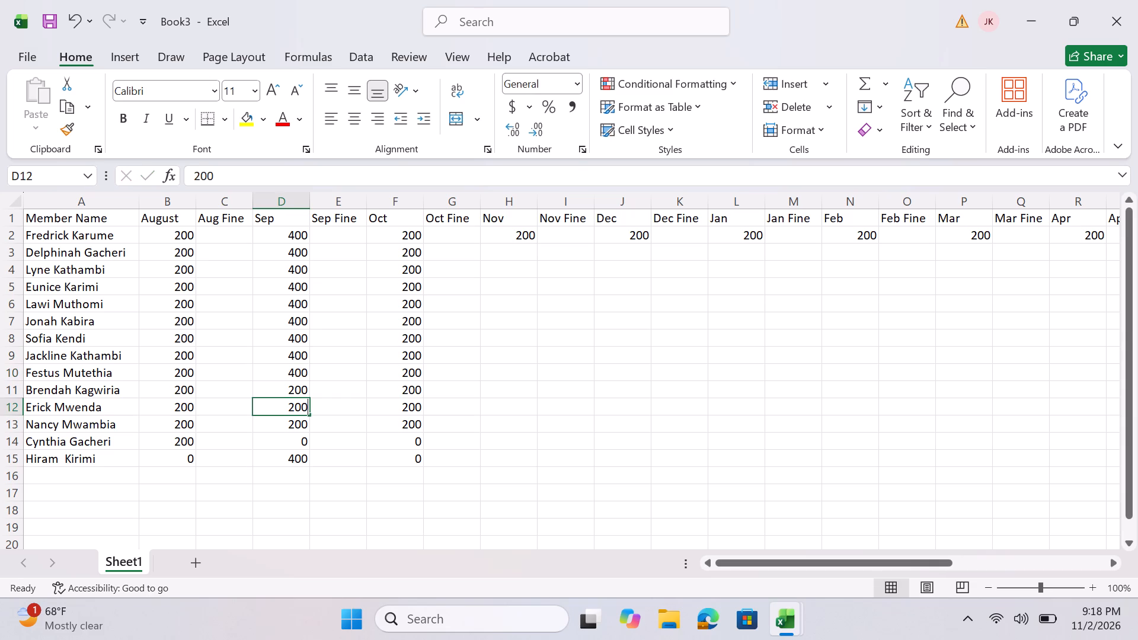
pyautogui.press('4')
pyautogui.write('00')
pyautogui.click(308, 385)
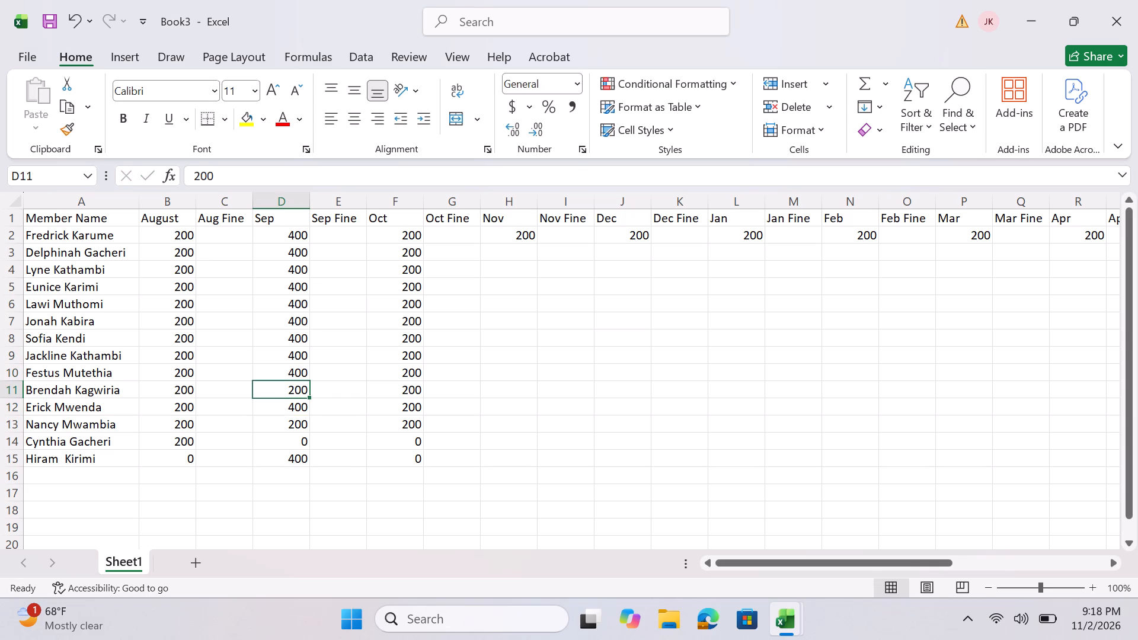
pyautogui.press('BackSpace')
pyautogui.press('4')
pyautogui.write('00')
pyautogui.click(303, 420)
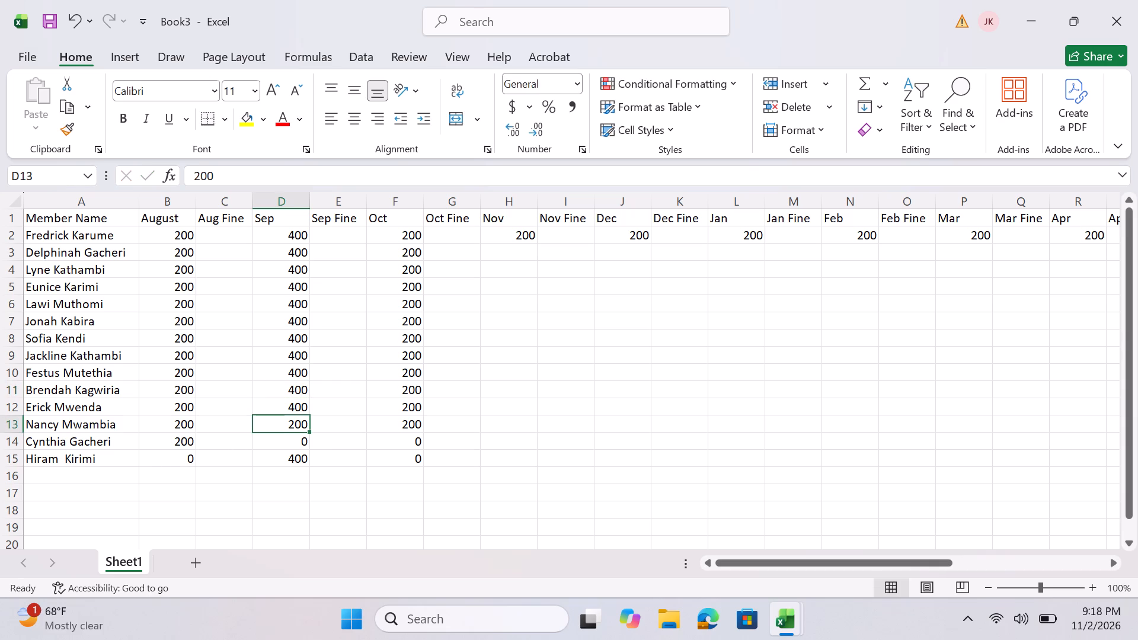
pyautogui.press('BackSpace')
pyautogui.write('400')
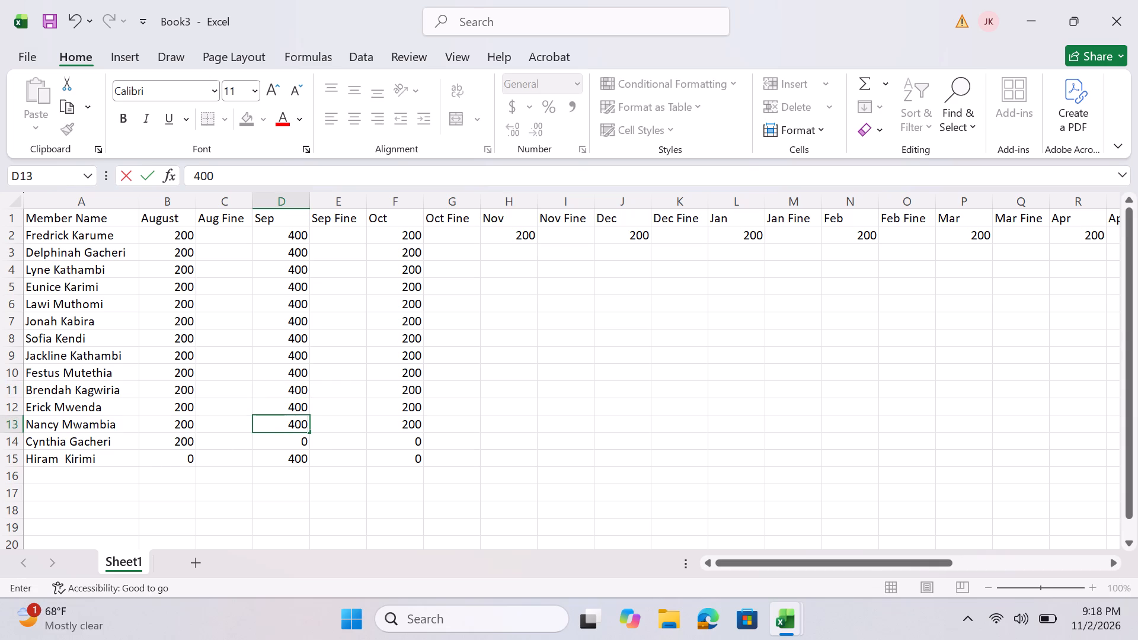
# Change the first member's November amount (H2) to 400 and enter 400 for the second member (H3).
pyautogui.click(526, 240)
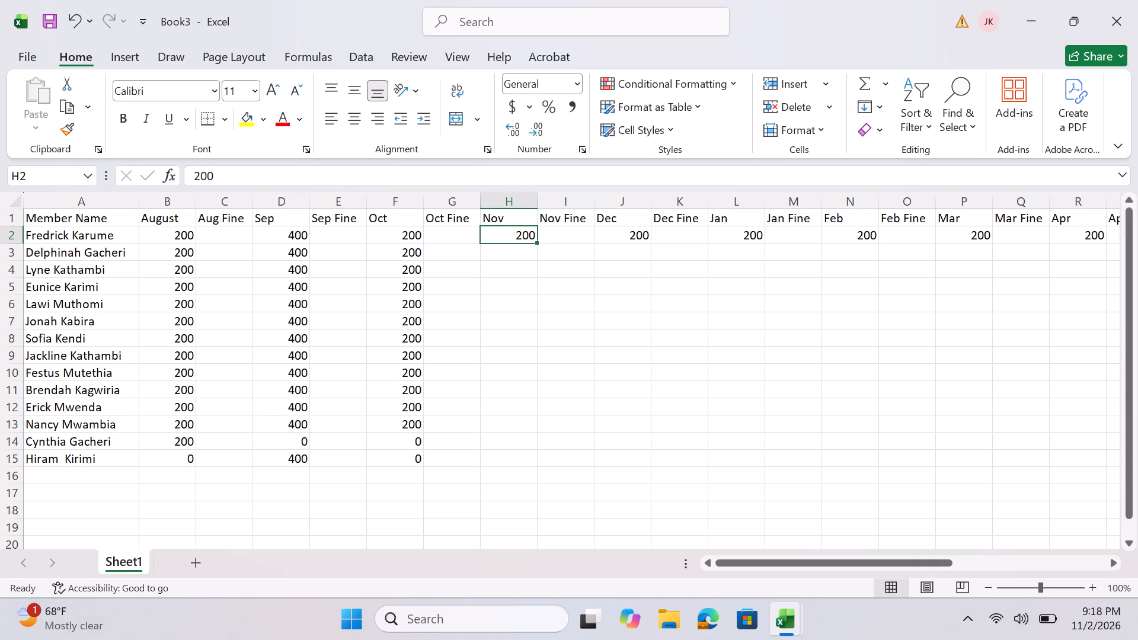
pyautogui.click(522, 236)
pyautogui.press('BackSpace')
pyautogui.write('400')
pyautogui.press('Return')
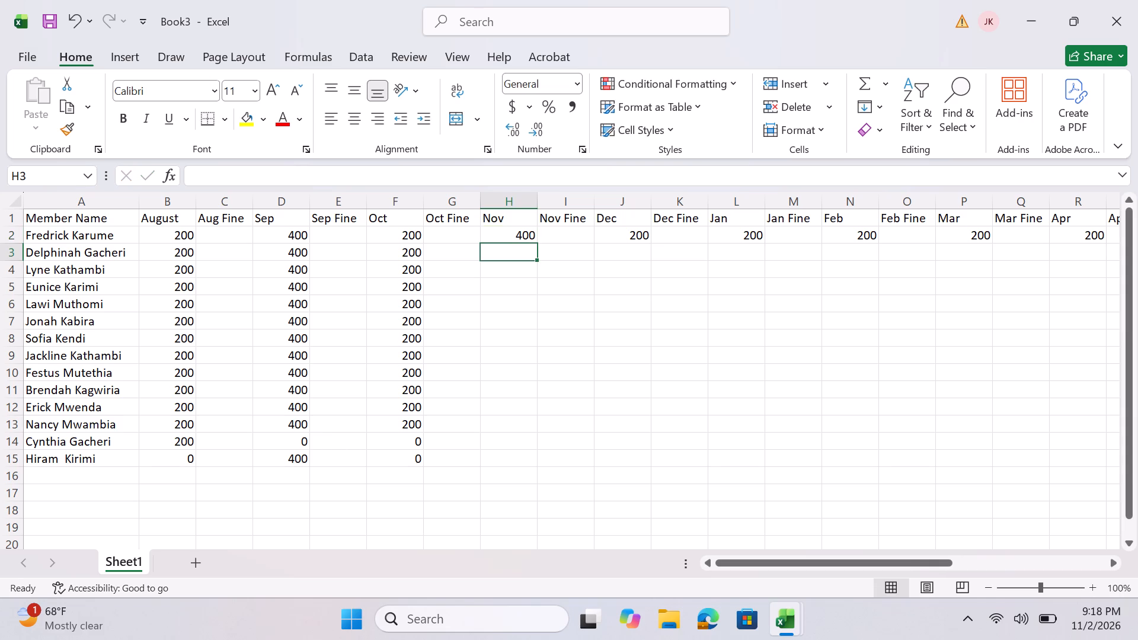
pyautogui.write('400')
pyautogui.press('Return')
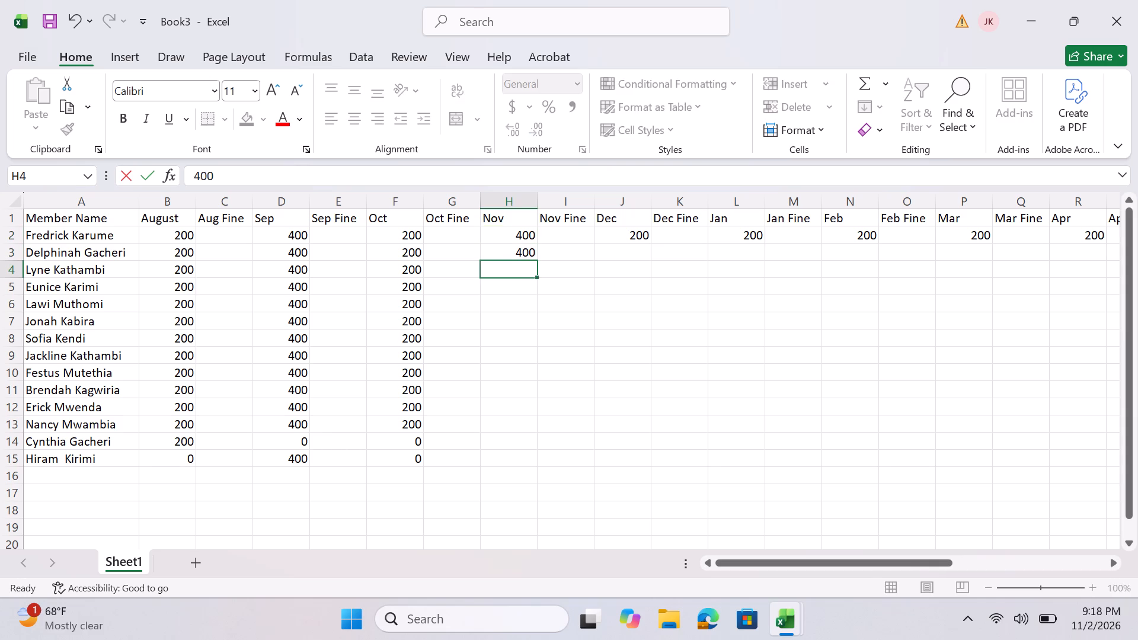
# Enter 400 as the November amount for the member in row 4 (H4).
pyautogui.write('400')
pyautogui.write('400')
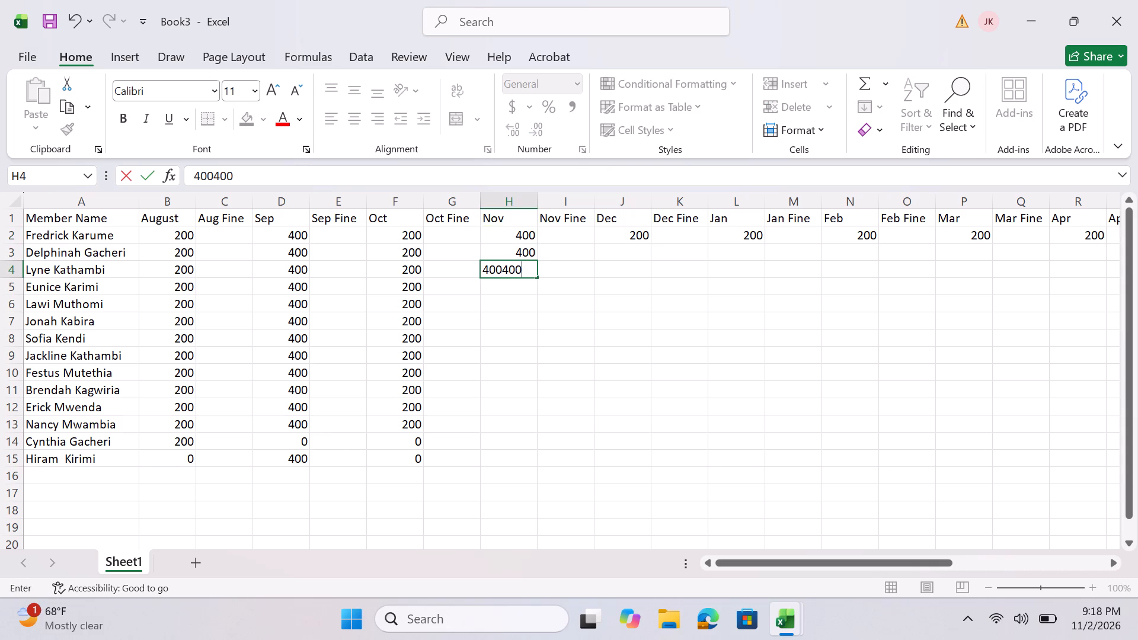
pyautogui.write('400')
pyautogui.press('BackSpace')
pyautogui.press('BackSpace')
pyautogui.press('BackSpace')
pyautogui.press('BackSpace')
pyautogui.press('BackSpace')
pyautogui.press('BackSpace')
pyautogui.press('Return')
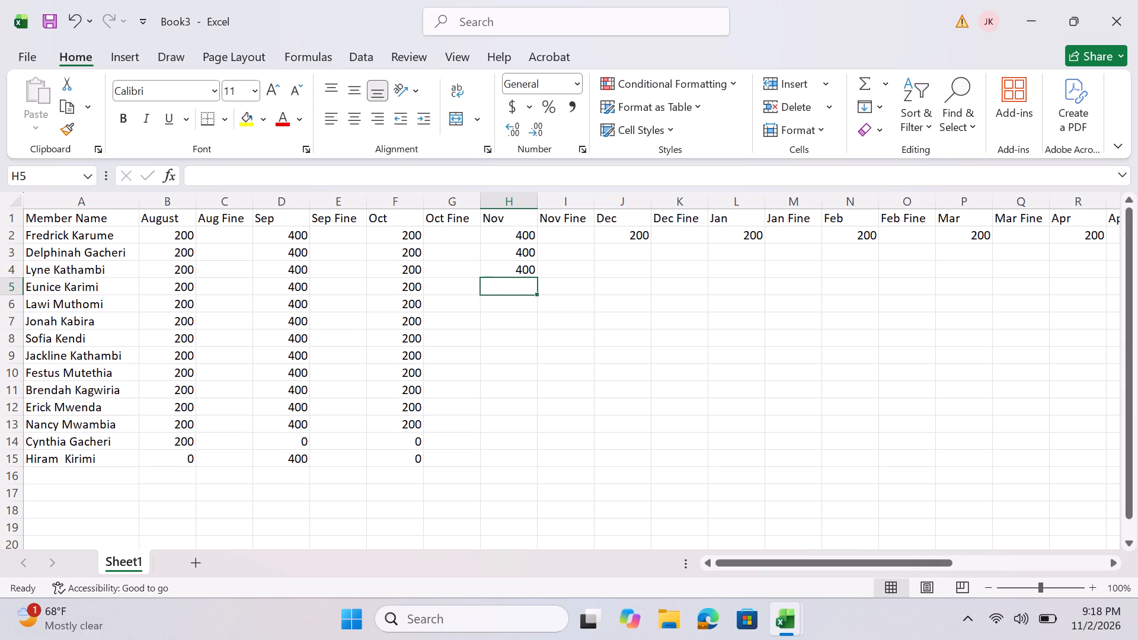
# Enter 400 as the November amount for the members in rows 5 to 8 (H5 through H8).
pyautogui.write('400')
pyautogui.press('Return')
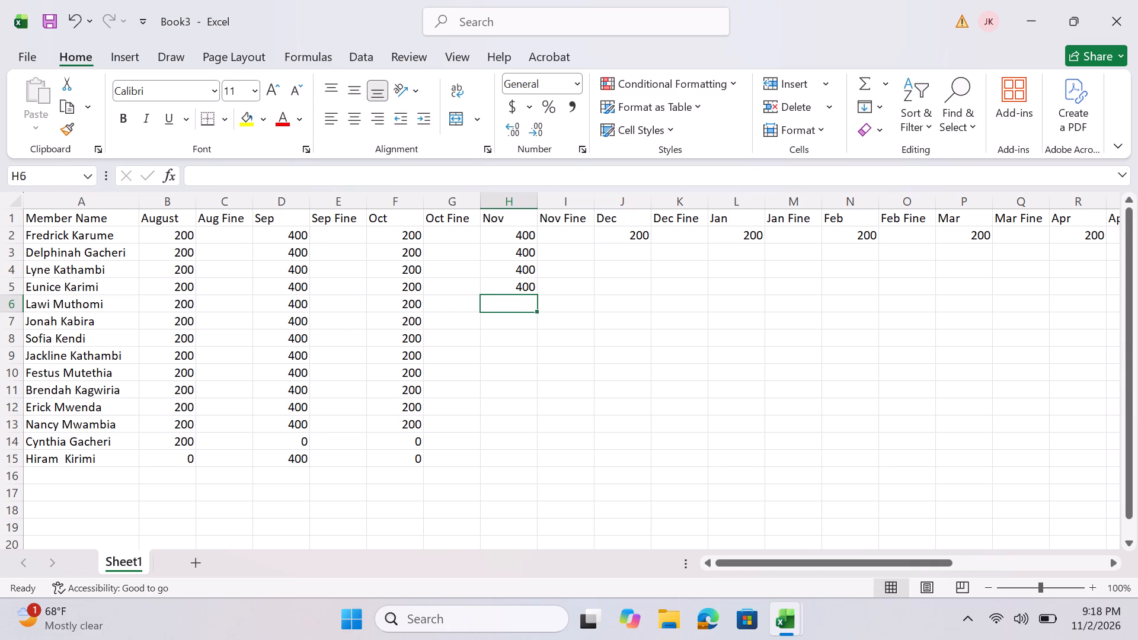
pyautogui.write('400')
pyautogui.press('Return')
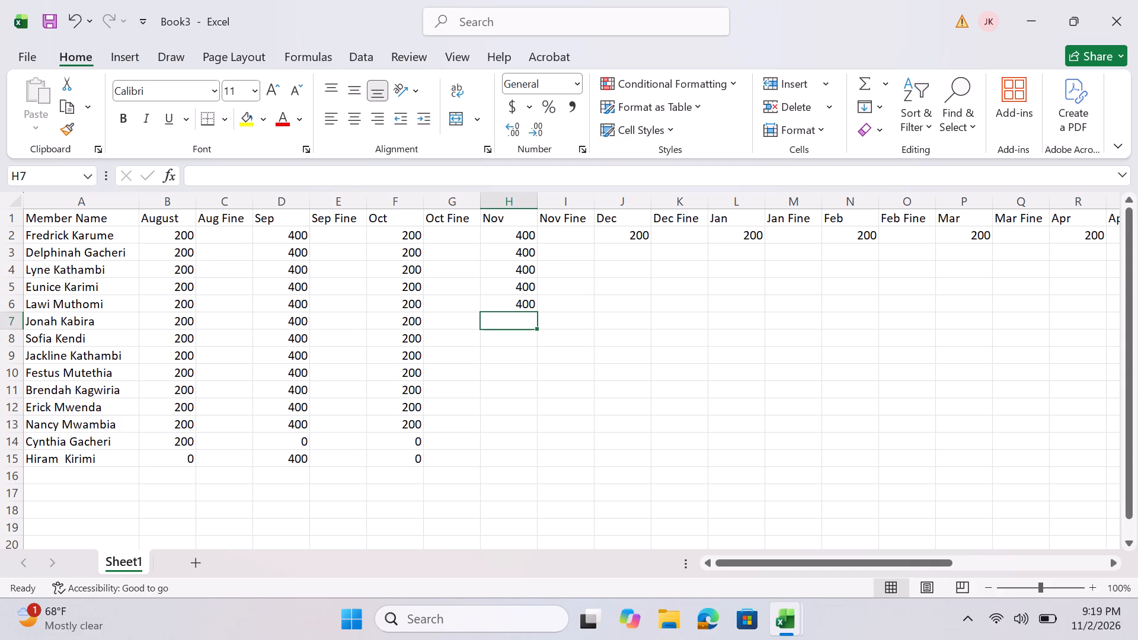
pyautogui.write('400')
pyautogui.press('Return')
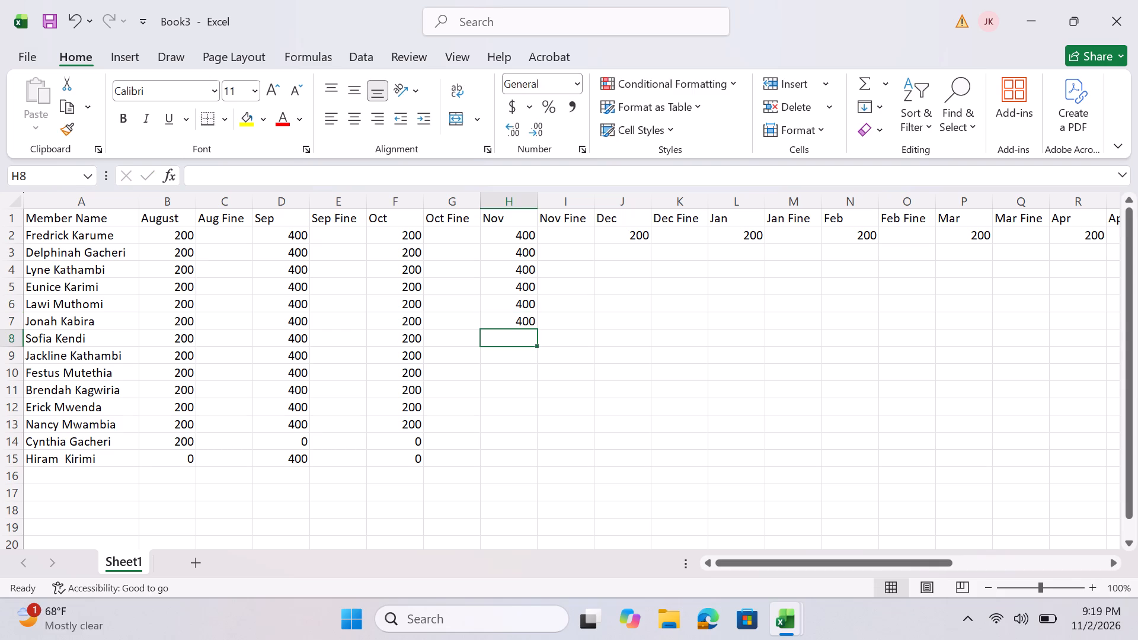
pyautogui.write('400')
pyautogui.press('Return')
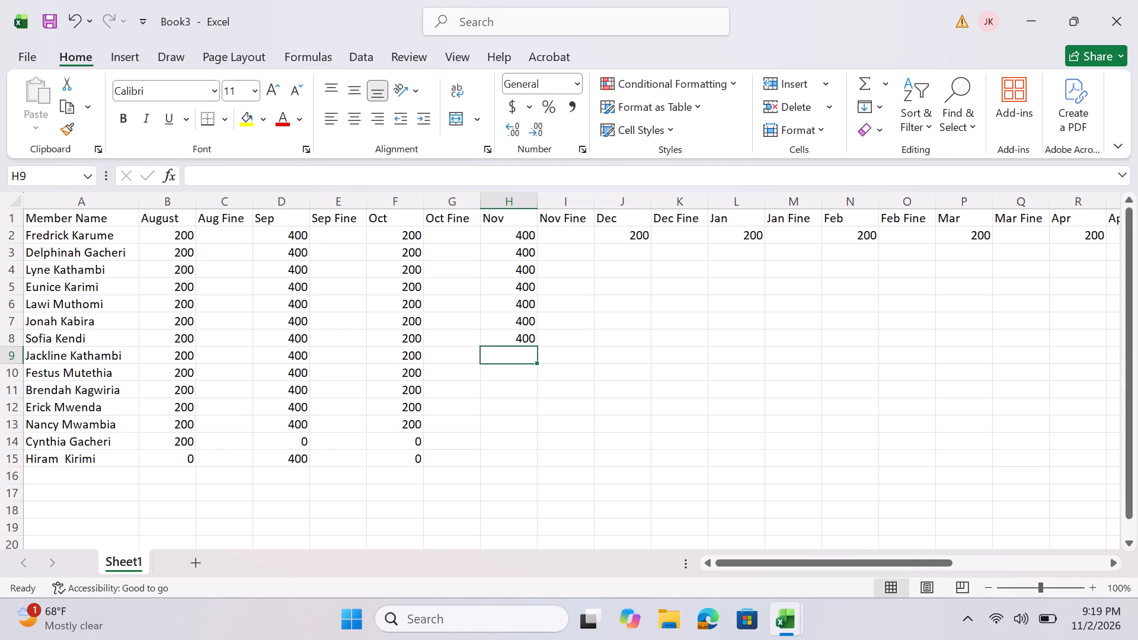
# Enter the November amounts for rows 9 to 13: 400' in H9 and 400 in H10 through H13.
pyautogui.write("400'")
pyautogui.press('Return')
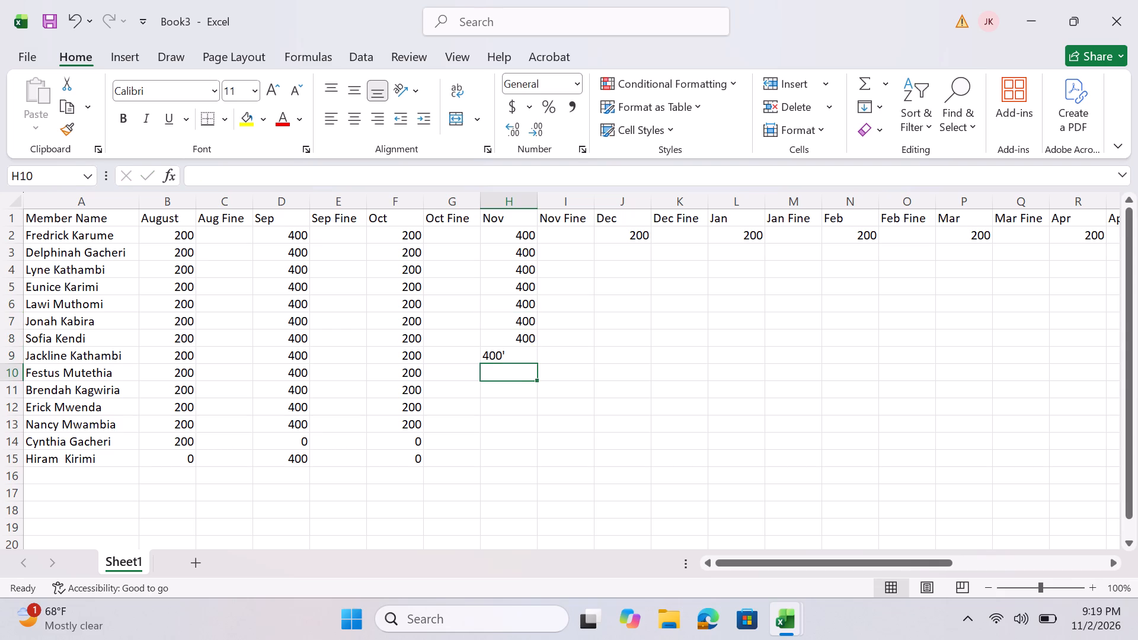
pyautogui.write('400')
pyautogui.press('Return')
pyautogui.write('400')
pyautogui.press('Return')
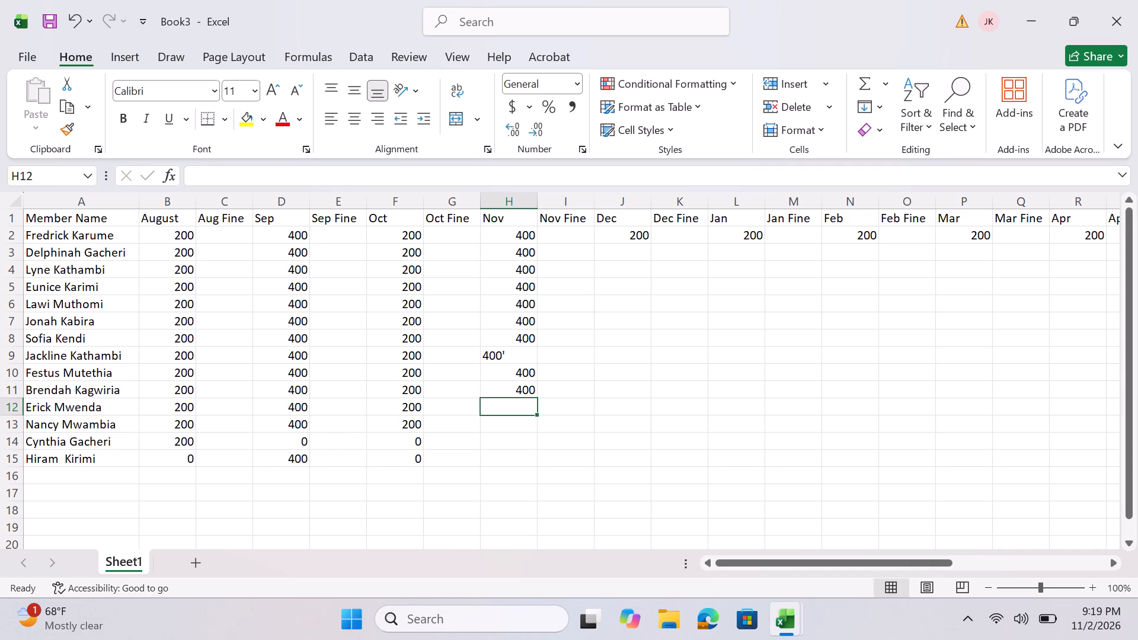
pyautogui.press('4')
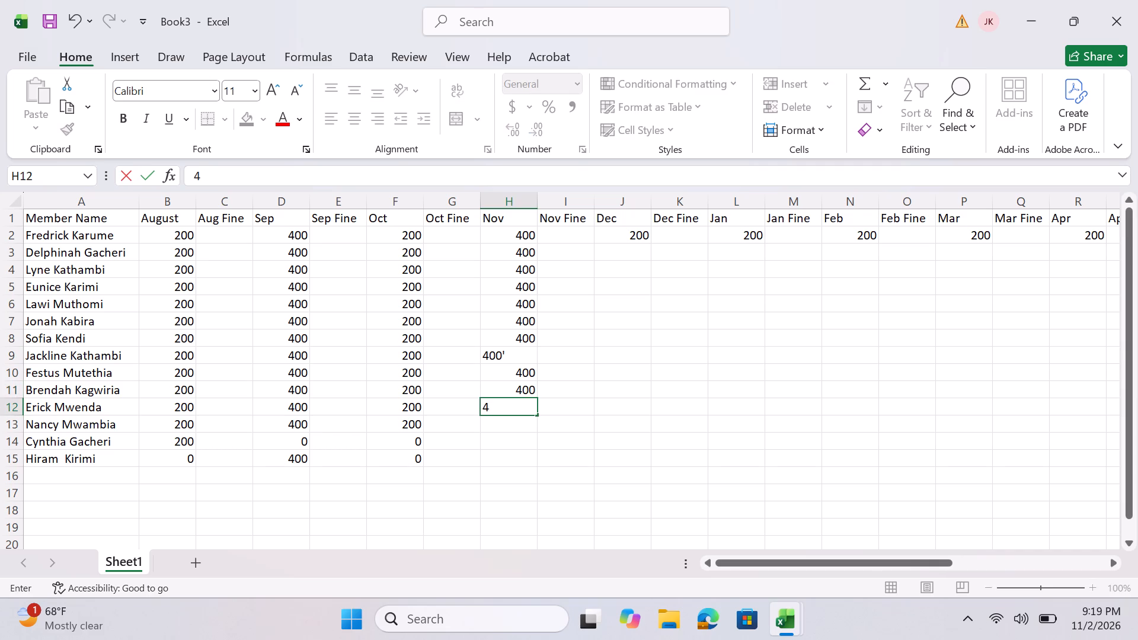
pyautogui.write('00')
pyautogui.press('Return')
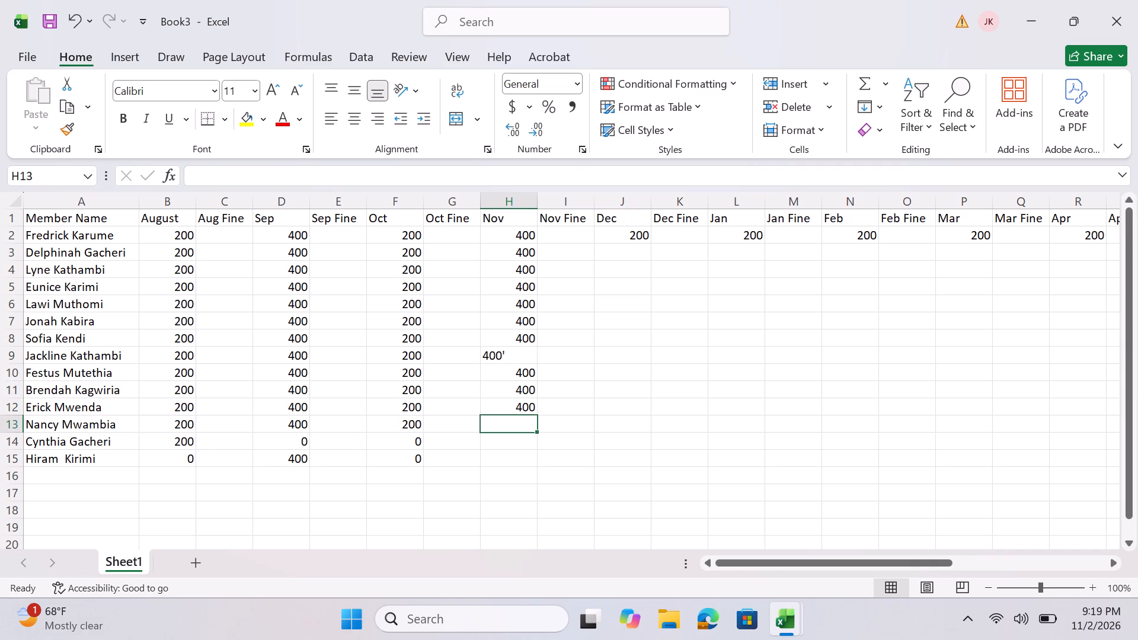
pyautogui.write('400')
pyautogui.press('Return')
# Enter 0 as the November amount for the last two members (H14 and H15).
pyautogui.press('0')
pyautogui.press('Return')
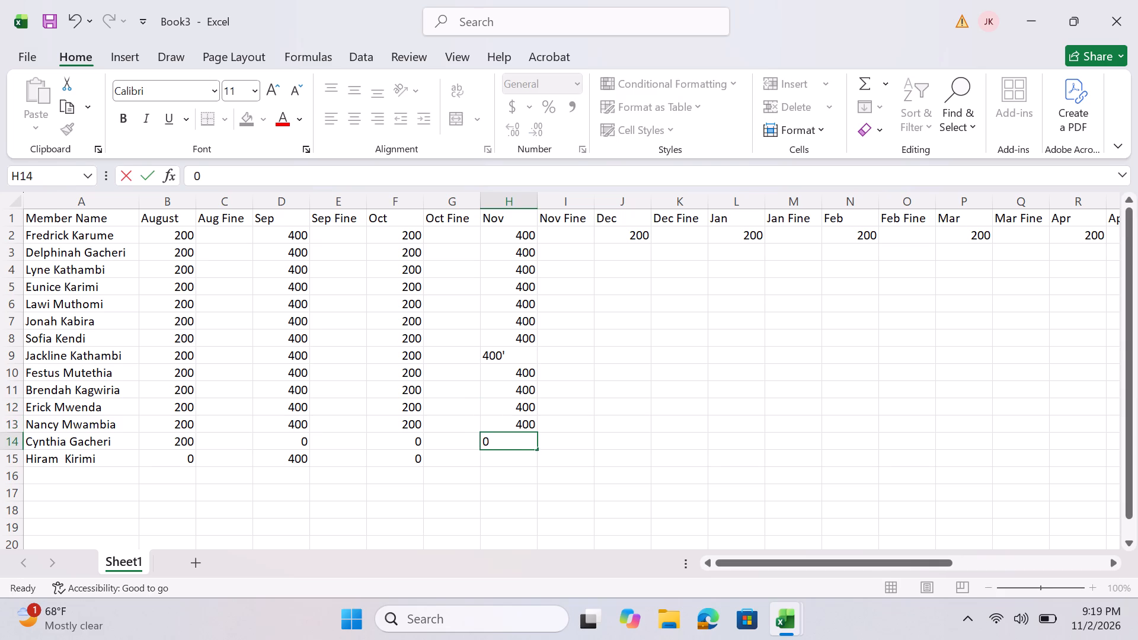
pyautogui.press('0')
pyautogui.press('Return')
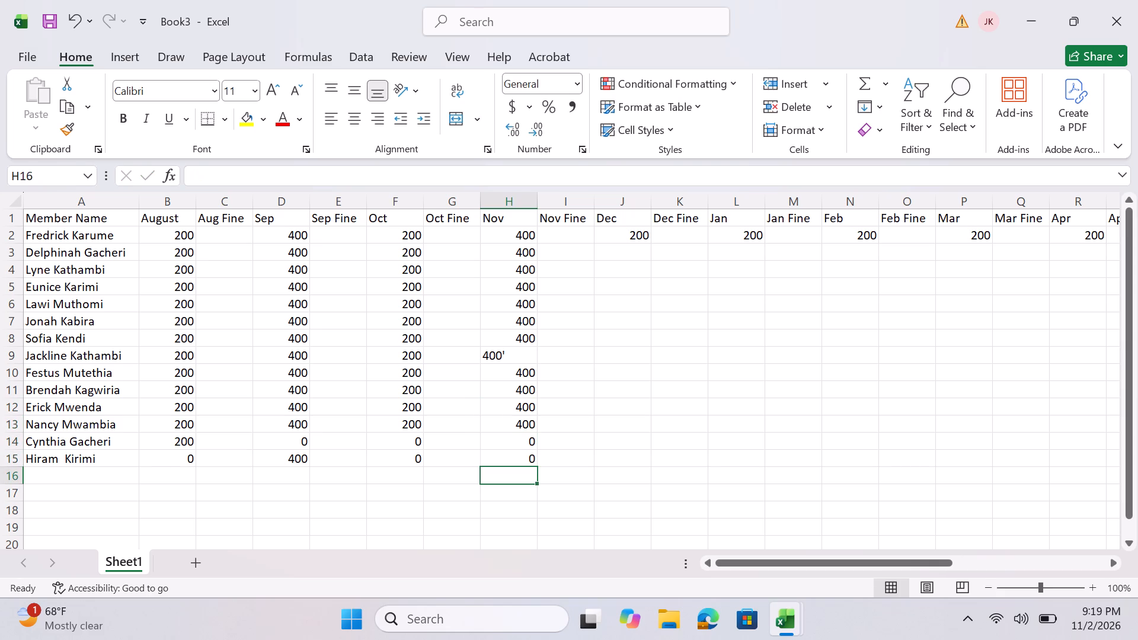
# Correct the November amount for the member in row 9 (H9) to 400.
pyautogui.click(511, 355)
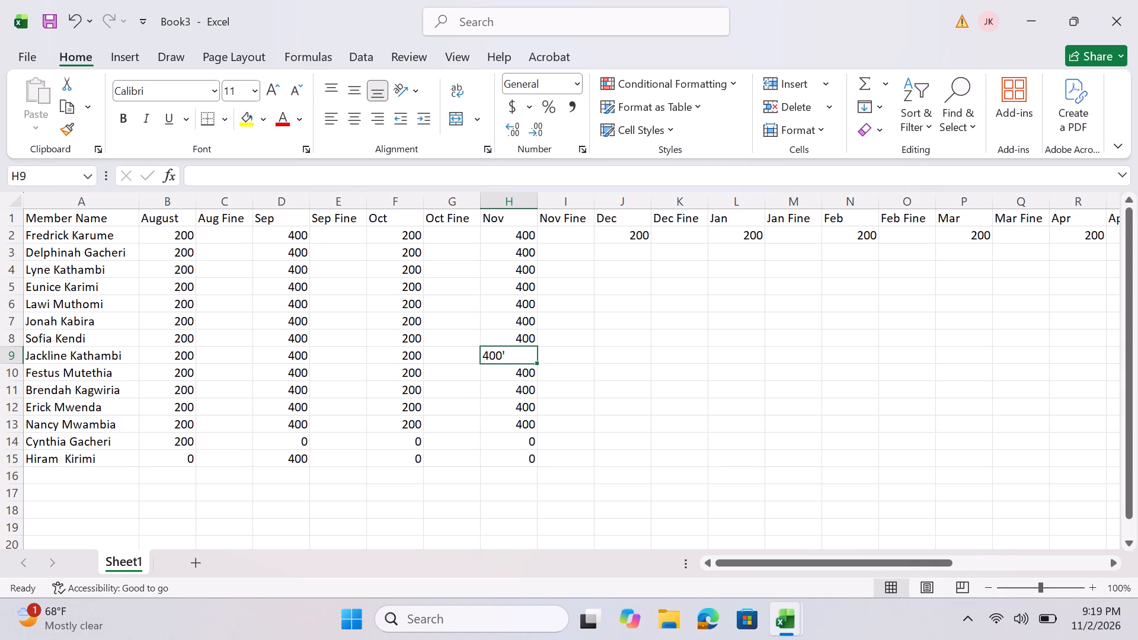
pyautogui.press('BackSpace')
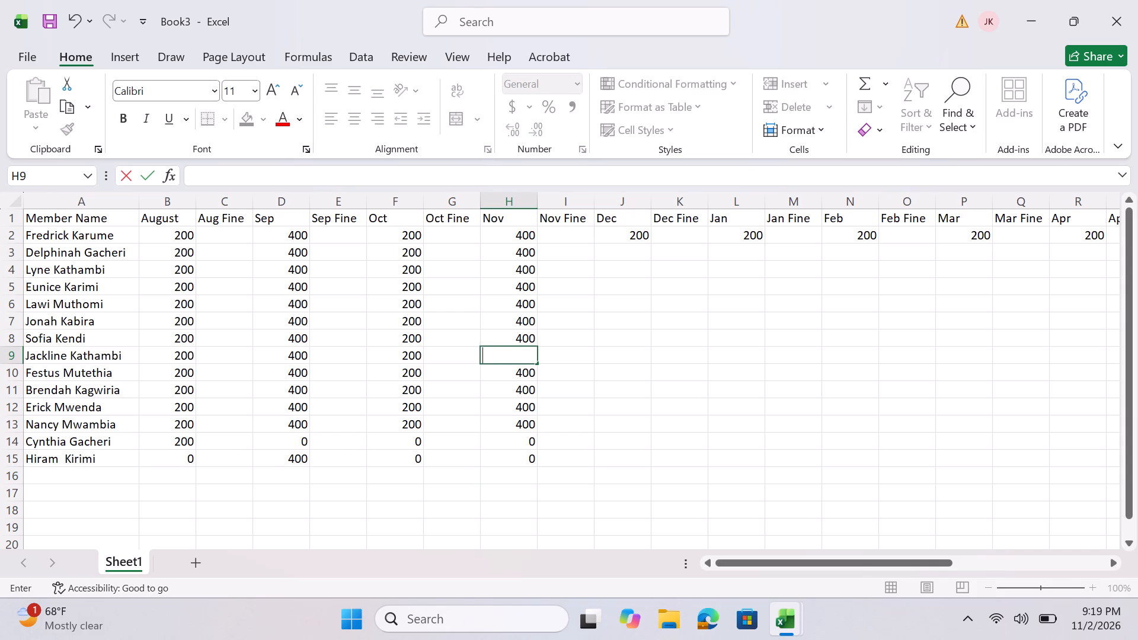
pyautogui.write('400')
pyautogui.press('Return')
# Select the second member's empty December cell (J3) for data entry.
pyautogui.click(631, 293)
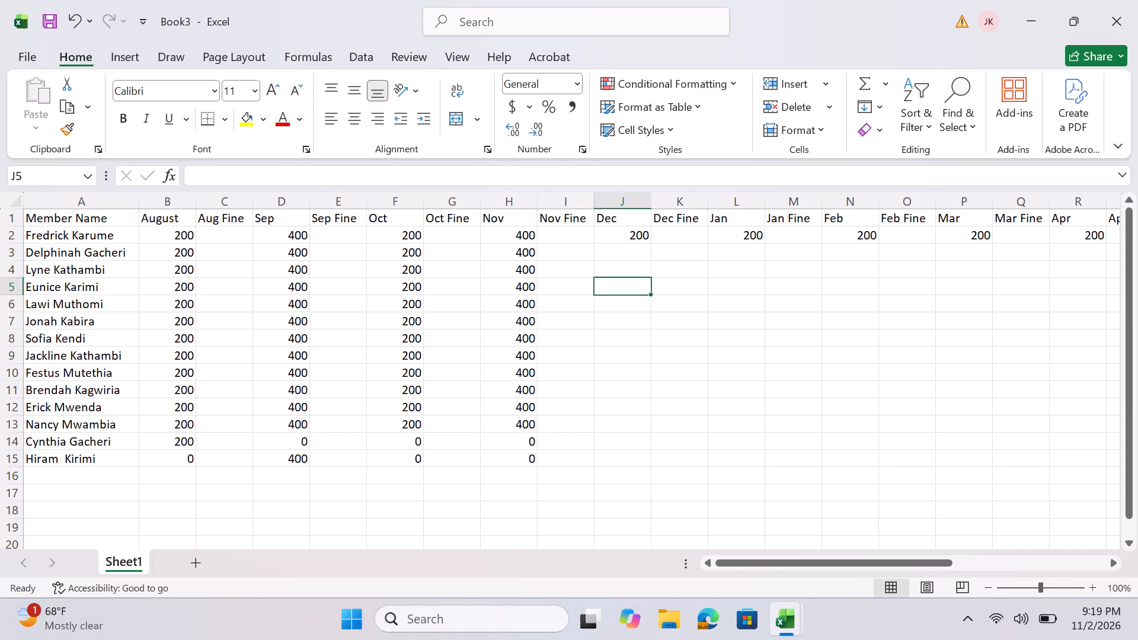
pyautogui.click(634, 262)
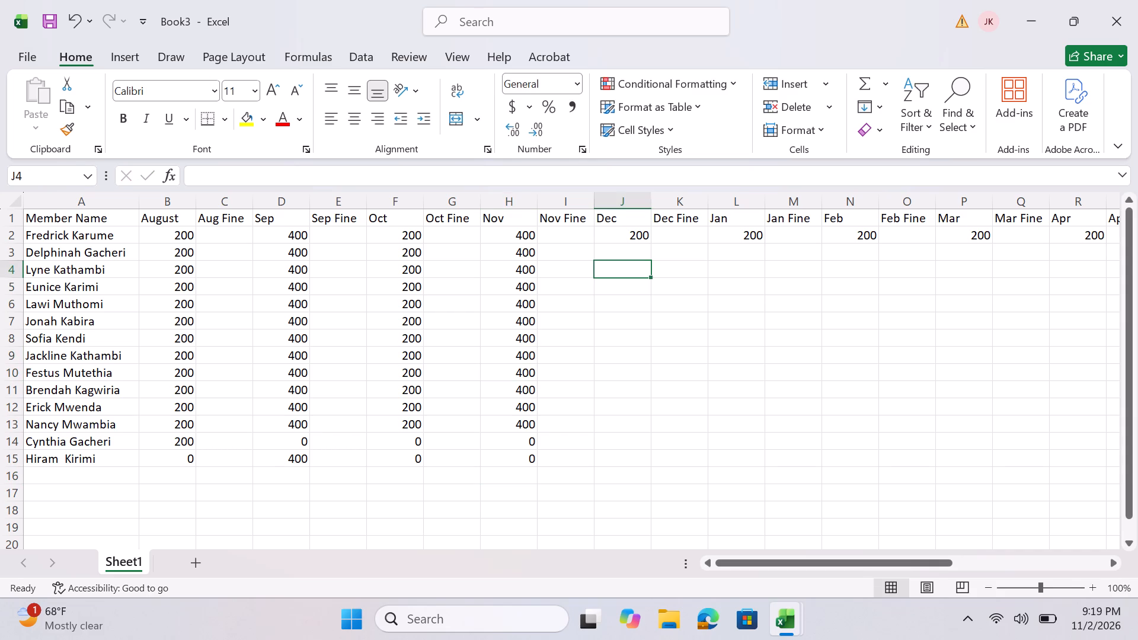
pyautogui.click(632, 248)
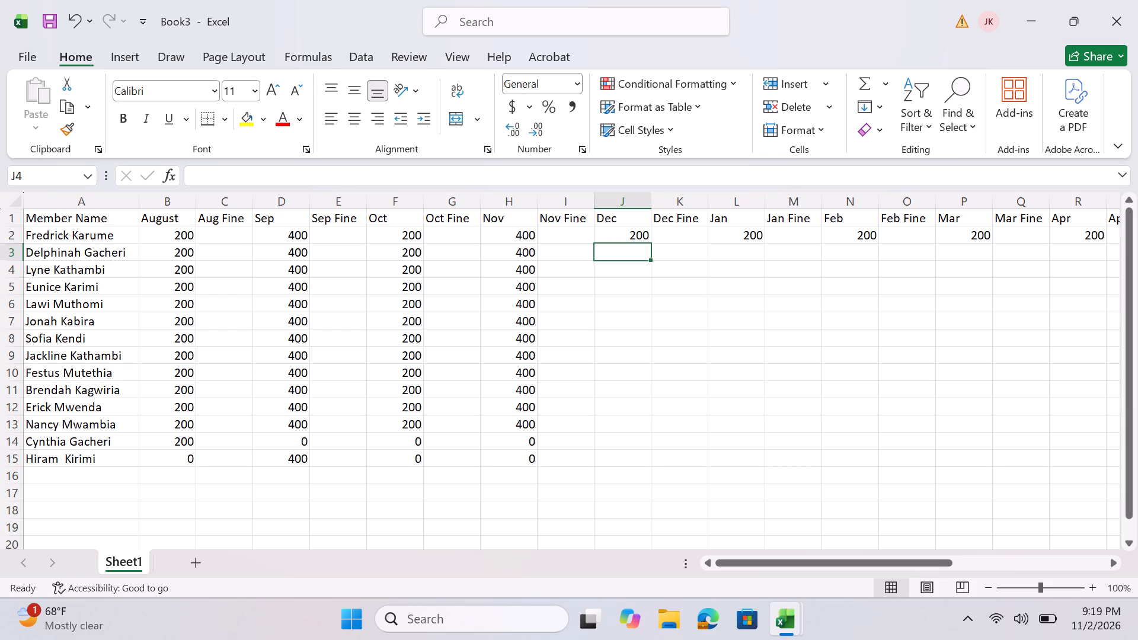
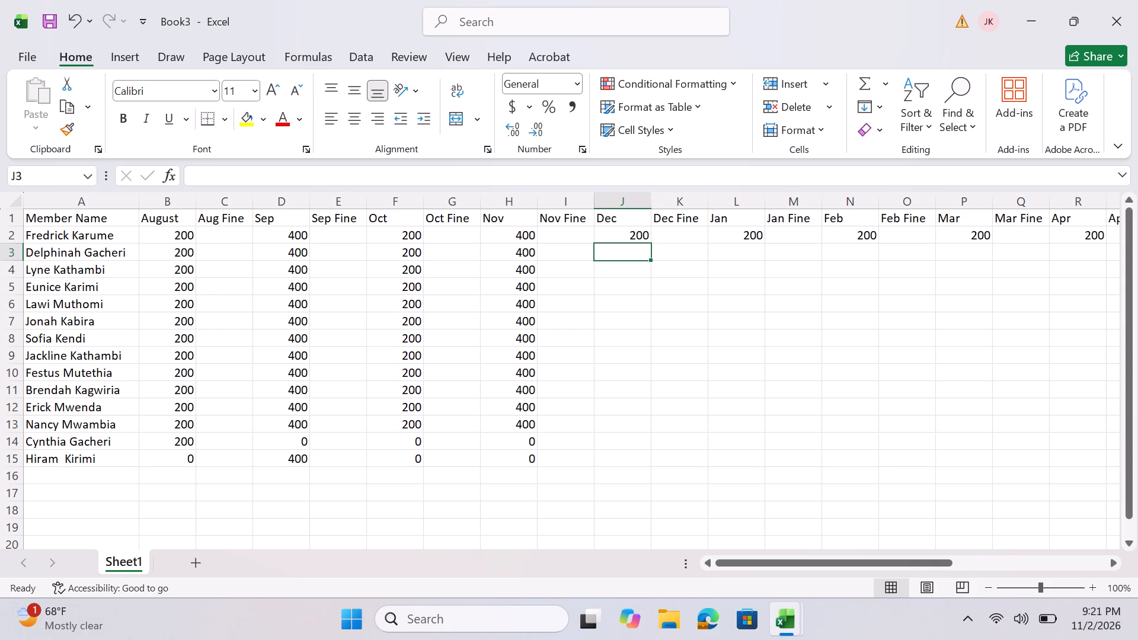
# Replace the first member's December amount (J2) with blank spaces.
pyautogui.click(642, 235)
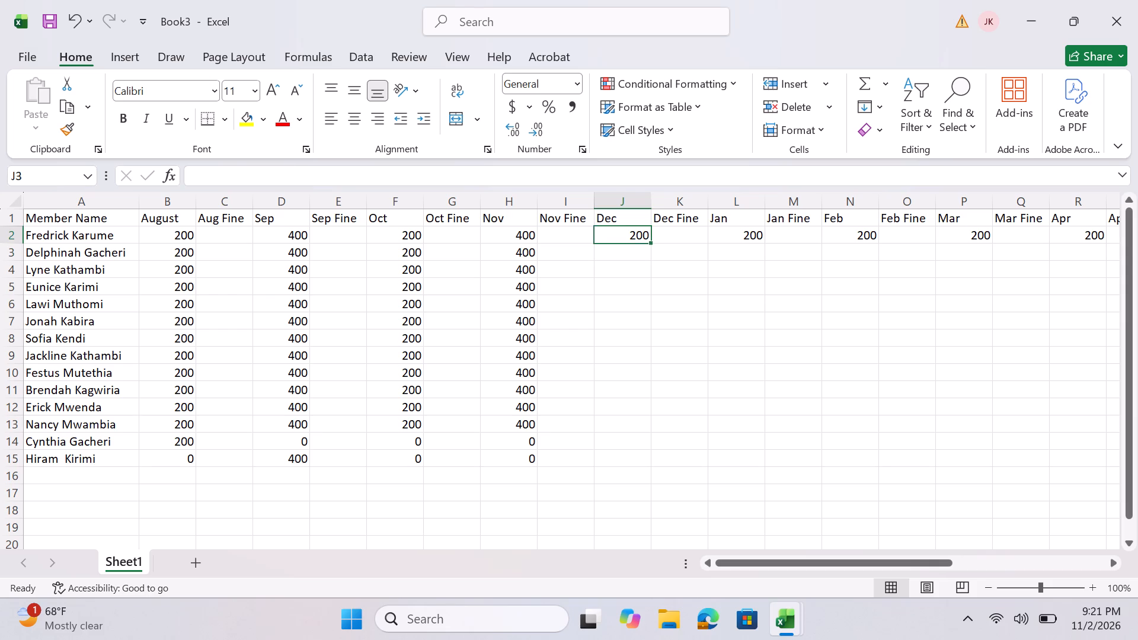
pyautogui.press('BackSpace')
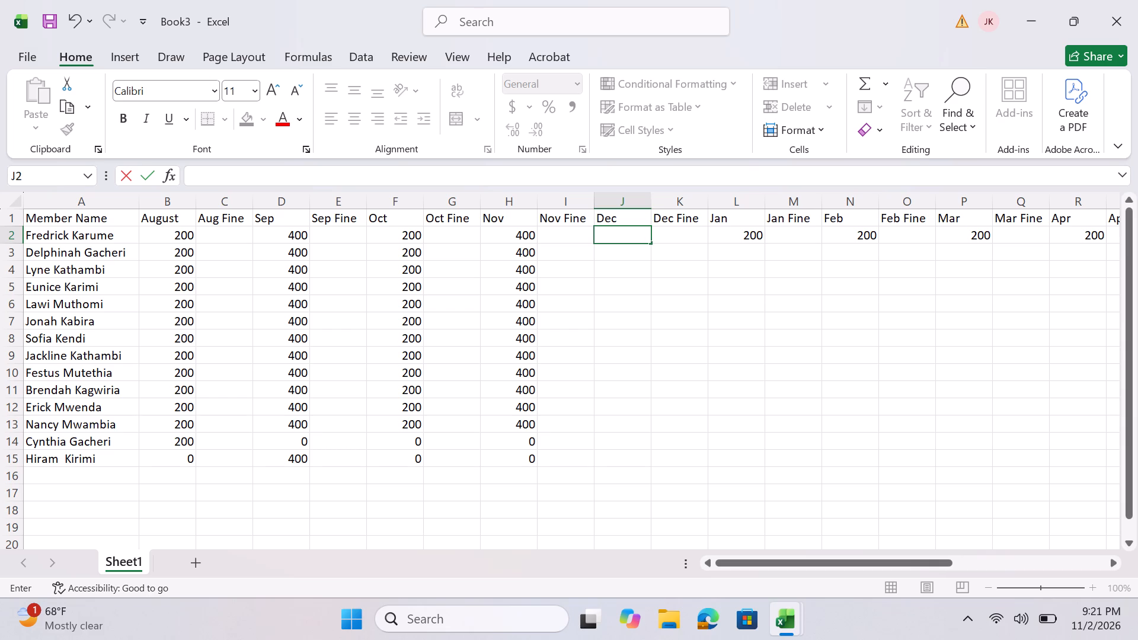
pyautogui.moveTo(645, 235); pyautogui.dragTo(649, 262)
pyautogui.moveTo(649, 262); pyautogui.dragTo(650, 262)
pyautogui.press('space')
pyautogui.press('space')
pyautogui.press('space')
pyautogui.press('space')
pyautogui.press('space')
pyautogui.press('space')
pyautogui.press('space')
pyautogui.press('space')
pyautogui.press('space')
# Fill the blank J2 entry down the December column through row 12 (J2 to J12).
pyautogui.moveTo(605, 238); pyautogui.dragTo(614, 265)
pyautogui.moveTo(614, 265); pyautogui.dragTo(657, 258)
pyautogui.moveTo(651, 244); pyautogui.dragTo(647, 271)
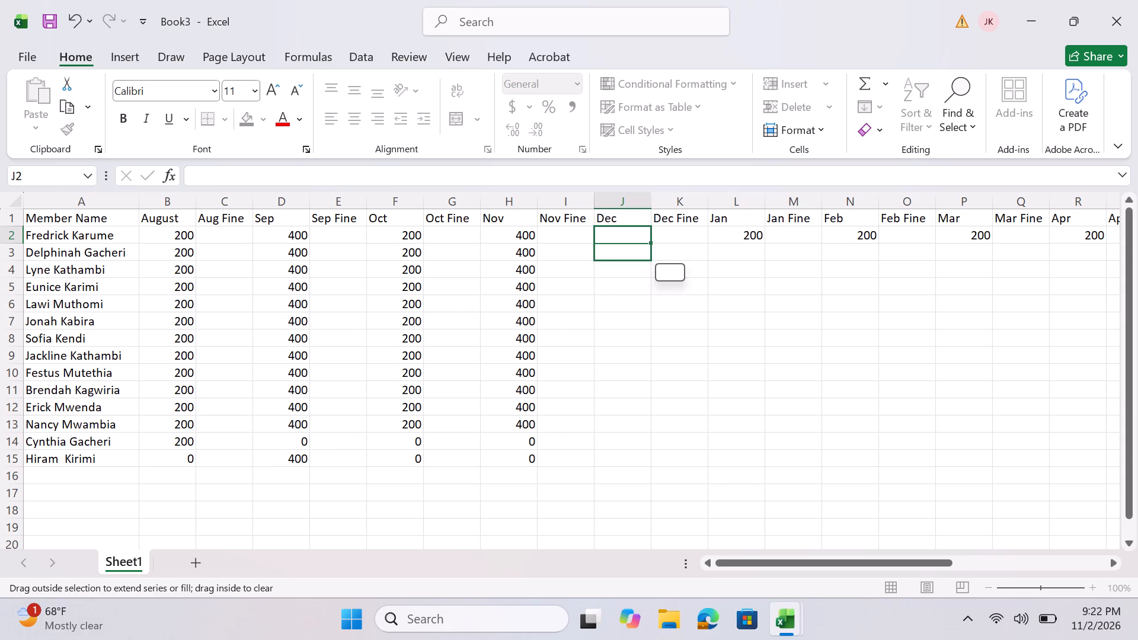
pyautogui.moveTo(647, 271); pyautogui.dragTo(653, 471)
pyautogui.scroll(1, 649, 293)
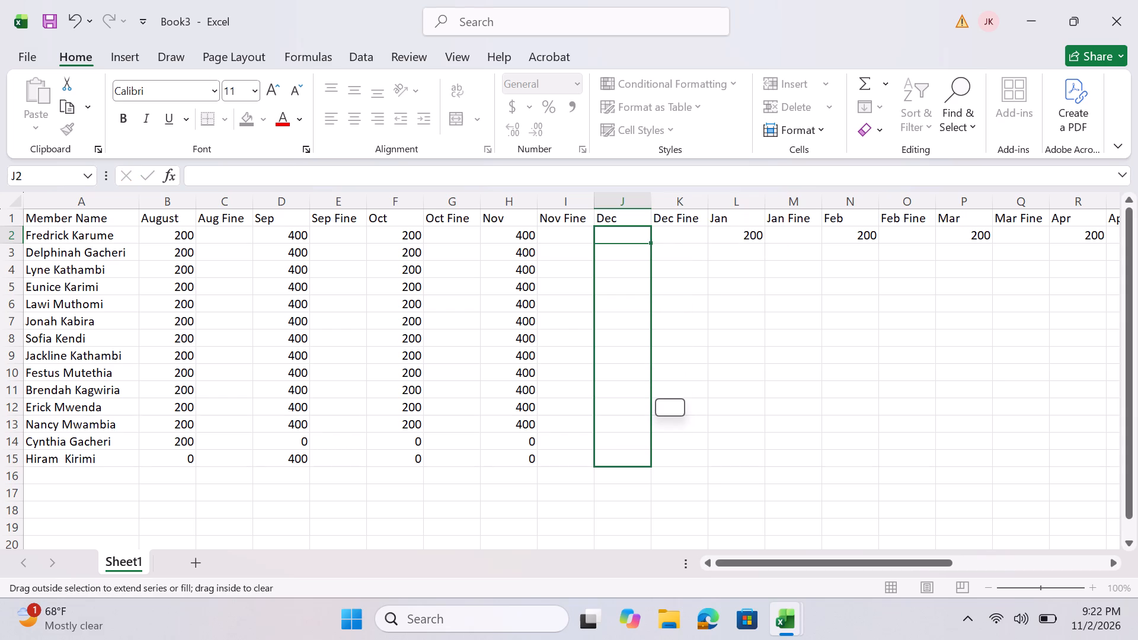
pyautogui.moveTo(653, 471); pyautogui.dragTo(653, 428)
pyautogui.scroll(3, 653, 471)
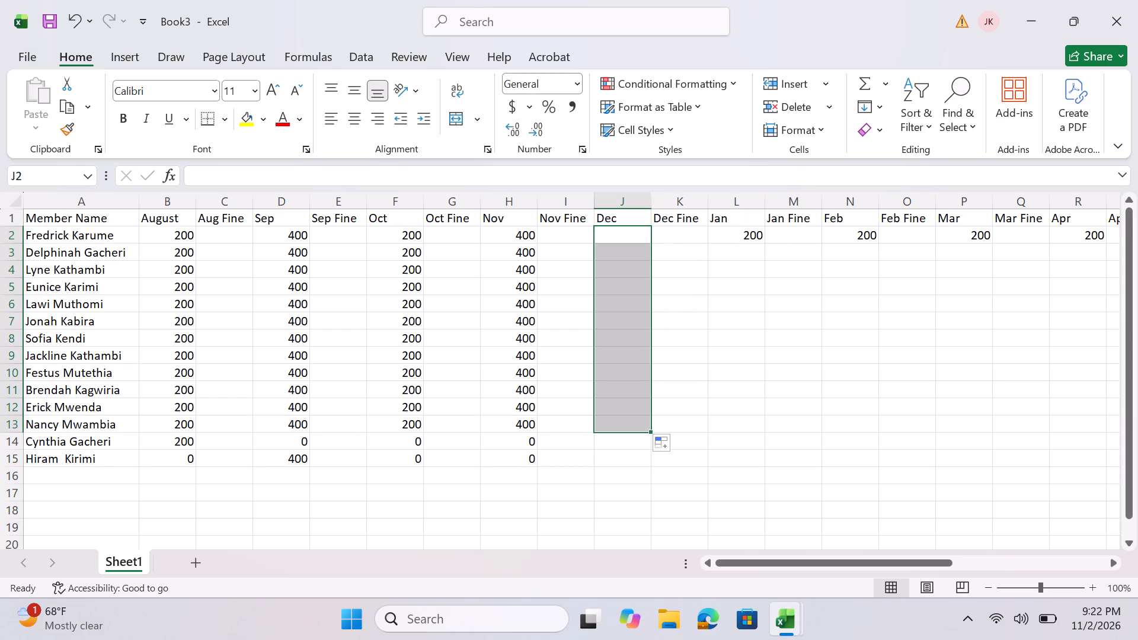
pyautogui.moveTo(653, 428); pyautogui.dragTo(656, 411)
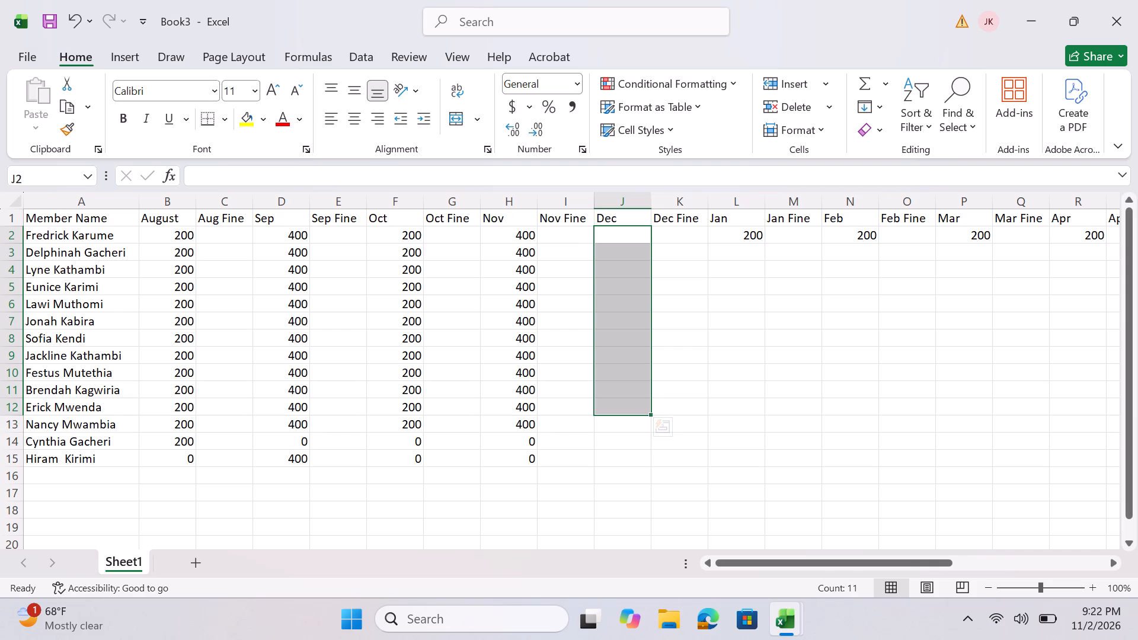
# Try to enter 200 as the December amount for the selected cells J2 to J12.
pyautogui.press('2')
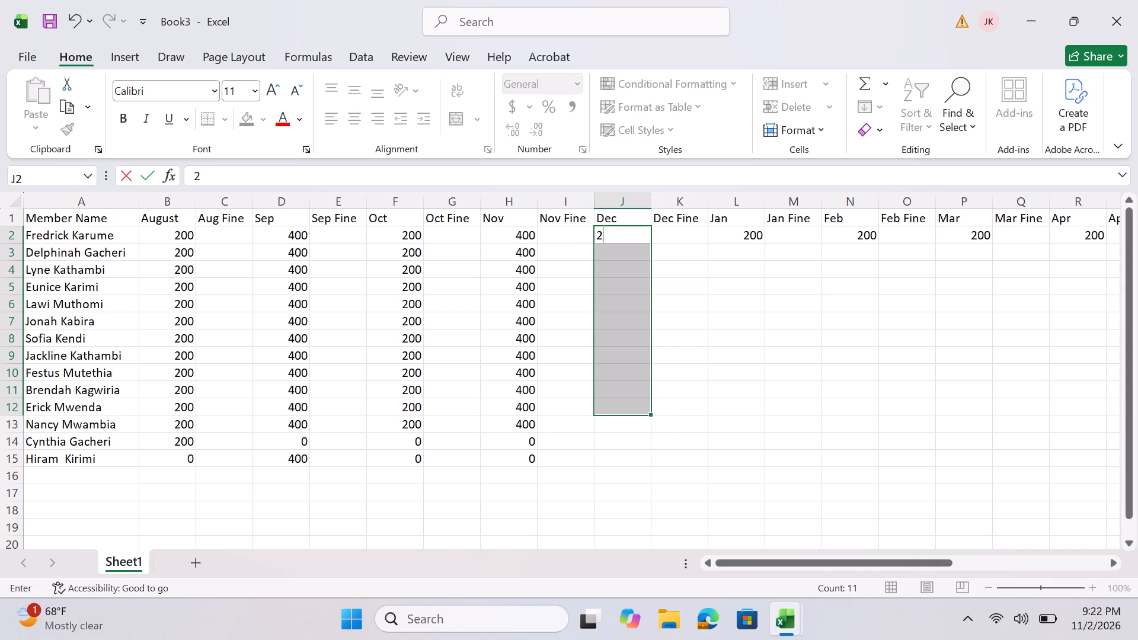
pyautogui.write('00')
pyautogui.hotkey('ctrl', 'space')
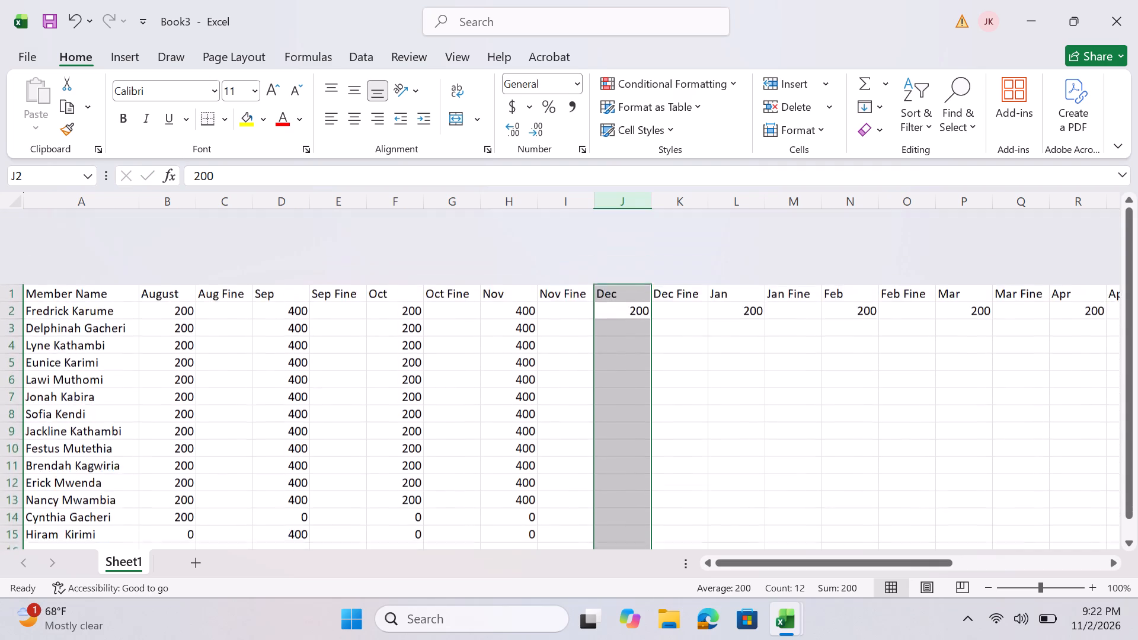
# Clear the first member's December amount (J2) and fill the blank cell down through J12.
pyautogui.click(618, 237)
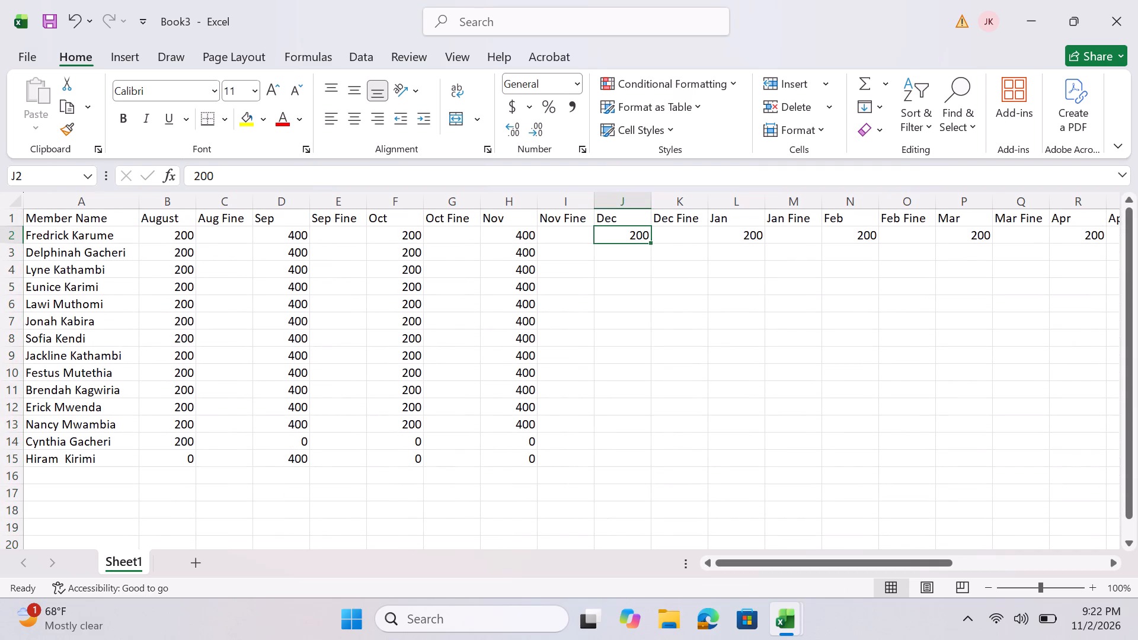
pyautogui.press('BackSpace')
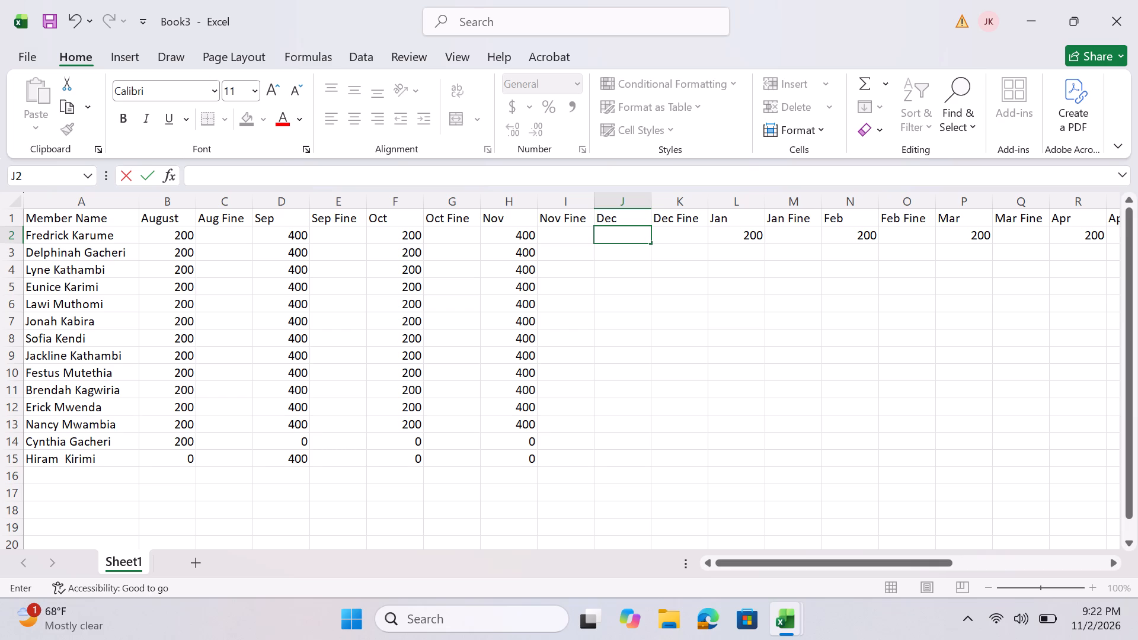
pyautogui.moveTo(596, 236); pyautogui.dragTo(596, 279)
pyautogui.moveTo(596, 279); pyautogui.dragTo(598, 276)
pyautogui.click(637, 241)
pyautogui.click(644, 236)
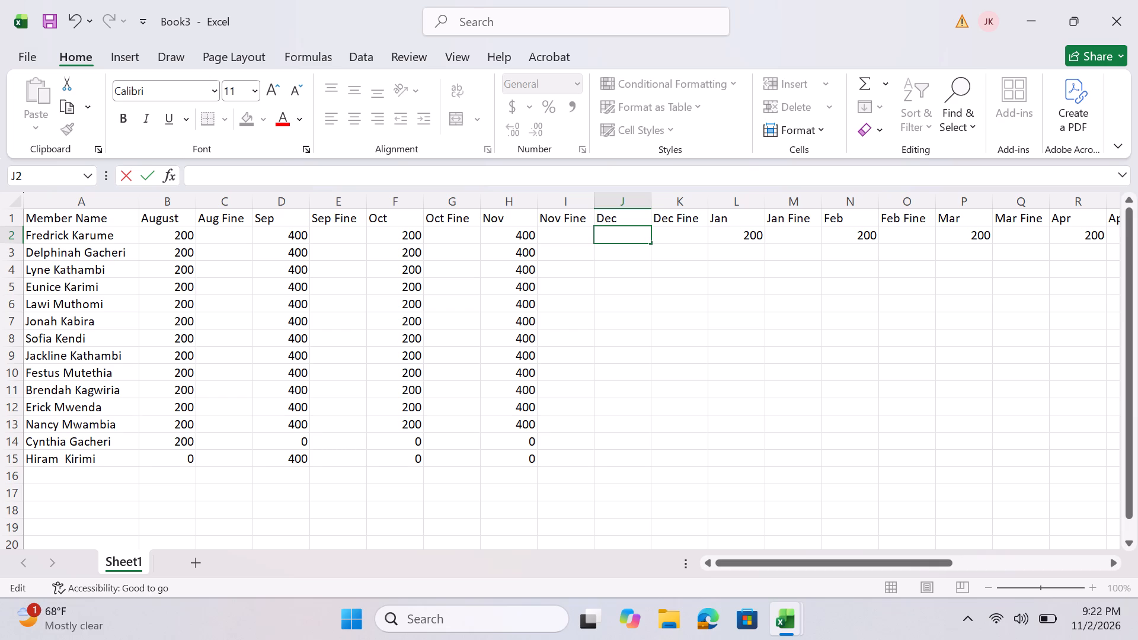
pyautogui.click(645, 236)
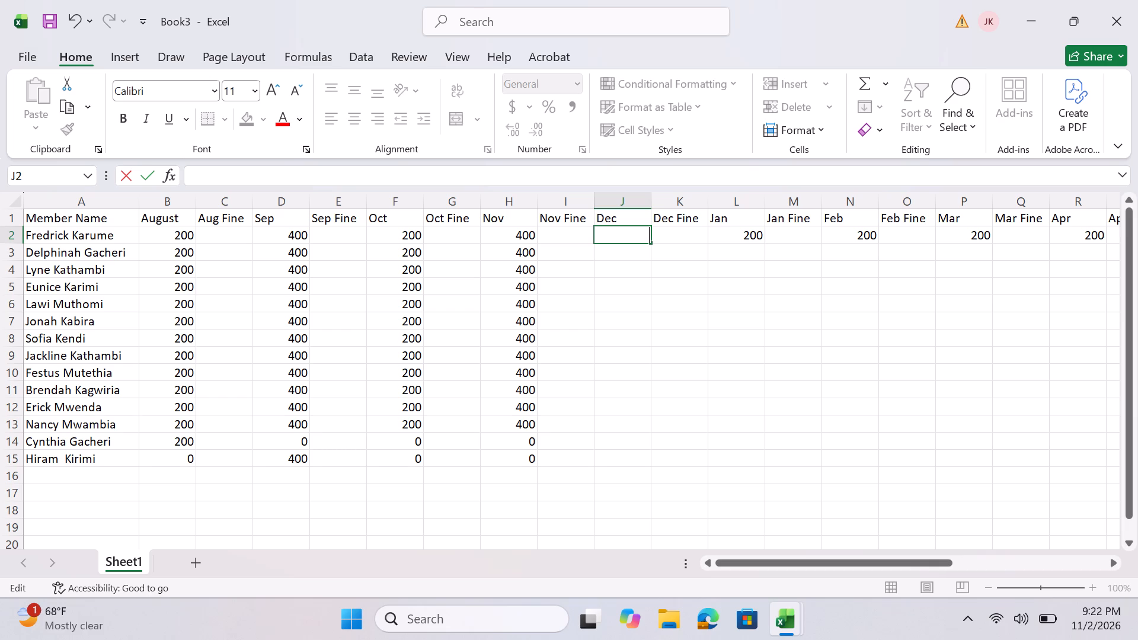
pyautogui.moveTo(620, 240); pyautogui.dragTo(600, 270)
pyautogui.doubleClick(610, 236)
pyautogui.moveTo(610, 236); pyautogui.dragTo(651, 245)
pyautogui.moveTo(651, 244); pyautogui.dragTo(648, 373)
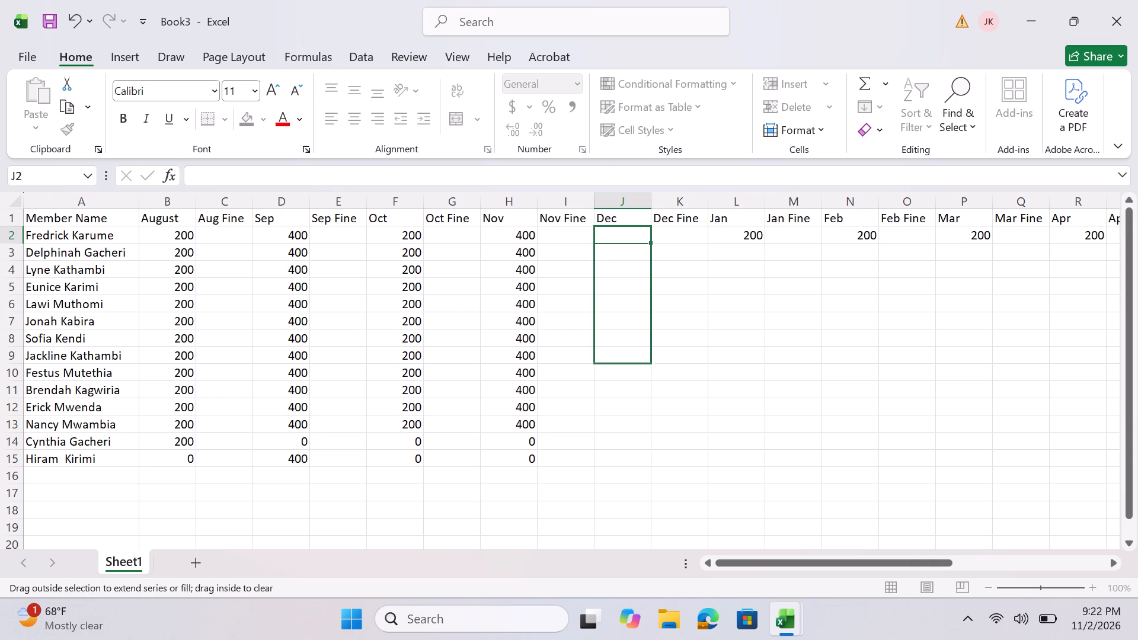
pyautogui.moveTo(648, 373); pyautogui.dragTo(636, 418)
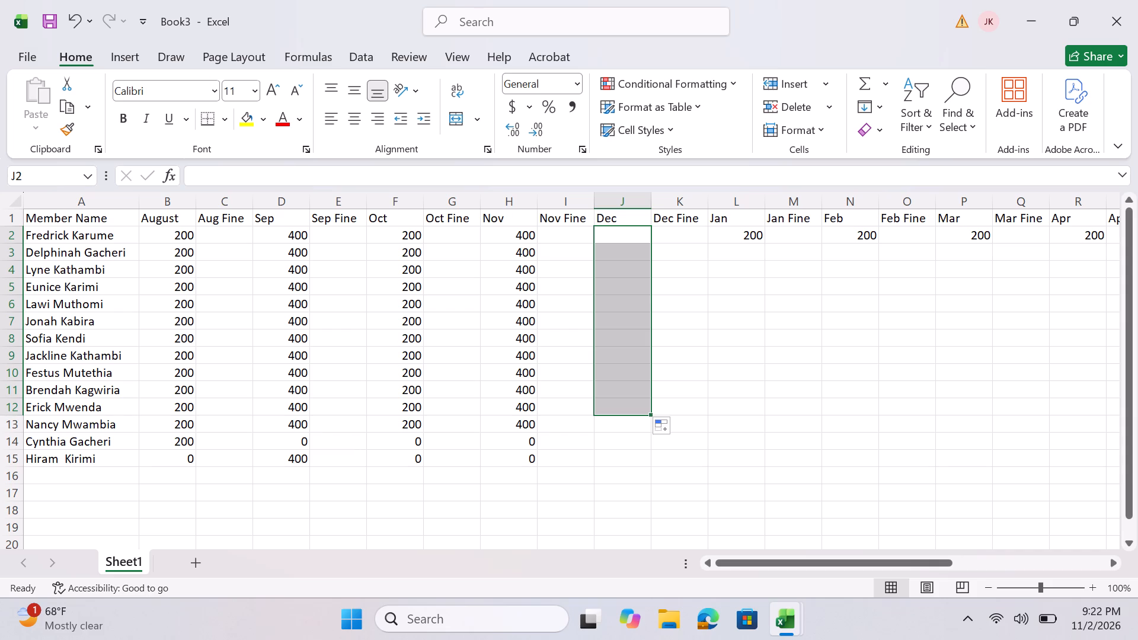
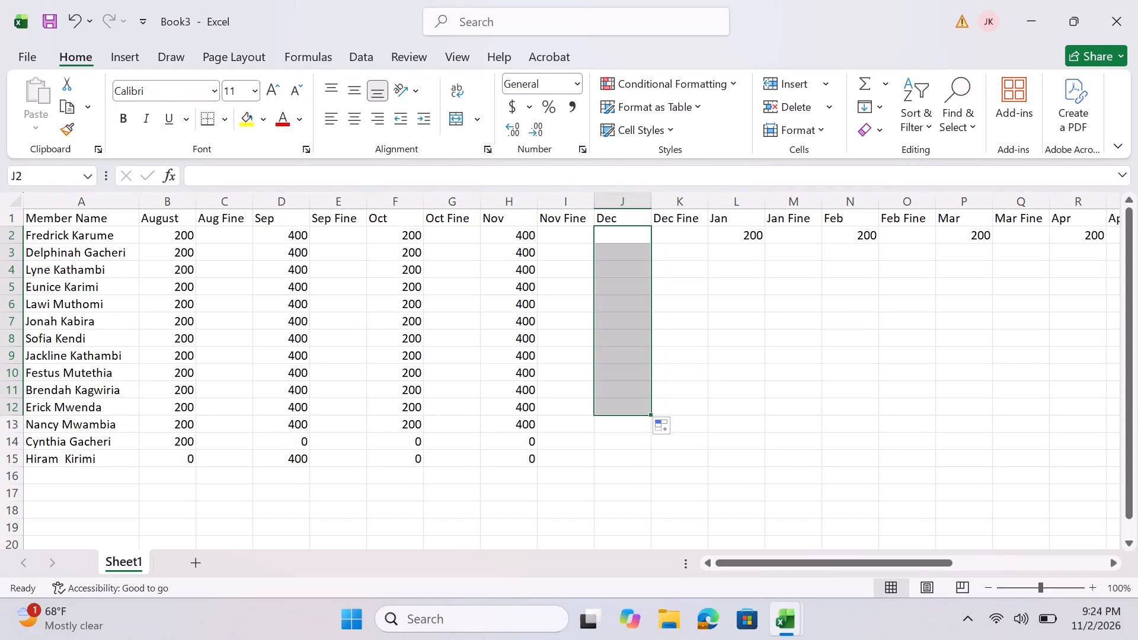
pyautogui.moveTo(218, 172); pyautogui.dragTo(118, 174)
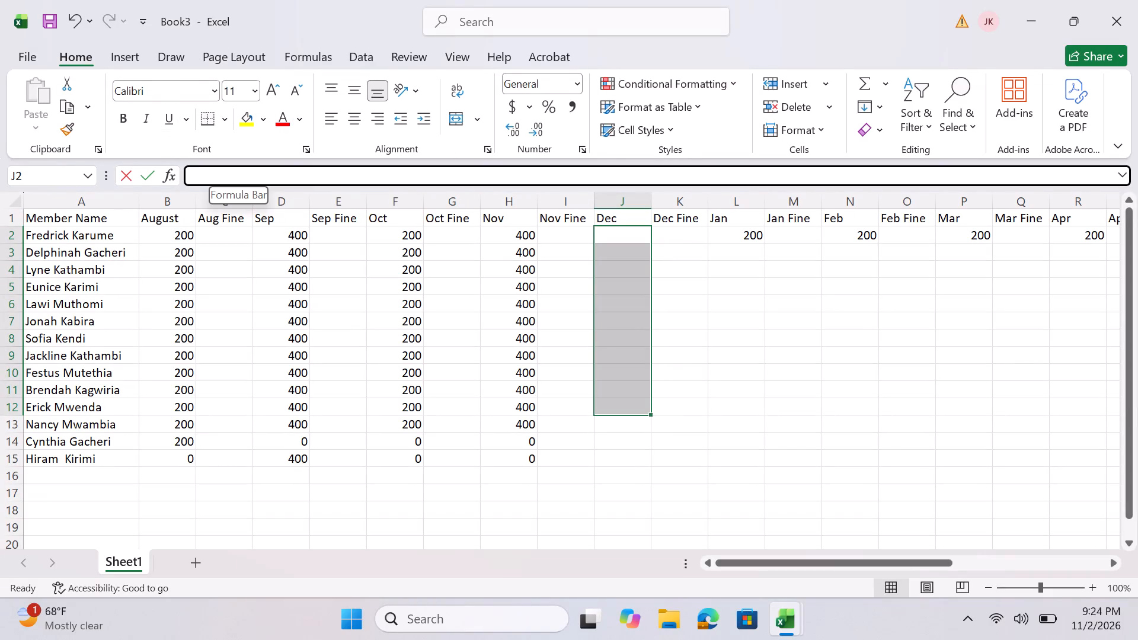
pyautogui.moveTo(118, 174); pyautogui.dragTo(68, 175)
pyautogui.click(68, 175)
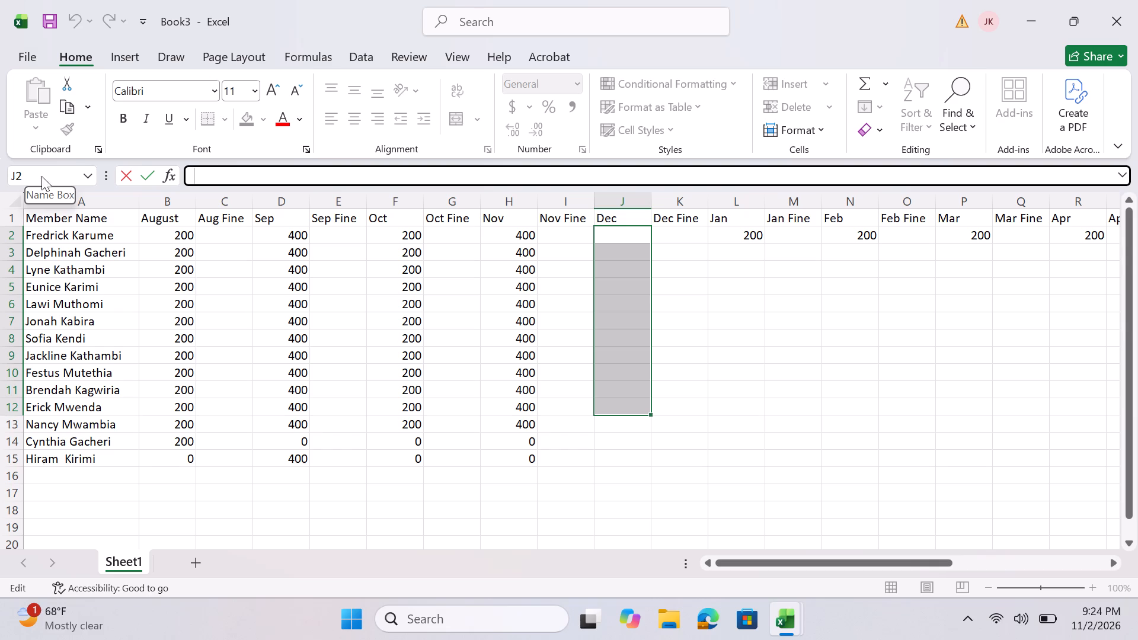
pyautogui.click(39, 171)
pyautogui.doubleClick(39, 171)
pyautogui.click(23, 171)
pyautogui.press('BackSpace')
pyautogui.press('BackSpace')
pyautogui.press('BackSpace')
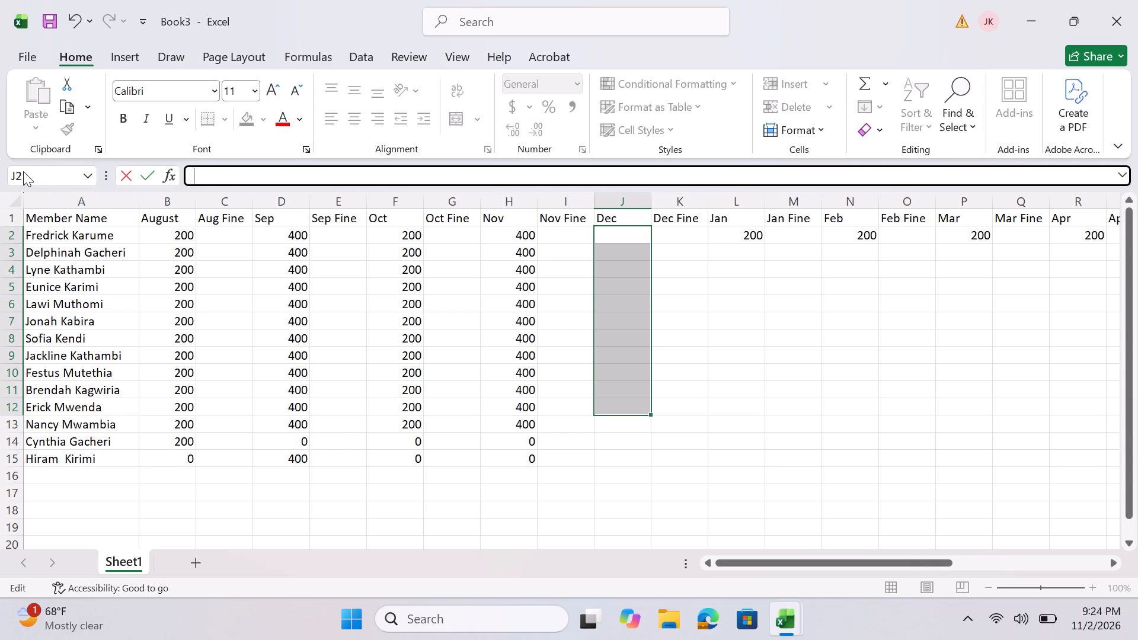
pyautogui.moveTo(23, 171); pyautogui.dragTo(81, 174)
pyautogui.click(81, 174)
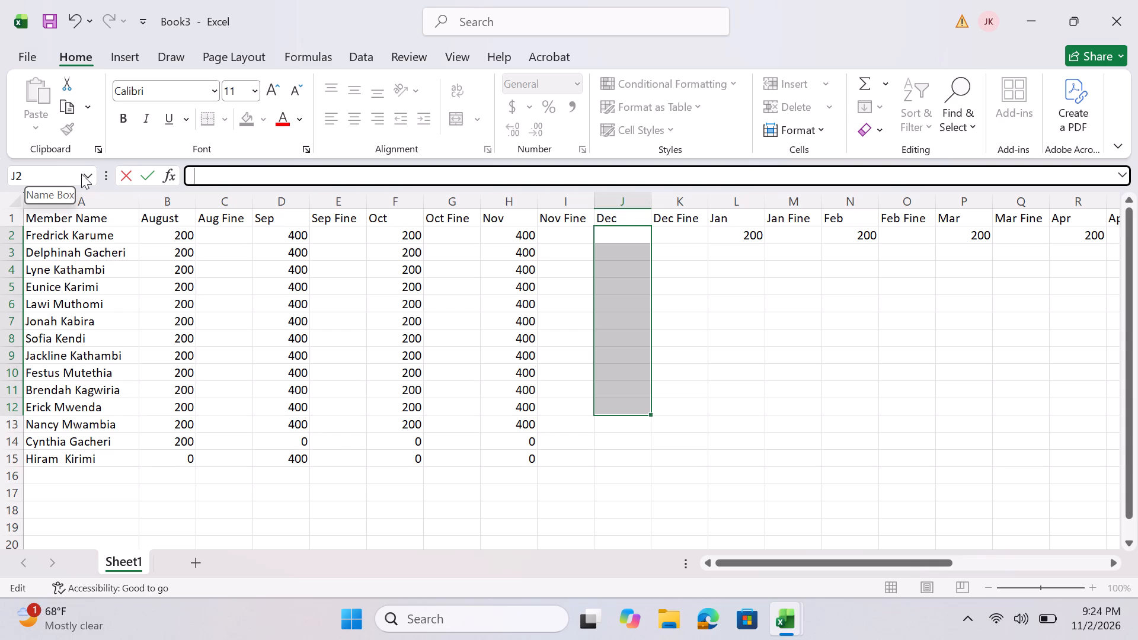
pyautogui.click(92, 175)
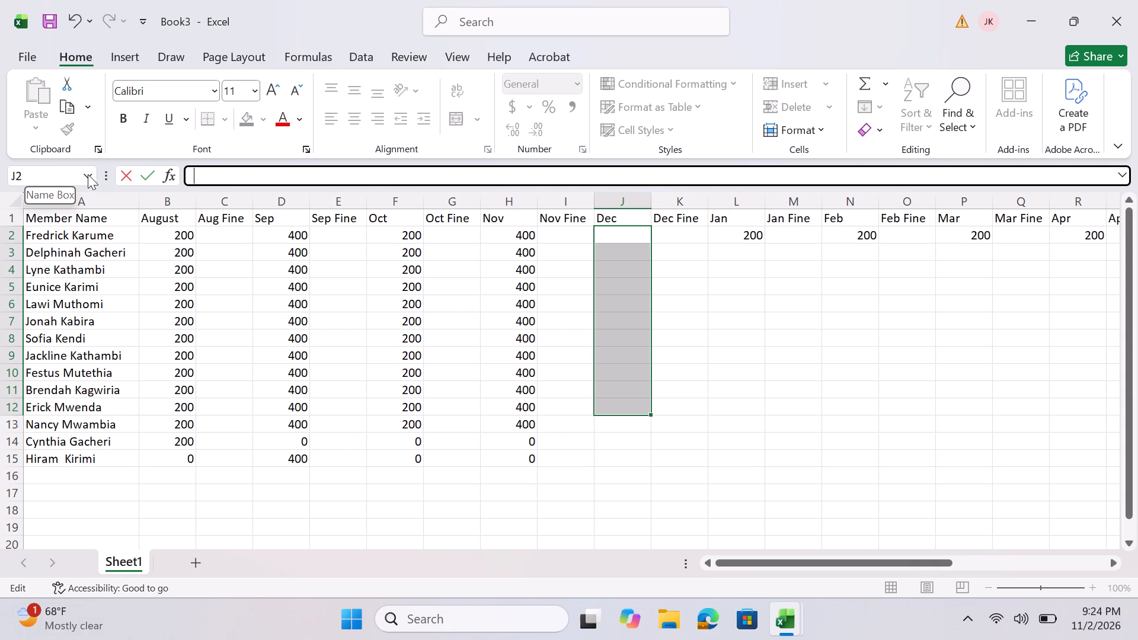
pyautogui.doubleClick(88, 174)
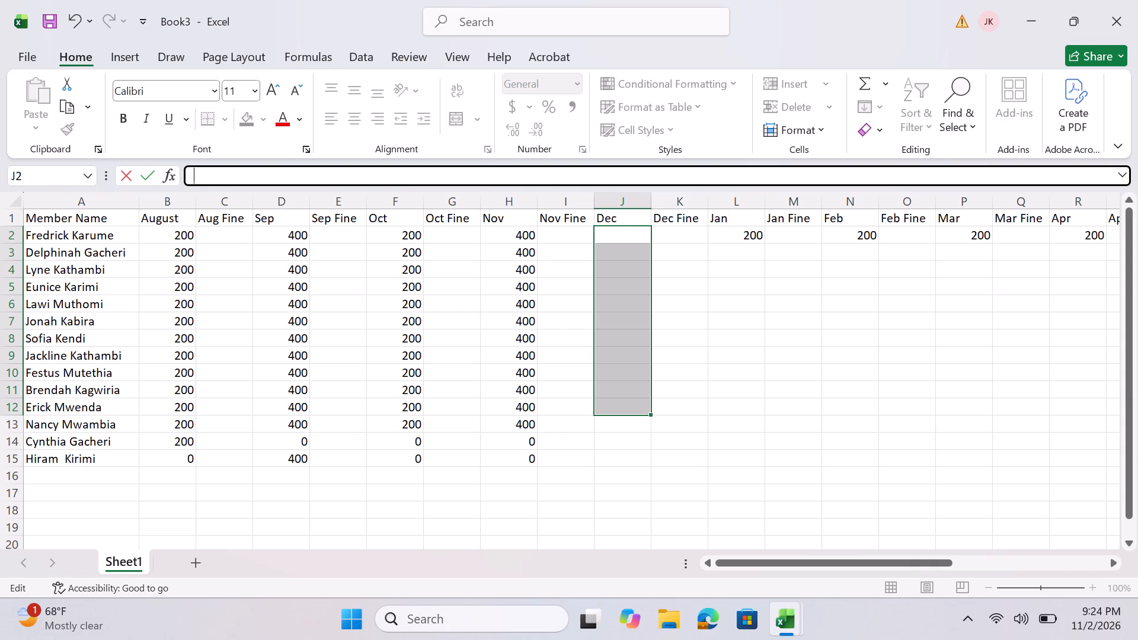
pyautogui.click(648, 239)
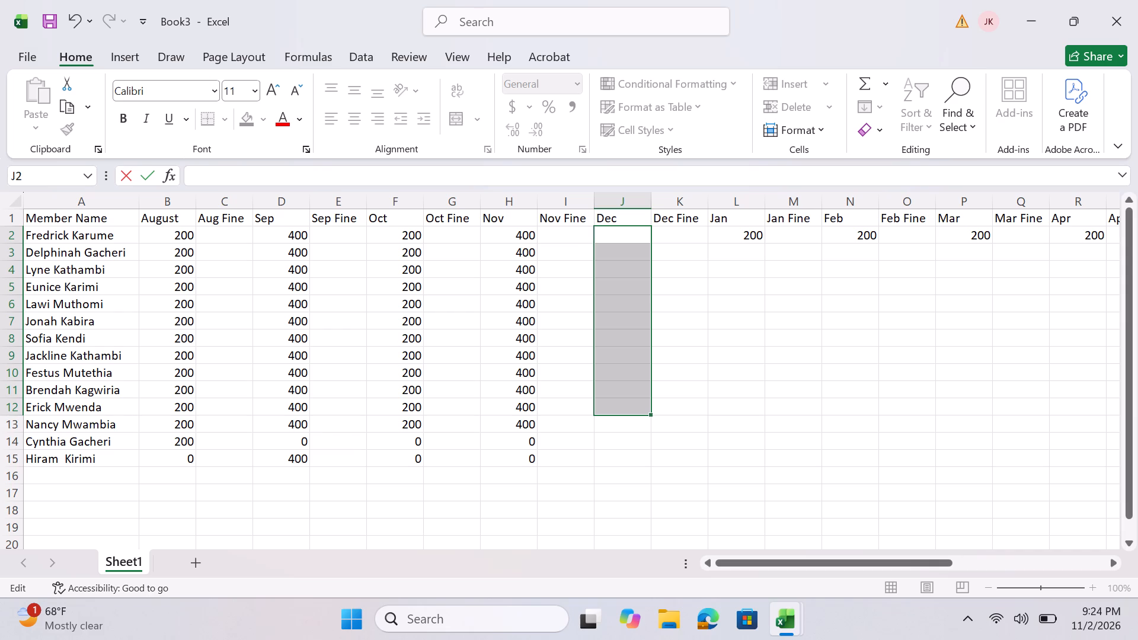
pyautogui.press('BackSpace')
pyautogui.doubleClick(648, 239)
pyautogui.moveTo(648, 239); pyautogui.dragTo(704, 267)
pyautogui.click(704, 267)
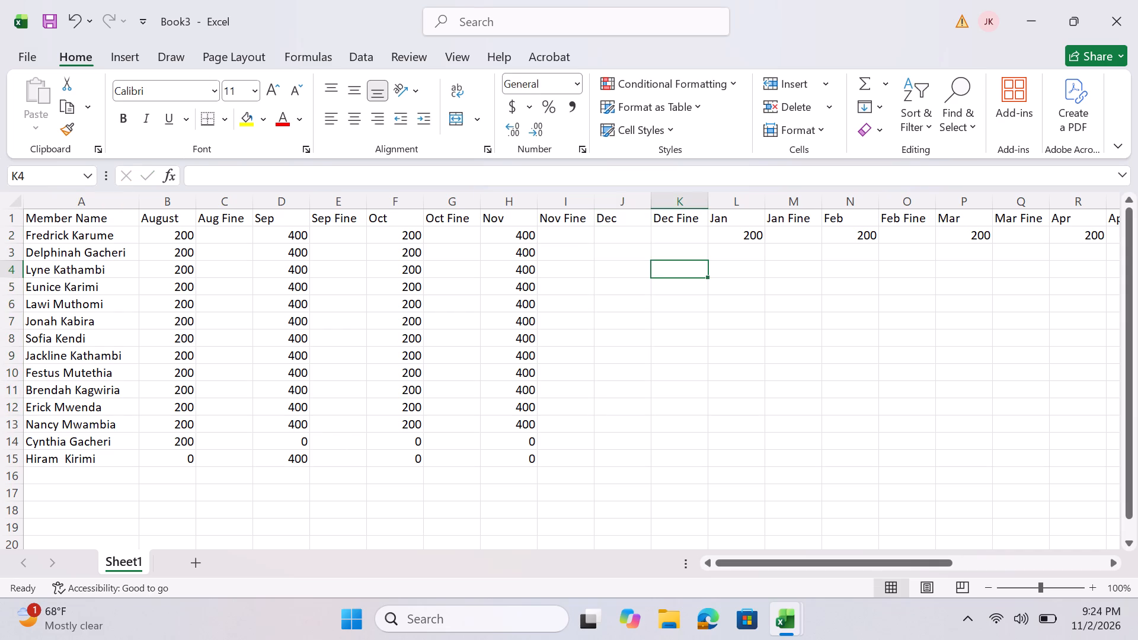
# Select the December cells J2:J12 and enter 200 in all of them at once.
pyautogui.click(622, 240)
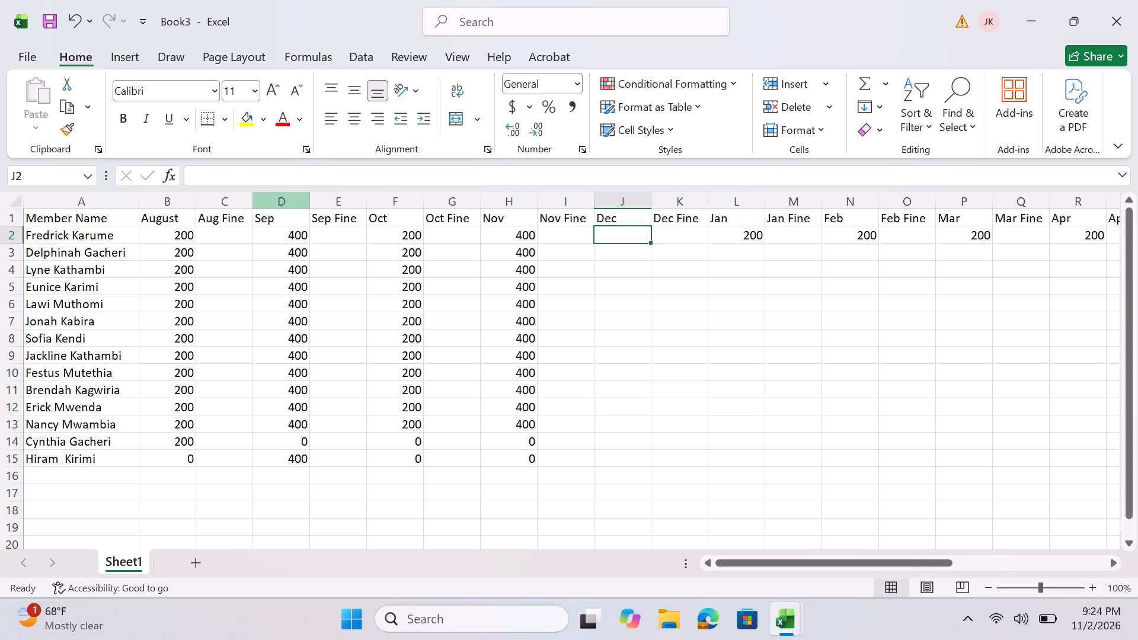
pyautogui.click(30, 175)
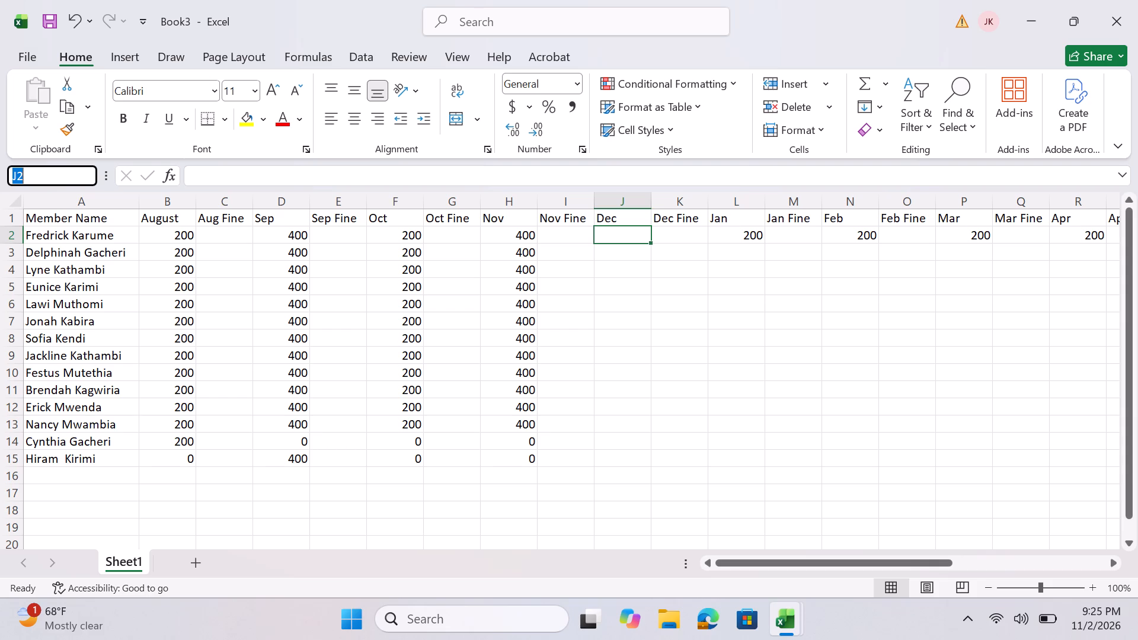
pyautogui.hotkey('shift', ':')
pyautogui.press('BackSpace')
pyautogui.press('j')
pyautogui.press('2')
pyautogui.hotkey('shift', '"')
pyautogui.press('BackSpace')
pyautogui.hotkey('shift', ':')
pyautogui.press('j')
pyautogui.write('12')
pyautogui.press('space')
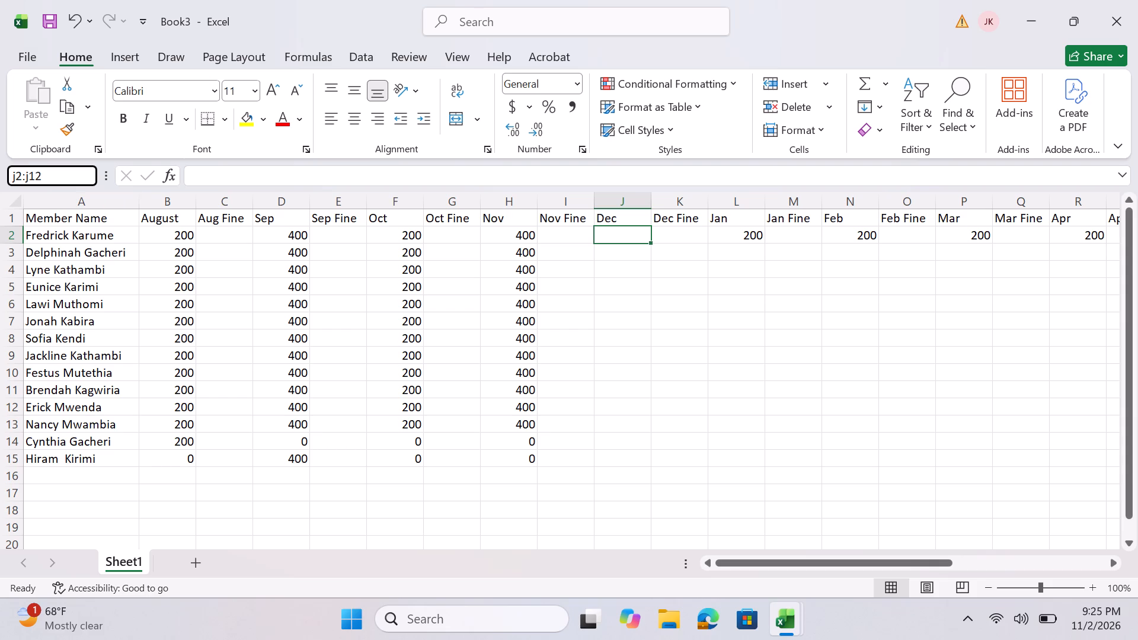
pyautogui.press('Return')
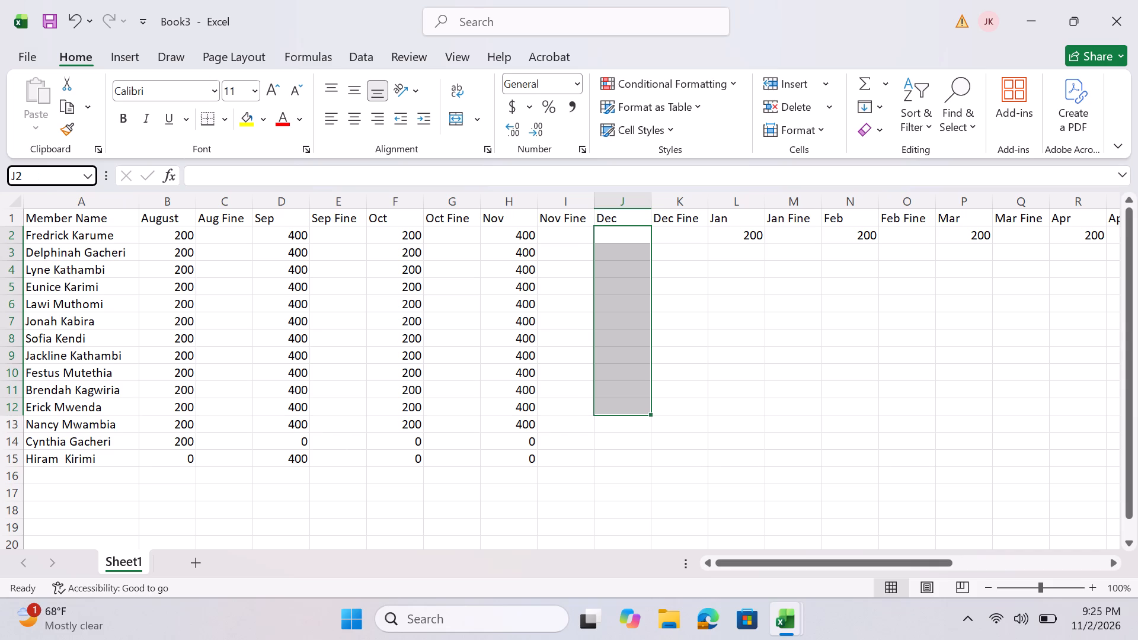
pyautogui.press('2')
pyautogui.write('00')
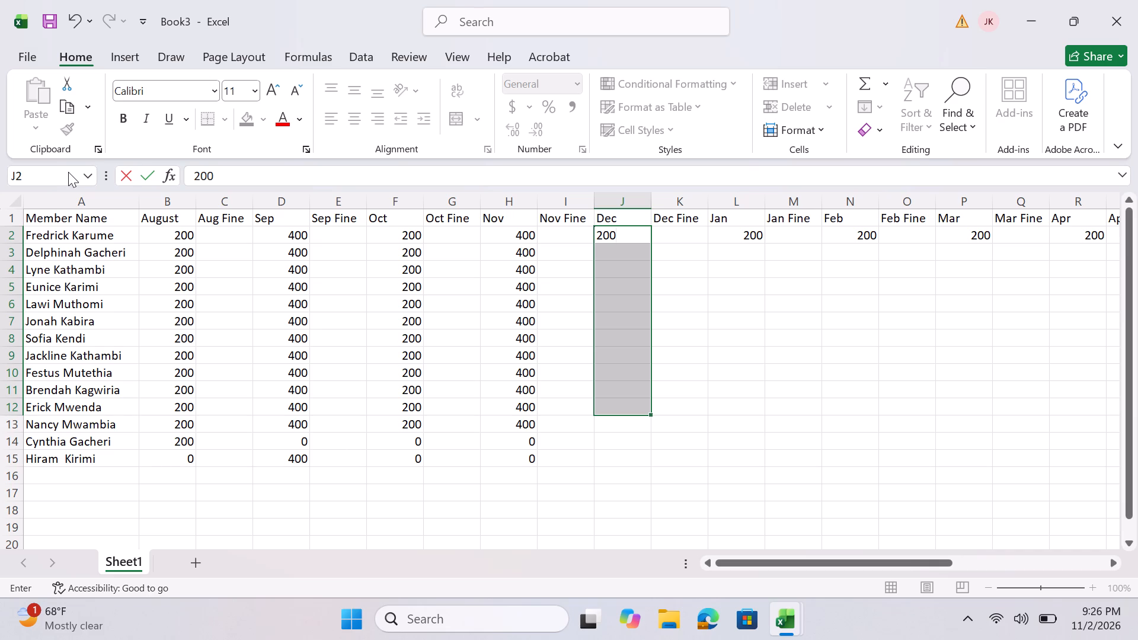
pyautogui.hotkey('ctrl', 'Return')
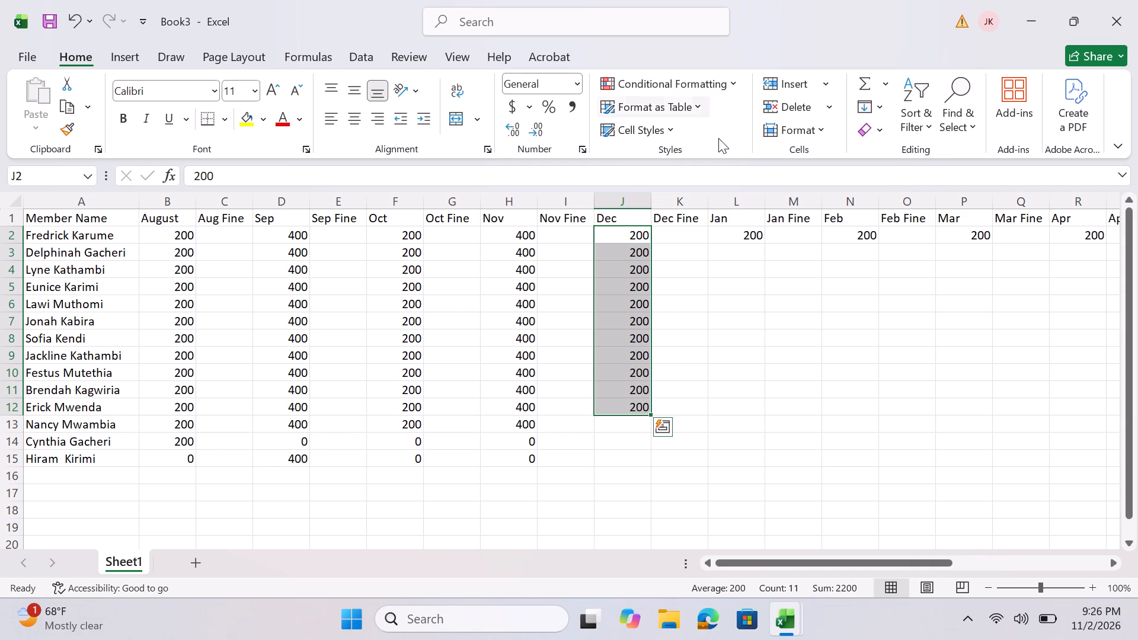
# Clear the first member's January amount (L2).
pyautogui.click(756, 220)
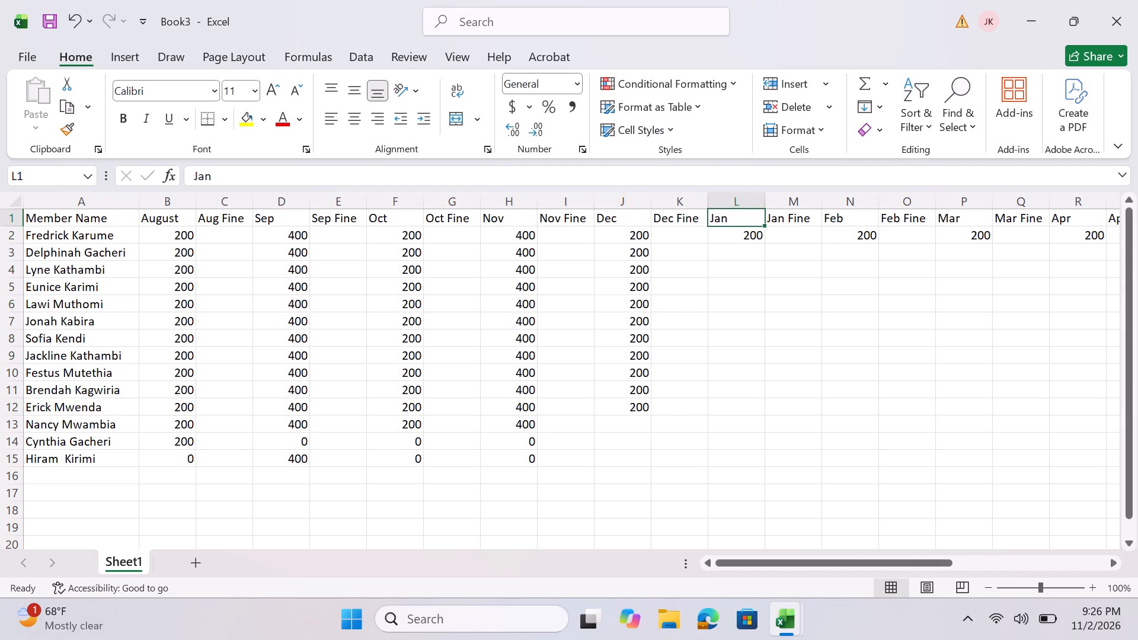
pyautogui.click(766, 239)
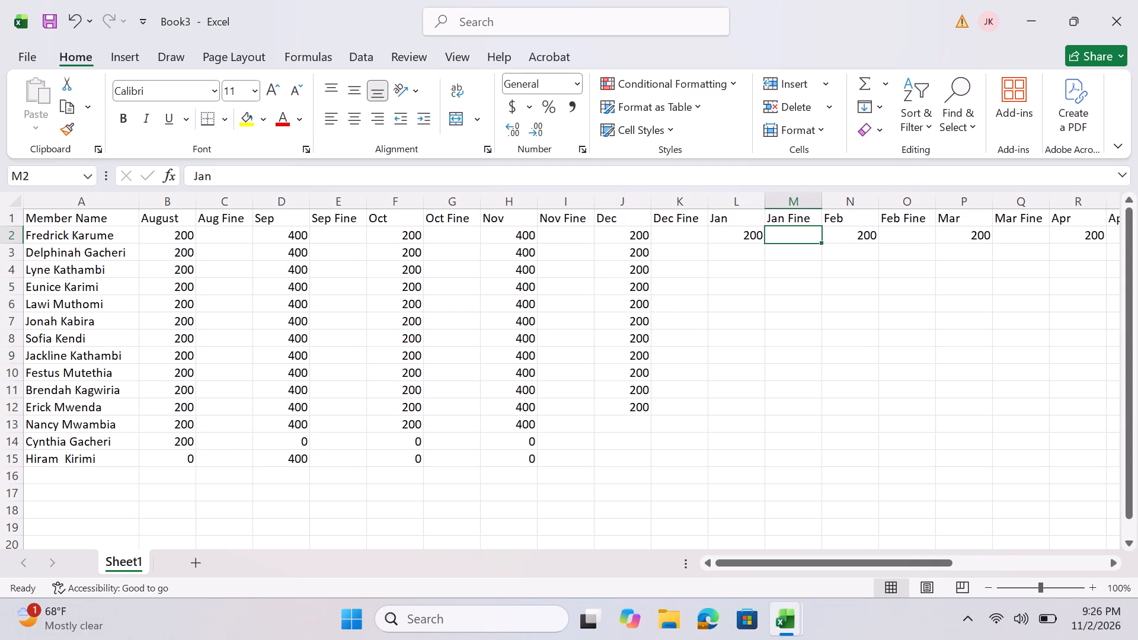
pyautogui.click(756, 234)
pyautogui.press('BackSpace')
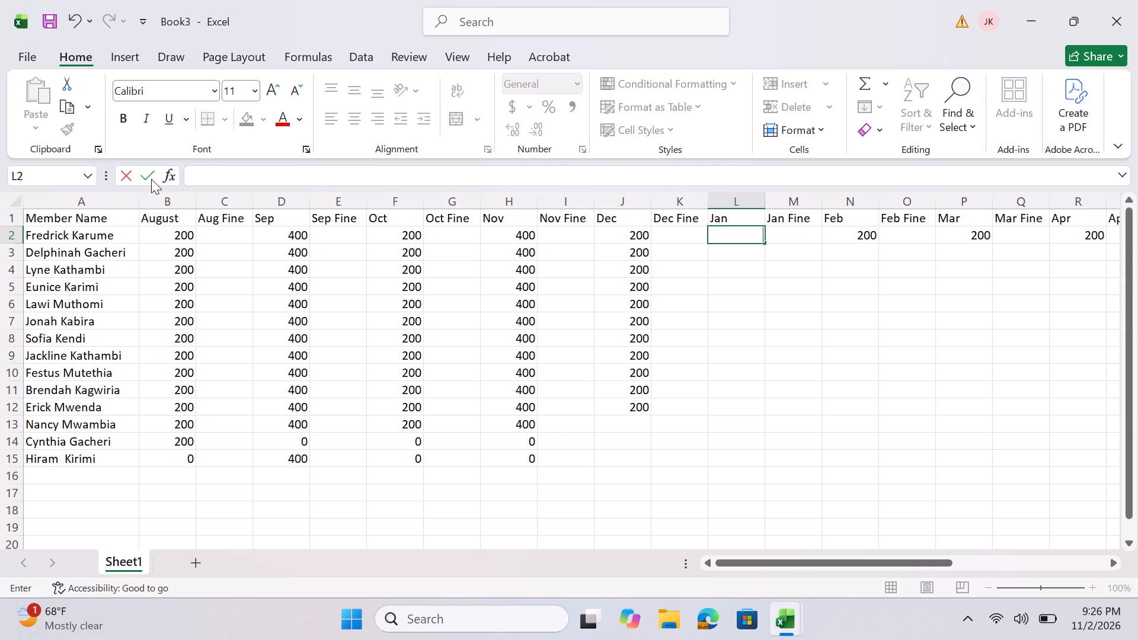
pyautogui.click(92, 173)
pyautogui.click(34, 172)
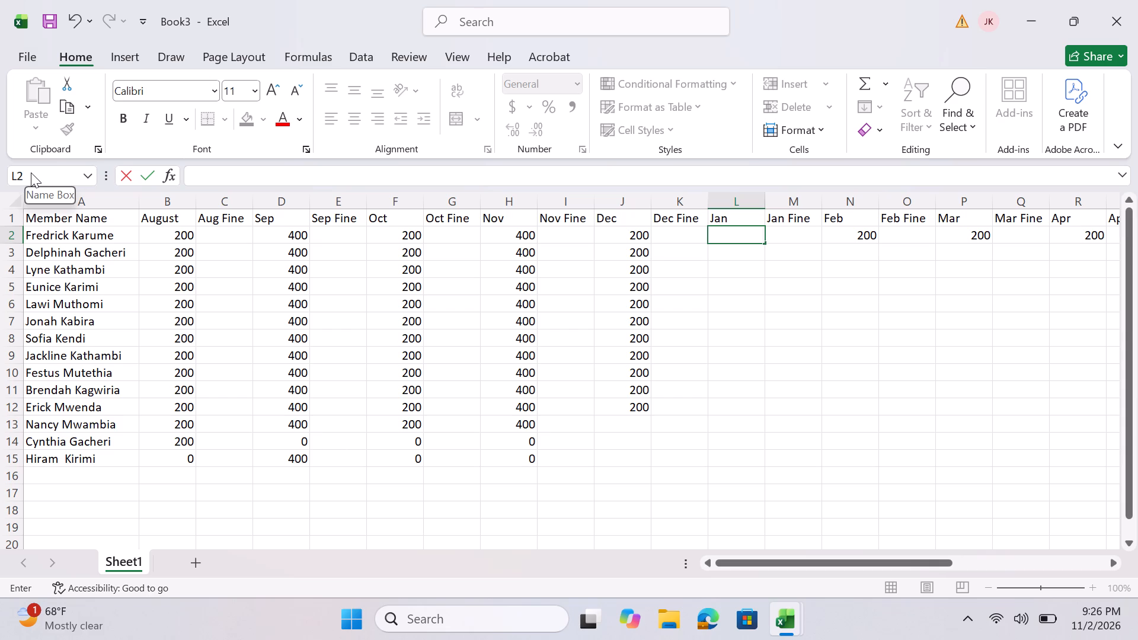
pyautogui.click(31, 172)
pyautogui.moveTo(31, 172); pyautogui.dragTo(657, 287)
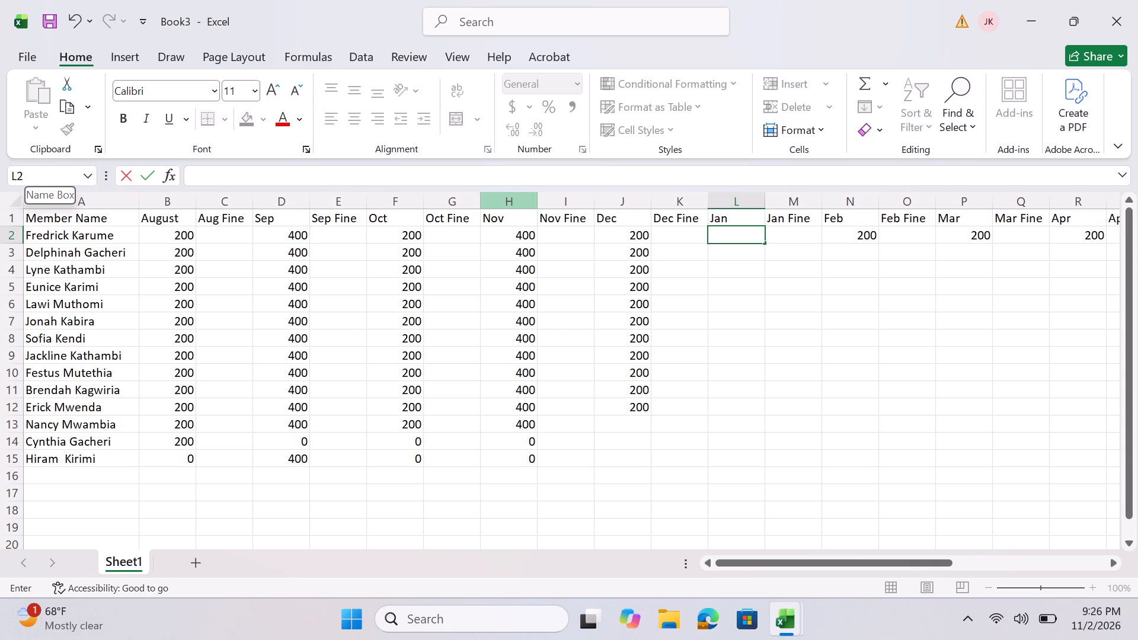
pyautogui.click(657, 167)
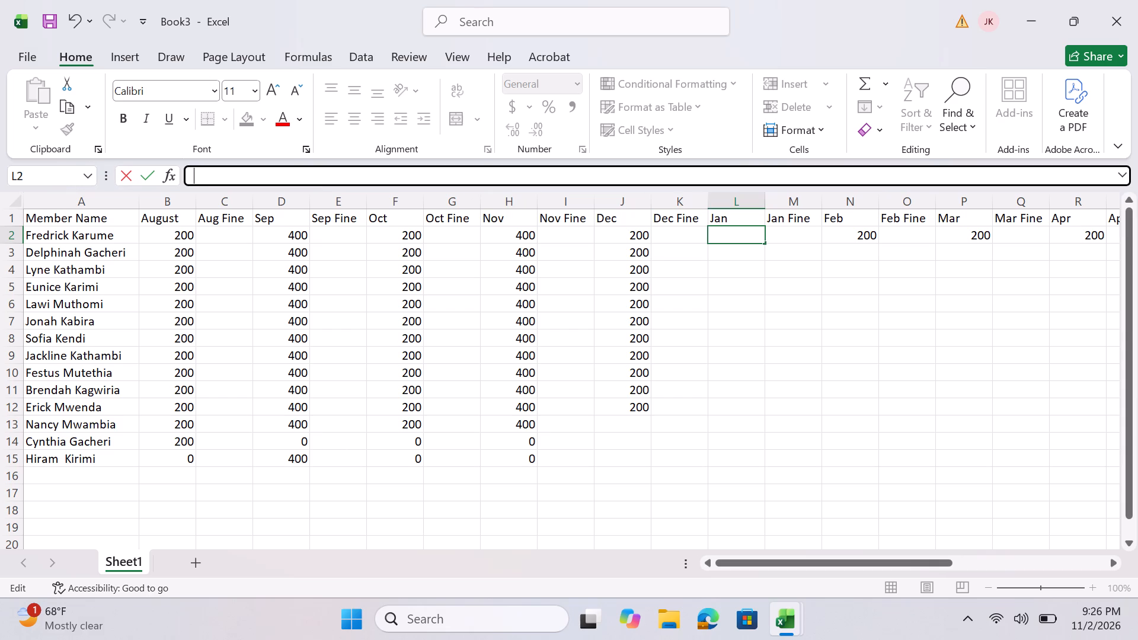
pyautogui.click(768, 38)
pyautogui.click(750, 349)
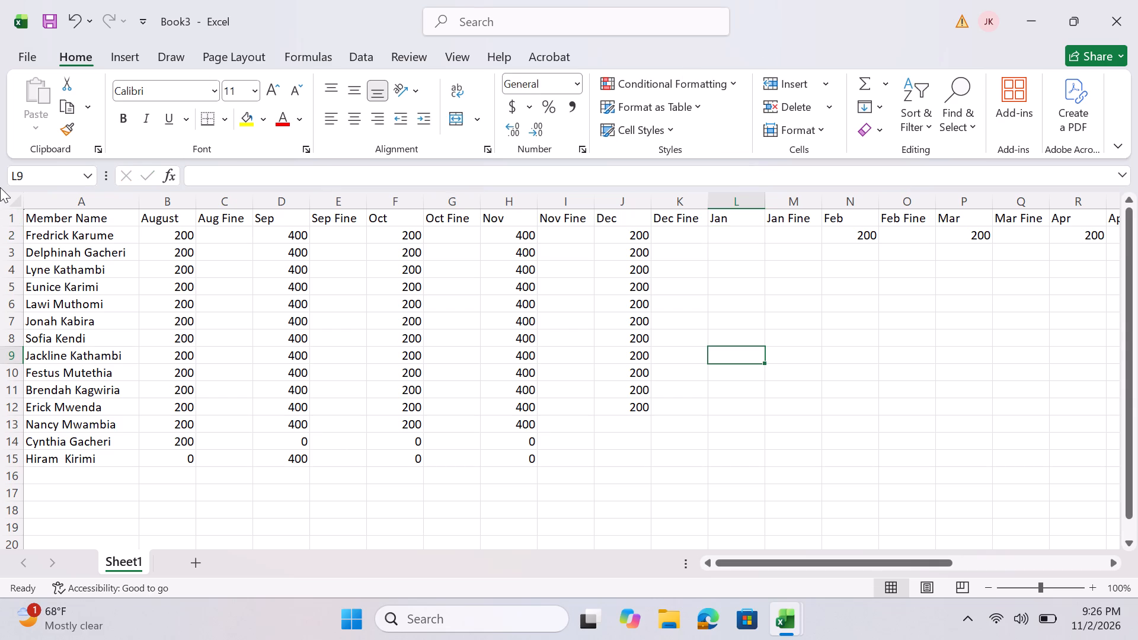
# Select the January cells L2:L12 and enter 200 in all of them at once.
pyautogui.click(33, 173)
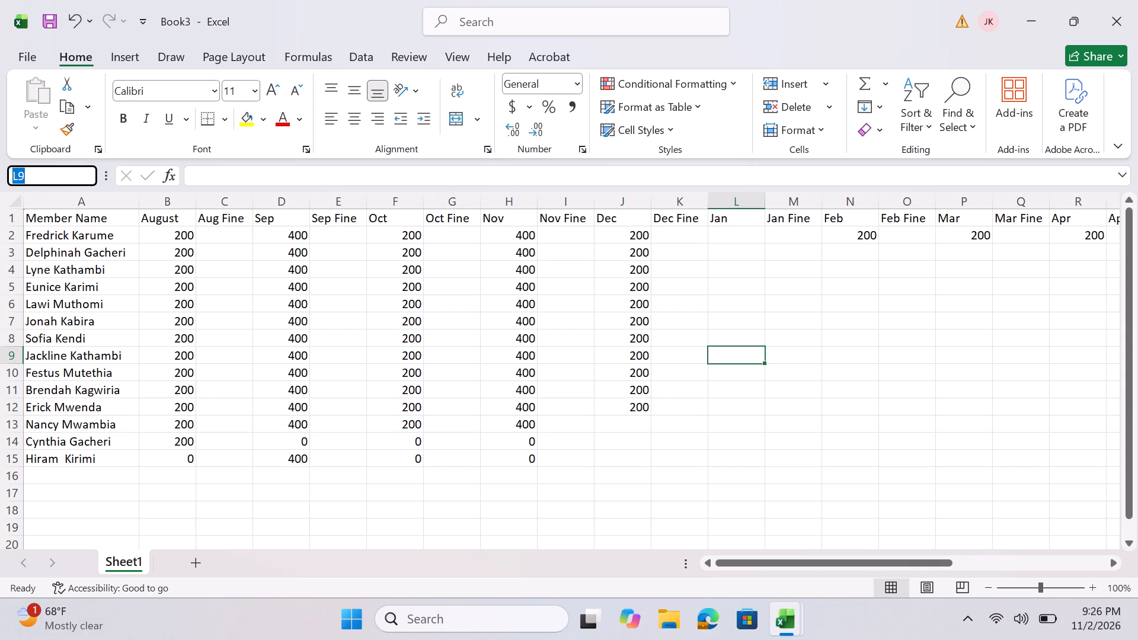
pyautogui.press('BackSpace')
pyautogui.press('l')
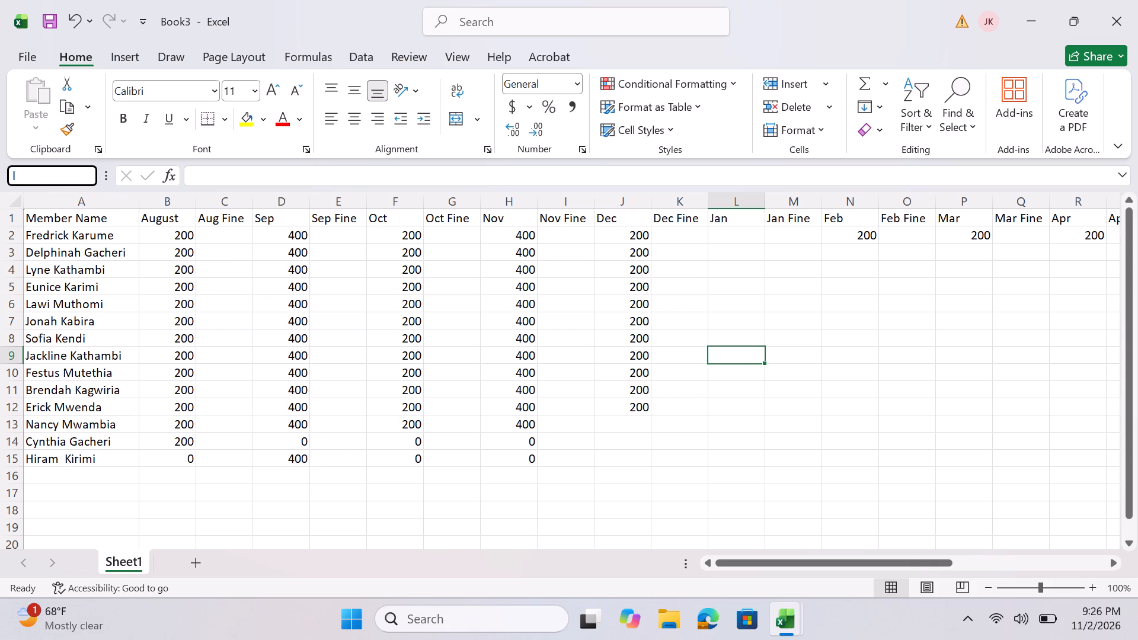
pyautogui.press('2')
pyautogui.hotkey('shift', ':')
pyautogui.press('l')
pyautogui.write('12')
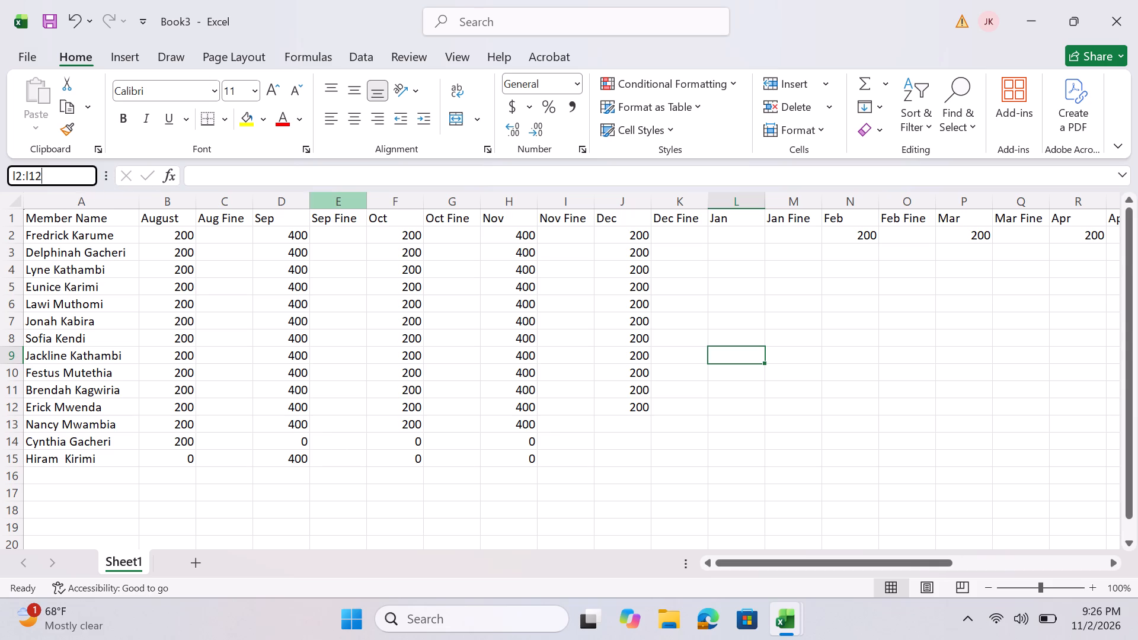
pyautogui.press('Return')
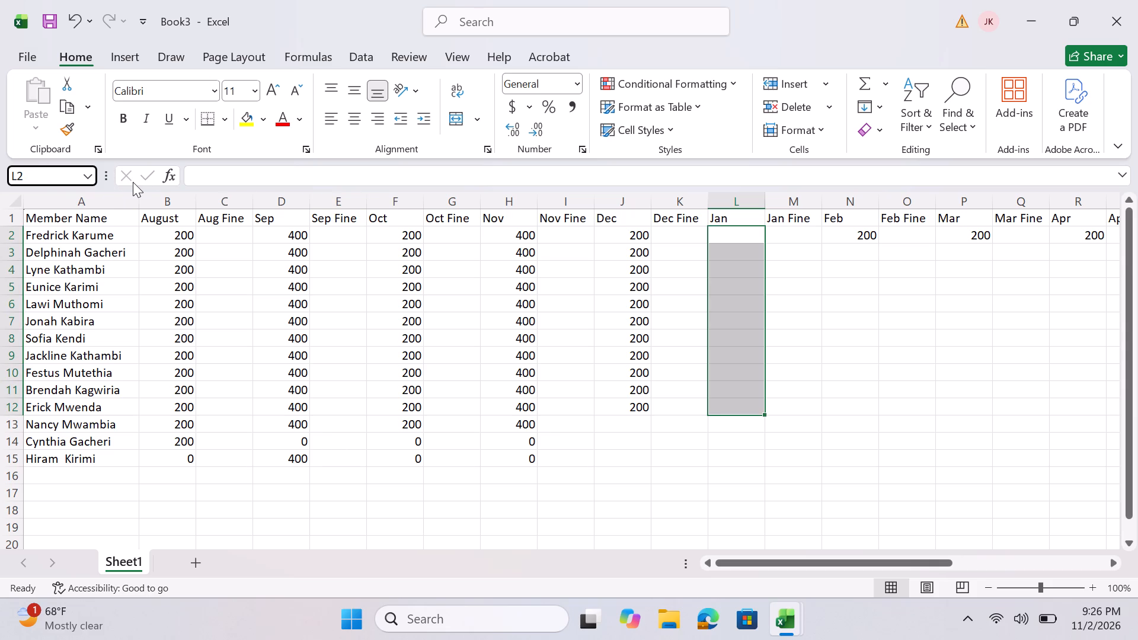
pyautogui.press('2')
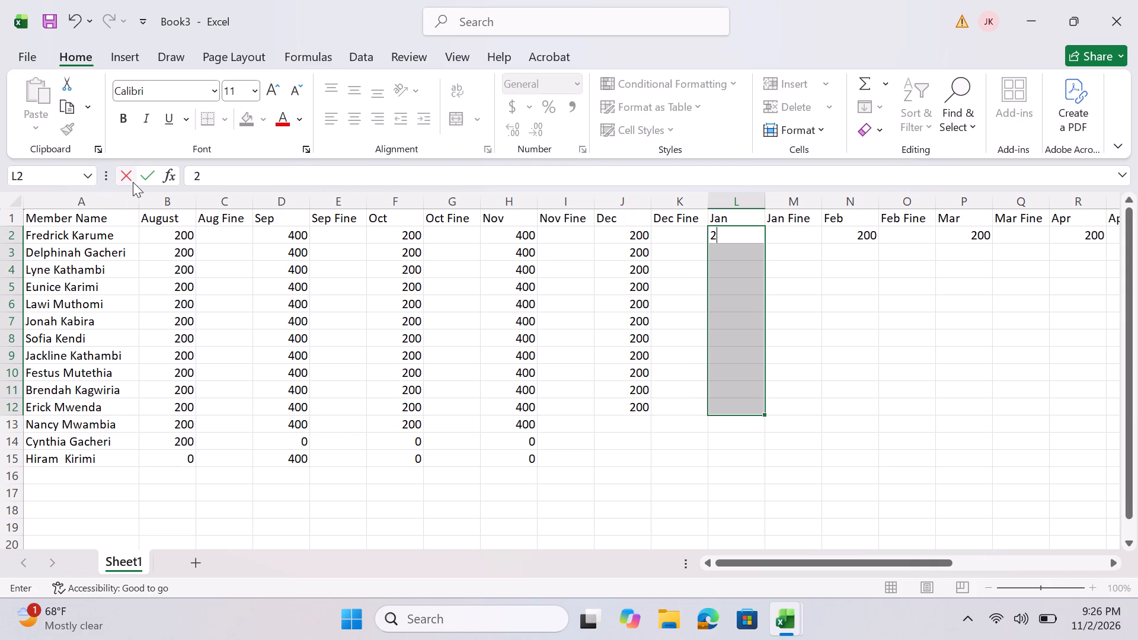
pyautogui.write('oo')
pyautogui.press('BackSpace')
pyautogui.press('BackSpace')
pyautogui.press('BackSpace')
pyautogui.write('20')
pyautogui.press('0')
pyautogui.hotkey('ctrl', 'Return')
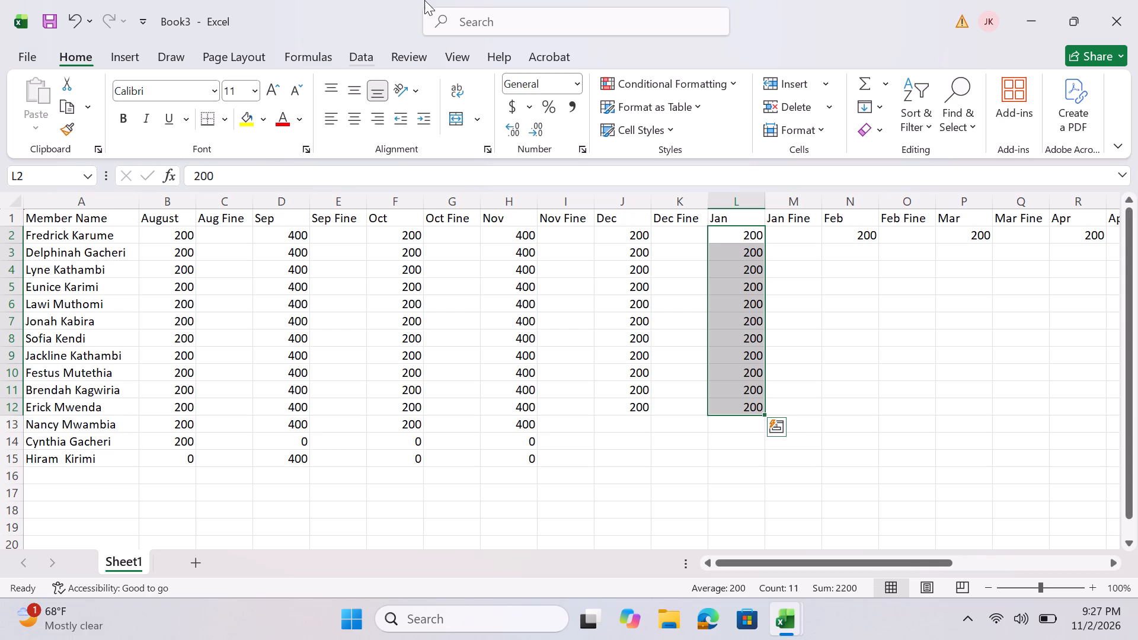
pyautogui.click(909, 242)
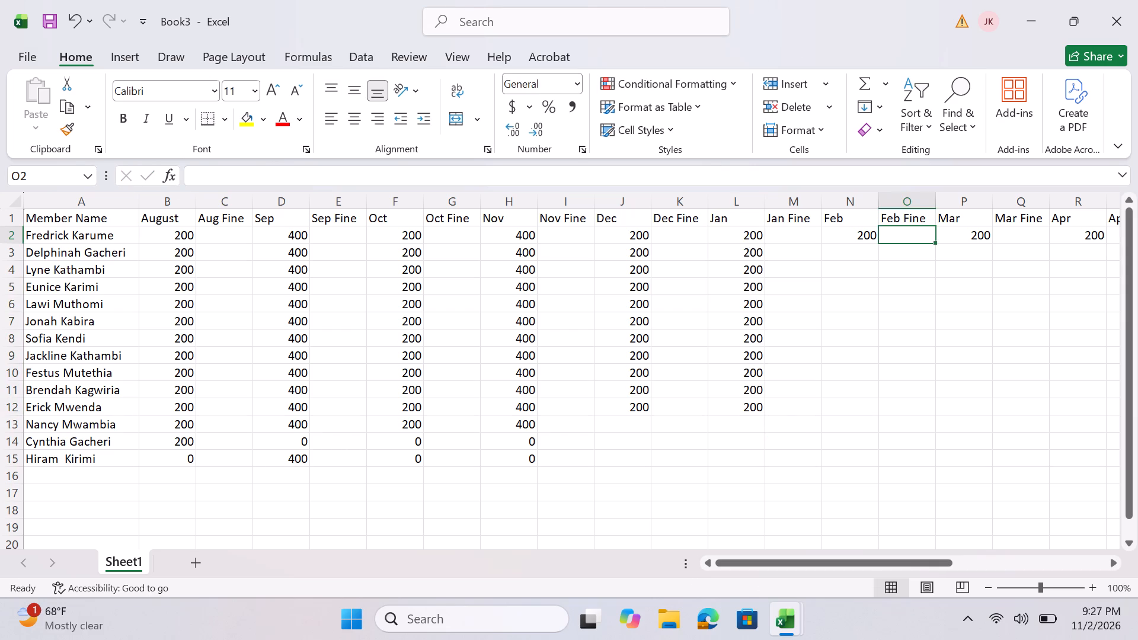
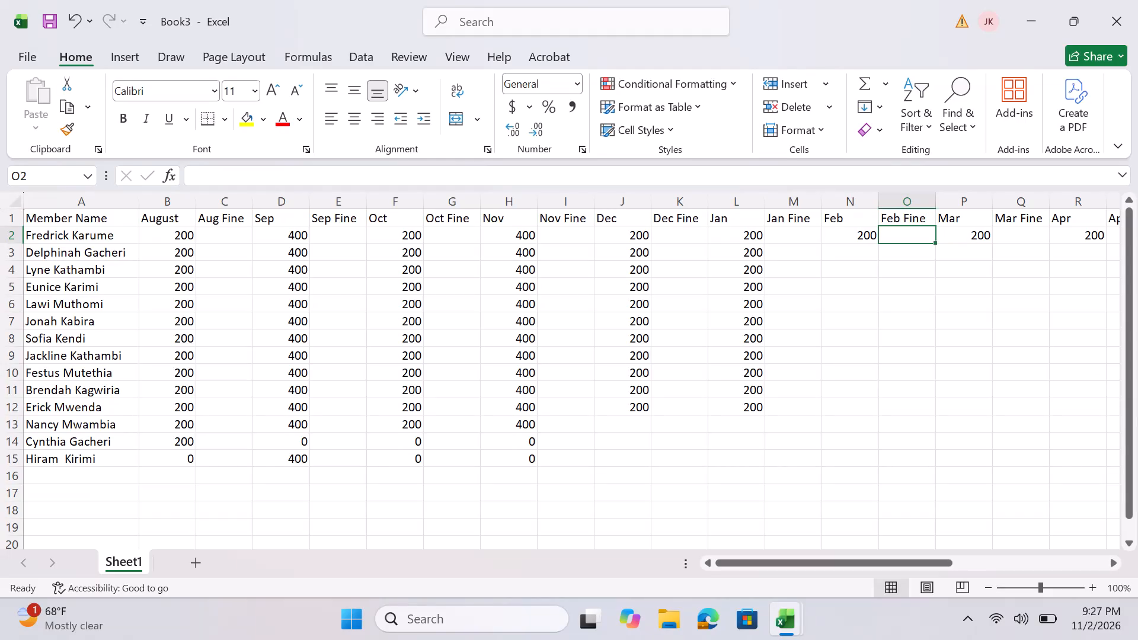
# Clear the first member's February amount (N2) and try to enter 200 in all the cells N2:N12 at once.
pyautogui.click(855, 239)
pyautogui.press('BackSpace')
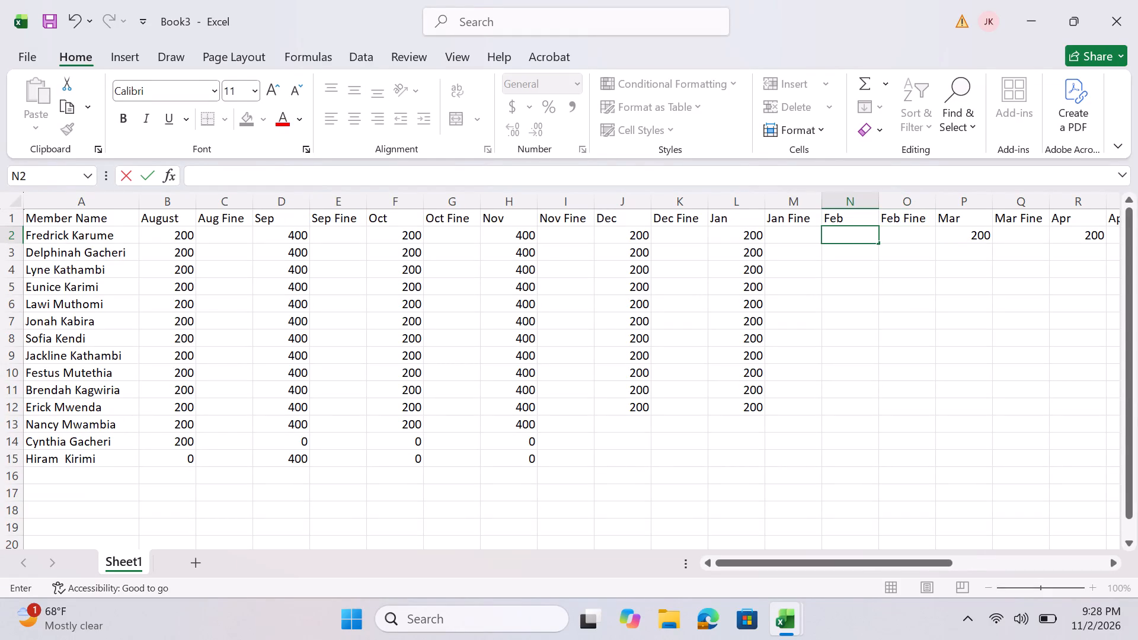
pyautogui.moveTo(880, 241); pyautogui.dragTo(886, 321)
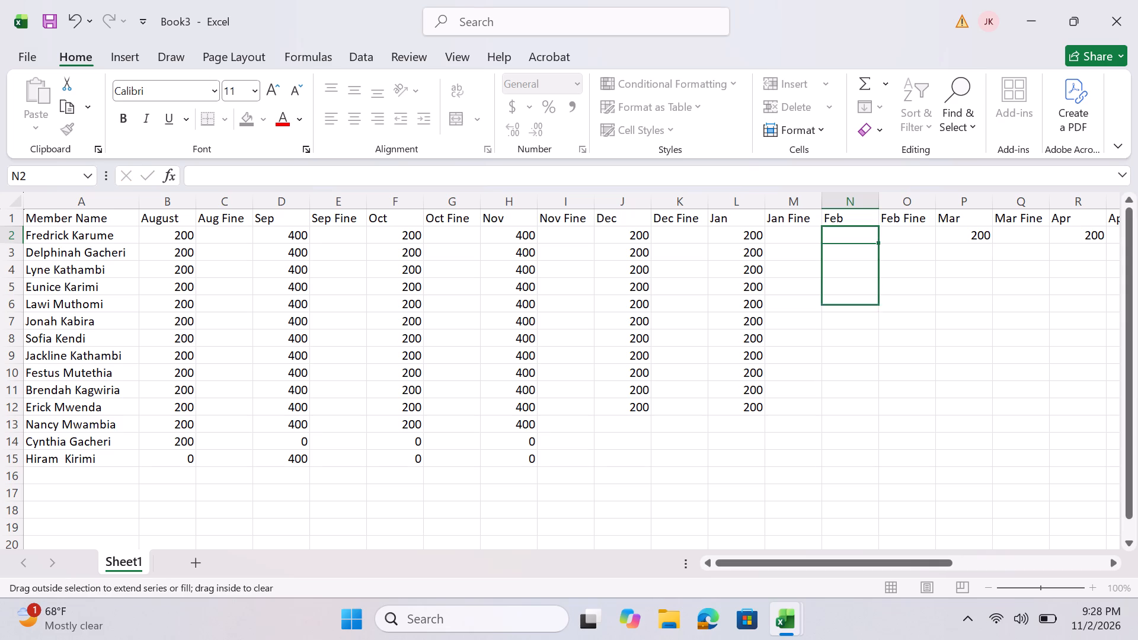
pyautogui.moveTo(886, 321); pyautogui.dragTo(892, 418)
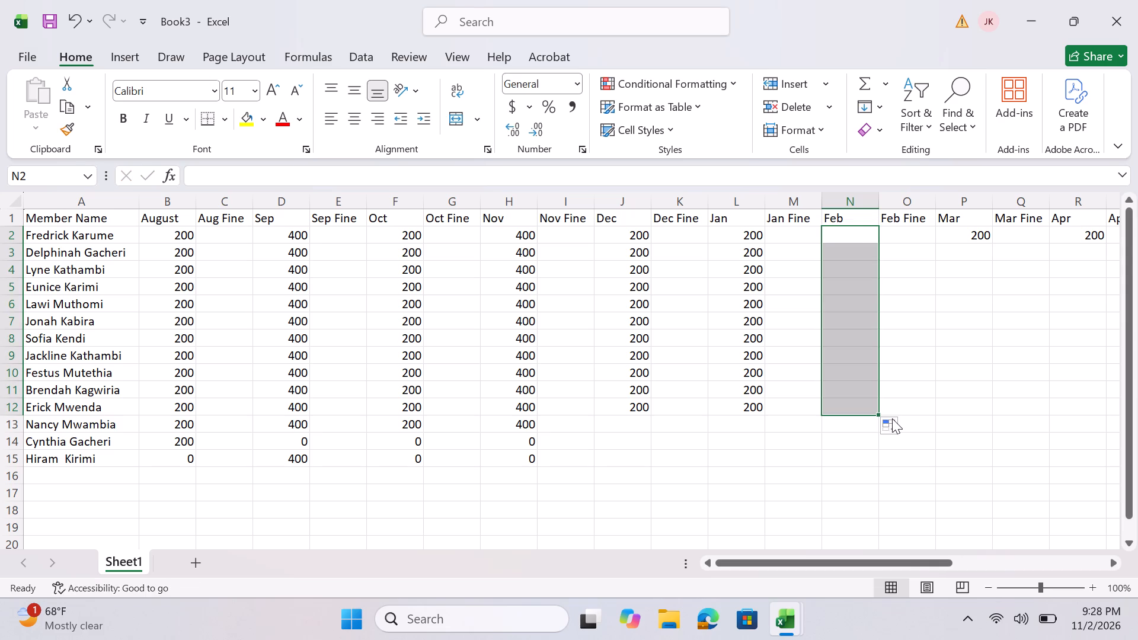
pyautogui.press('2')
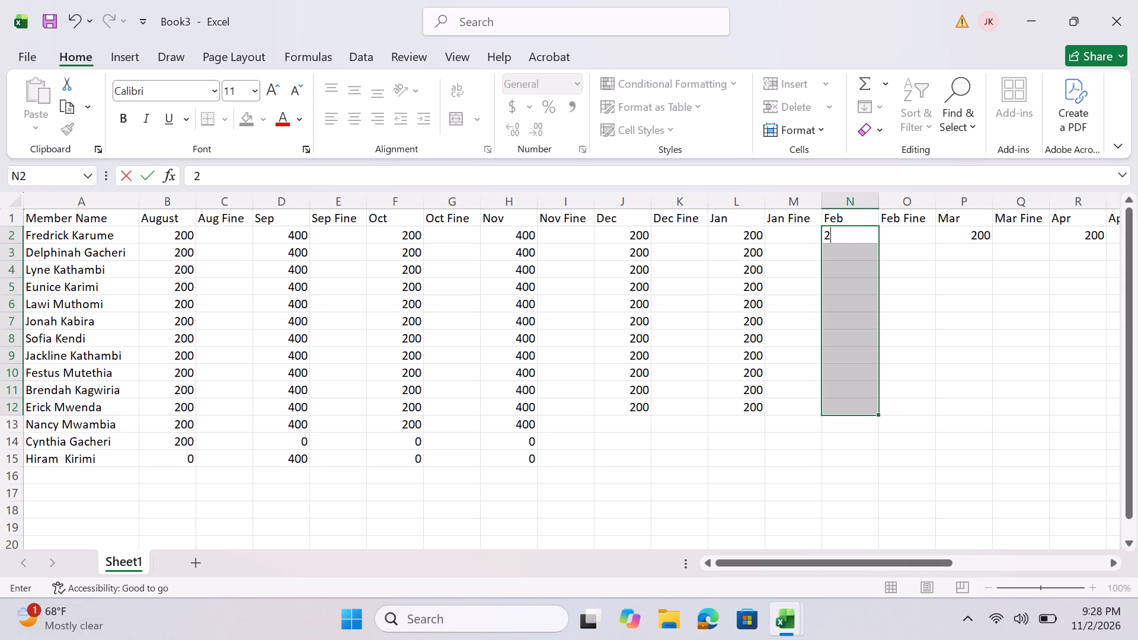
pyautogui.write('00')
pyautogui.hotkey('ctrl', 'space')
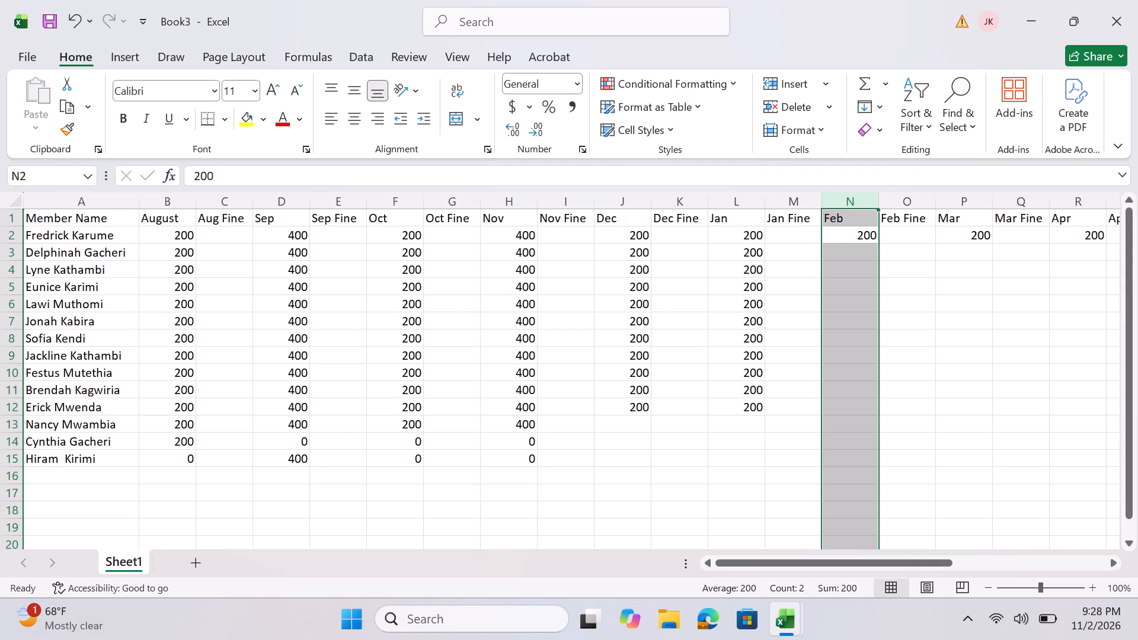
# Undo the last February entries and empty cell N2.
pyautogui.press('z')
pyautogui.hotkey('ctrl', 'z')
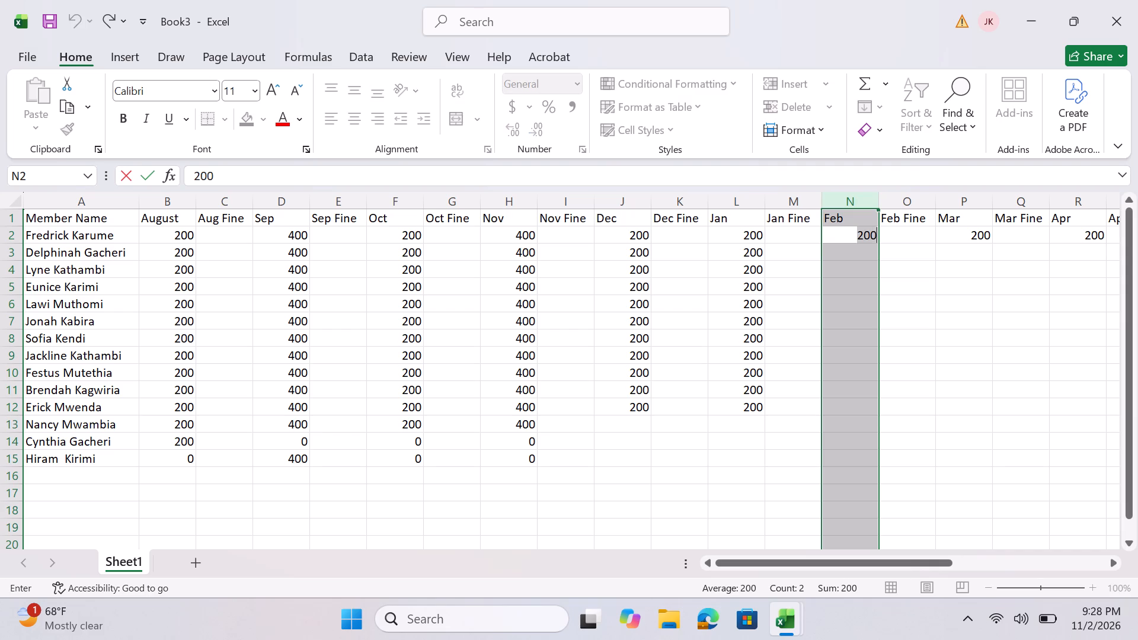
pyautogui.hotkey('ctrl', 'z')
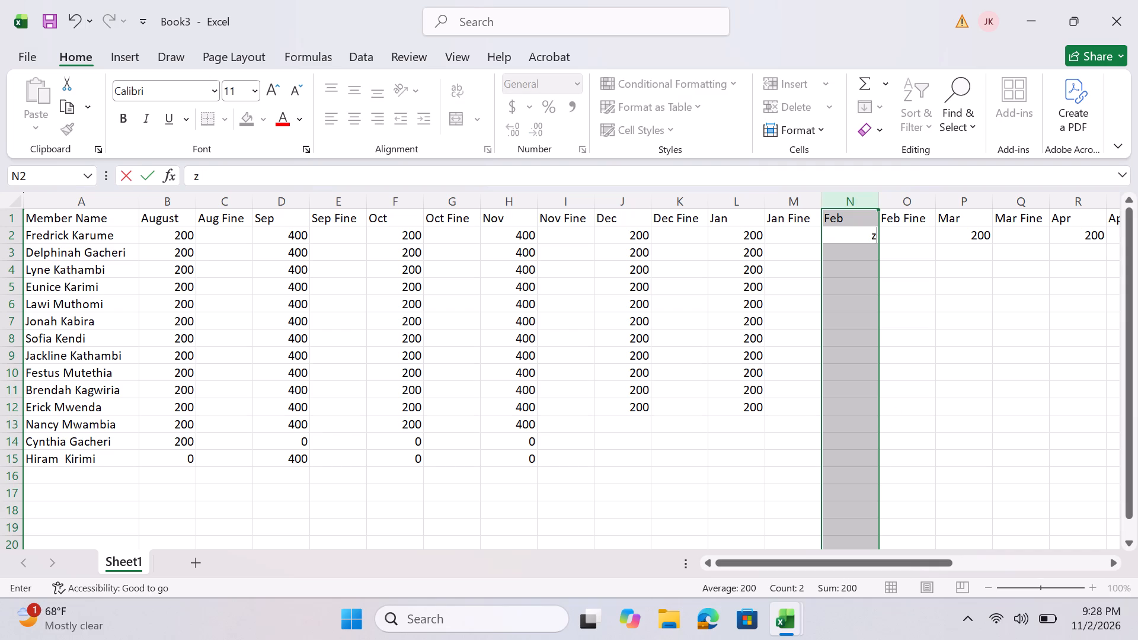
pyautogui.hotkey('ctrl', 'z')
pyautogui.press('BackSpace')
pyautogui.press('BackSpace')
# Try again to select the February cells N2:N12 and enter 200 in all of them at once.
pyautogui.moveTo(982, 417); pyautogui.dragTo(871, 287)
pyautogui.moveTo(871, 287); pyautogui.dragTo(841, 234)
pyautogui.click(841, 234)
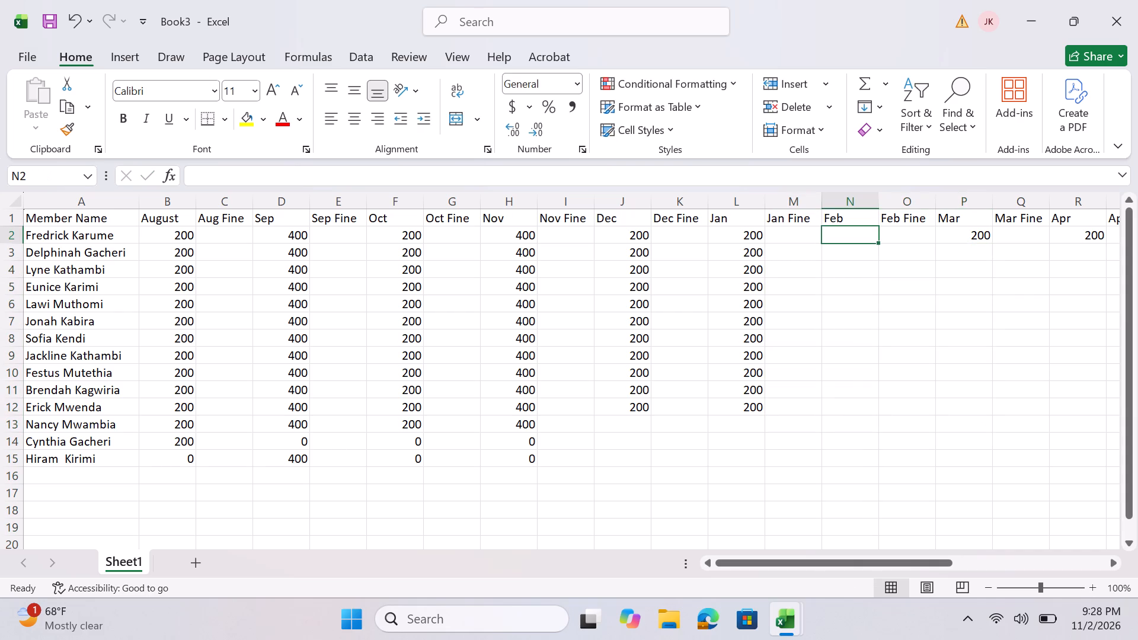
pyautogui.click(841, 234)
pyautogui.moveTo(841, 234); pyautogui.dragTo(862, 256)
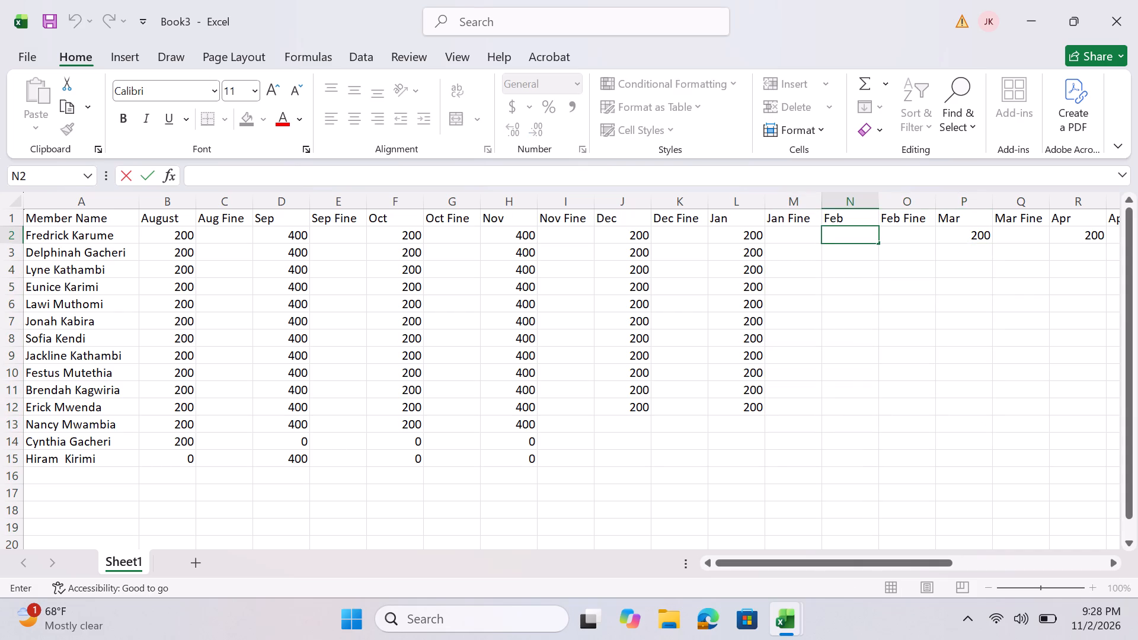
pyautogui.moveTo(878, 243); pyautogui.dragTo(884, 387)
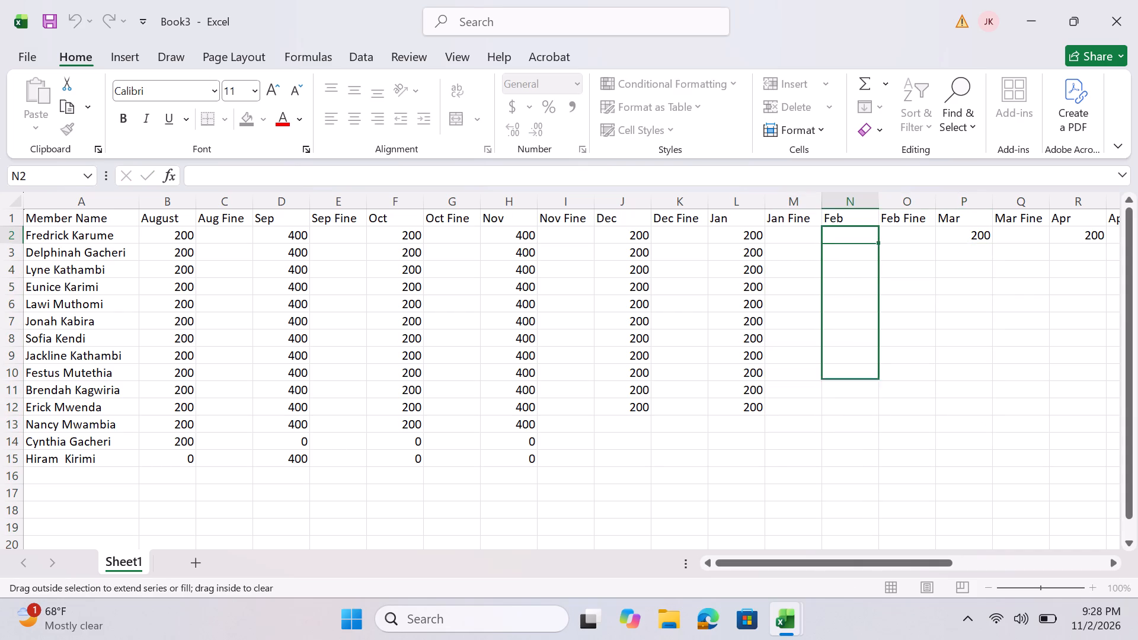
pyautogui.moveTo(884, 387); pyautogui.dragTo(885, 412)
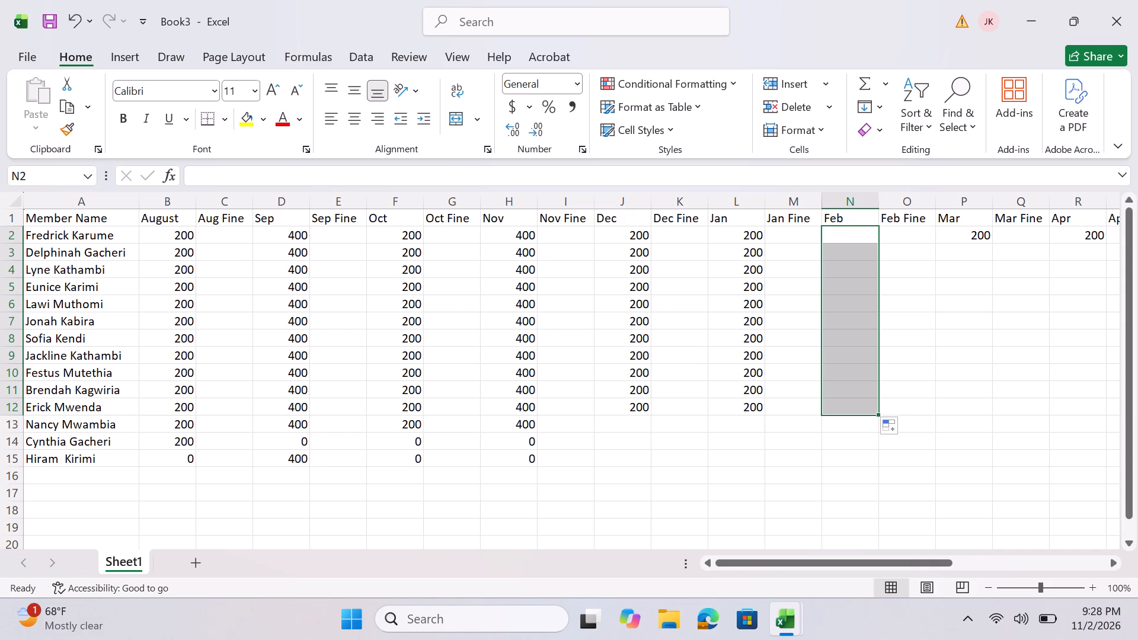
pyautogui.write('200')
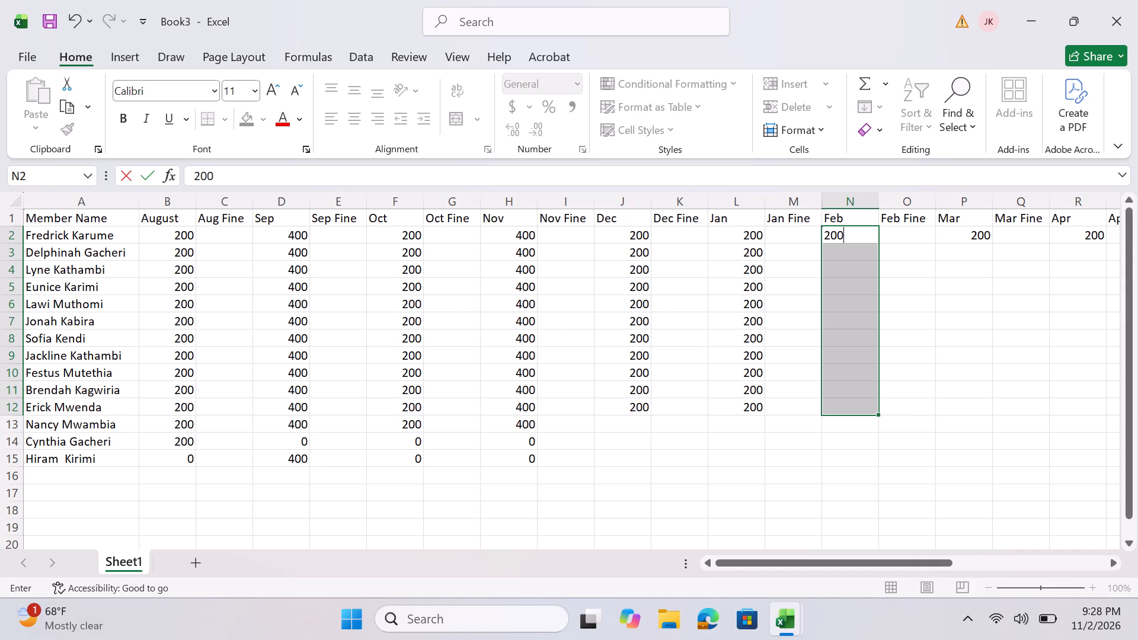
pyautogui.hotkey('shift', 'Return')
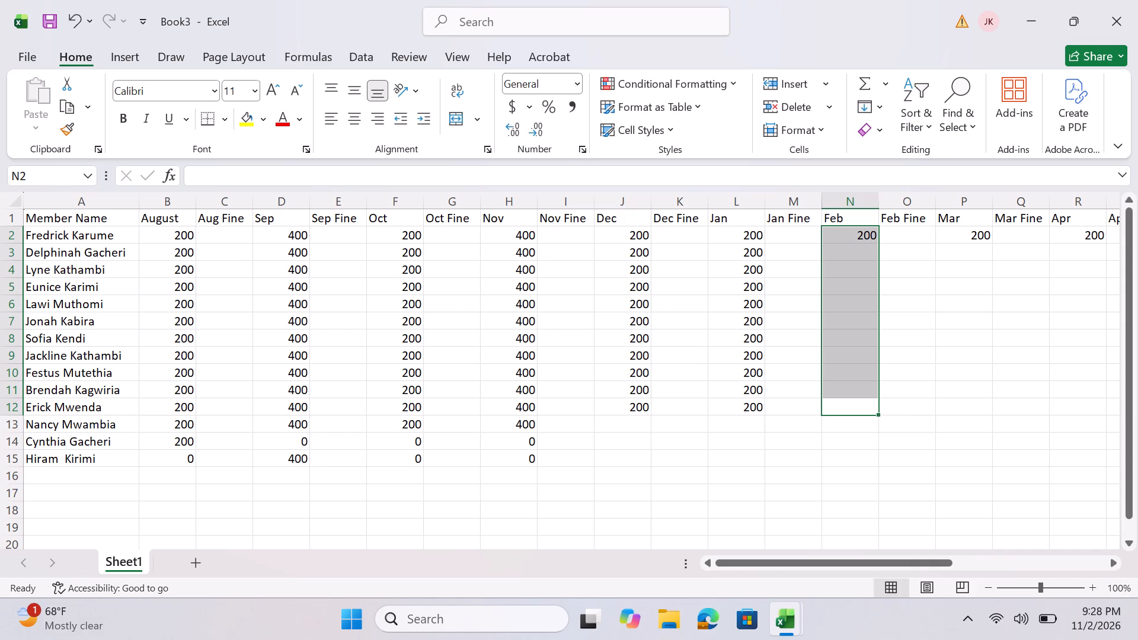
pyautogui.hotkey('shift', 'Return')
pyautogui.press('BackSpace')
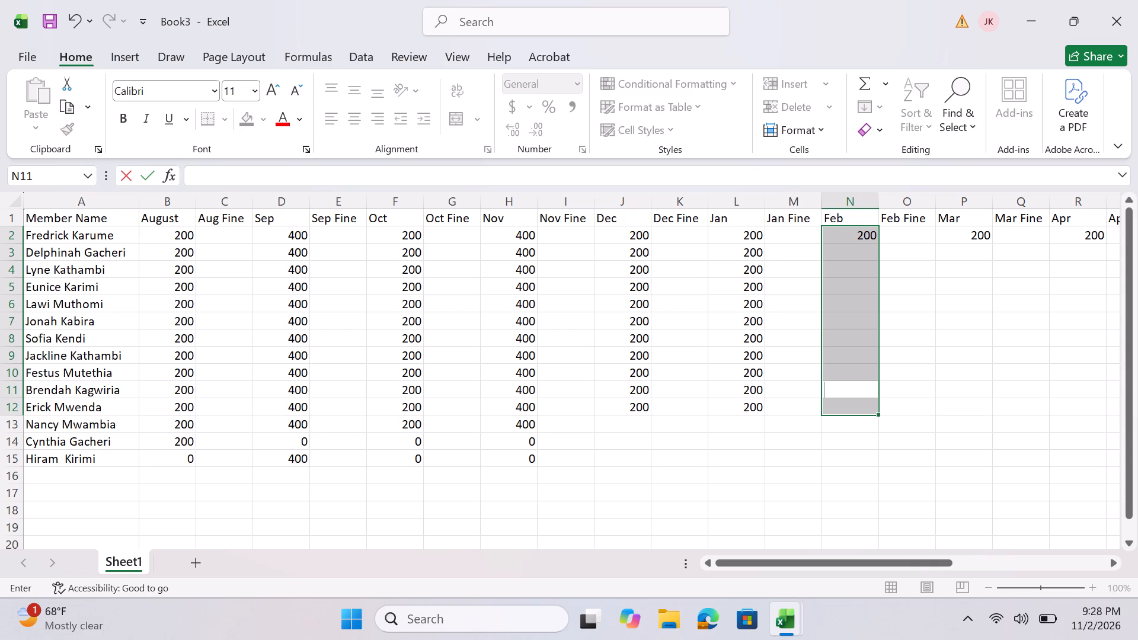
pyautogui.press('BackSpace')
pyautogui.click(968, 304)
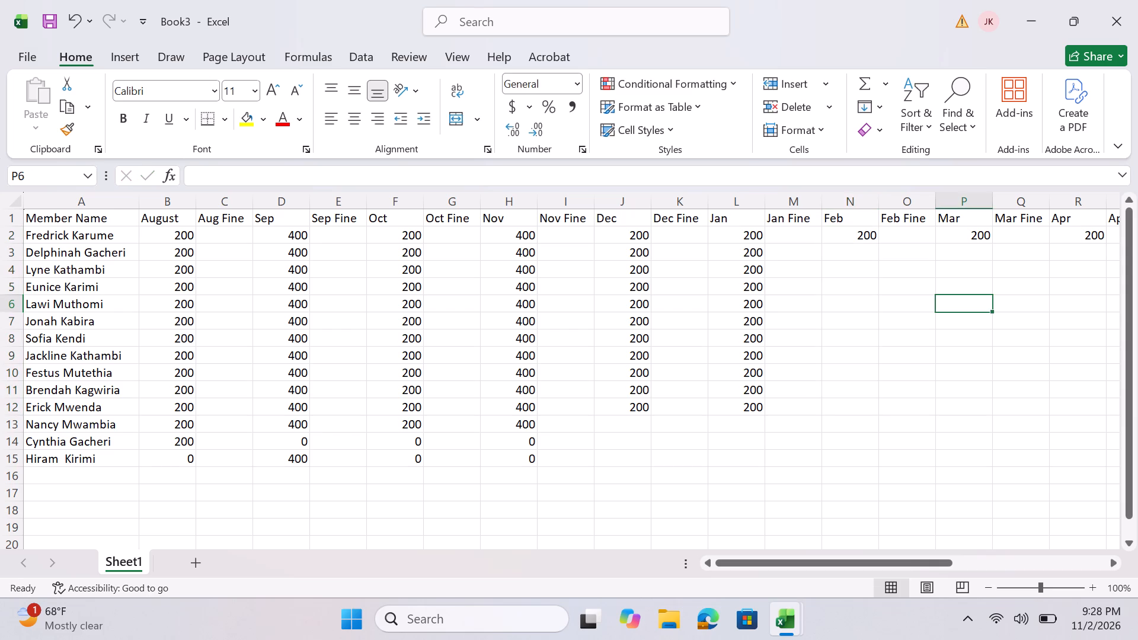
# Clear the first member's February amount (N2).
pyautogui.click(867, 236)
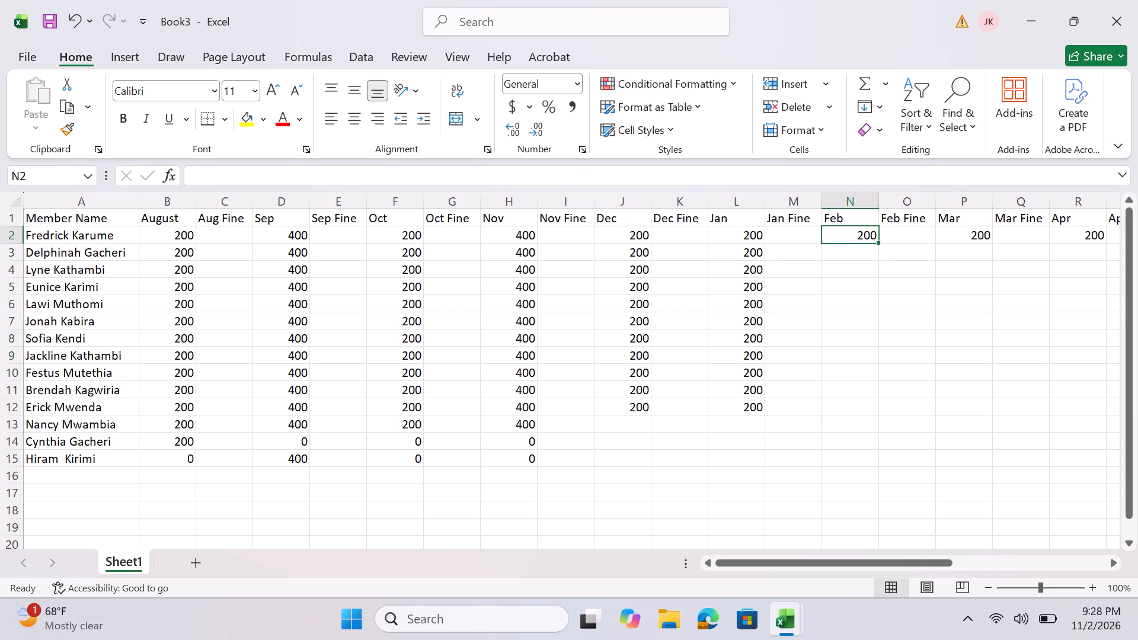
pyautogui.press('BackSpace')
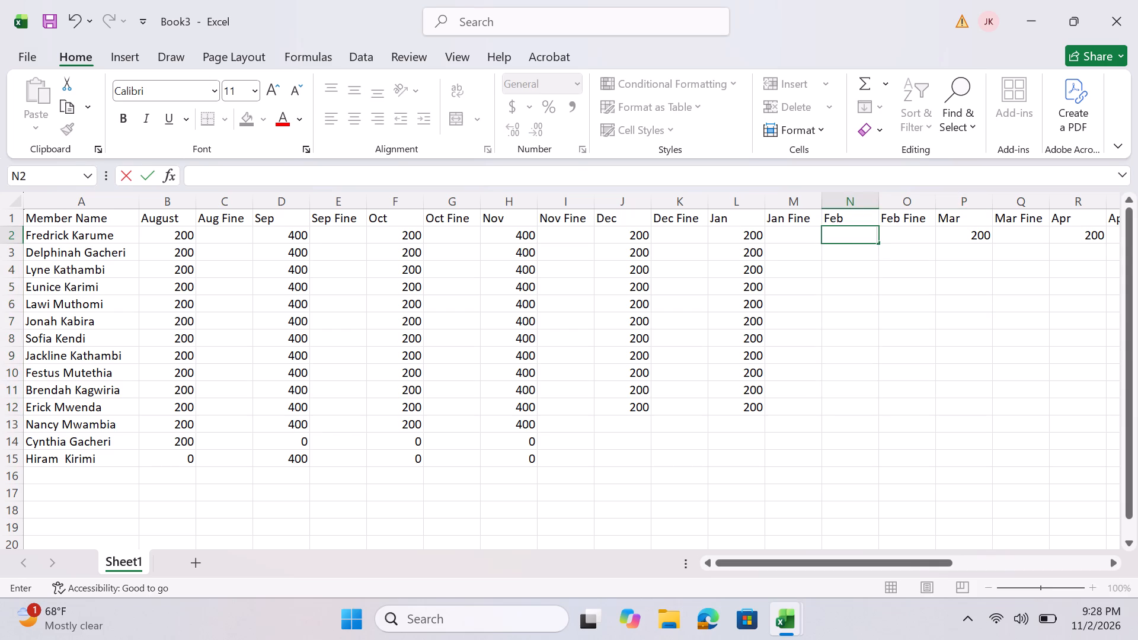
# Select the February cells N2:N12 and enter 200 in all of them at once.
pyautogui.moveTo(872, 247); pyautogui.dragTo(887, 161)
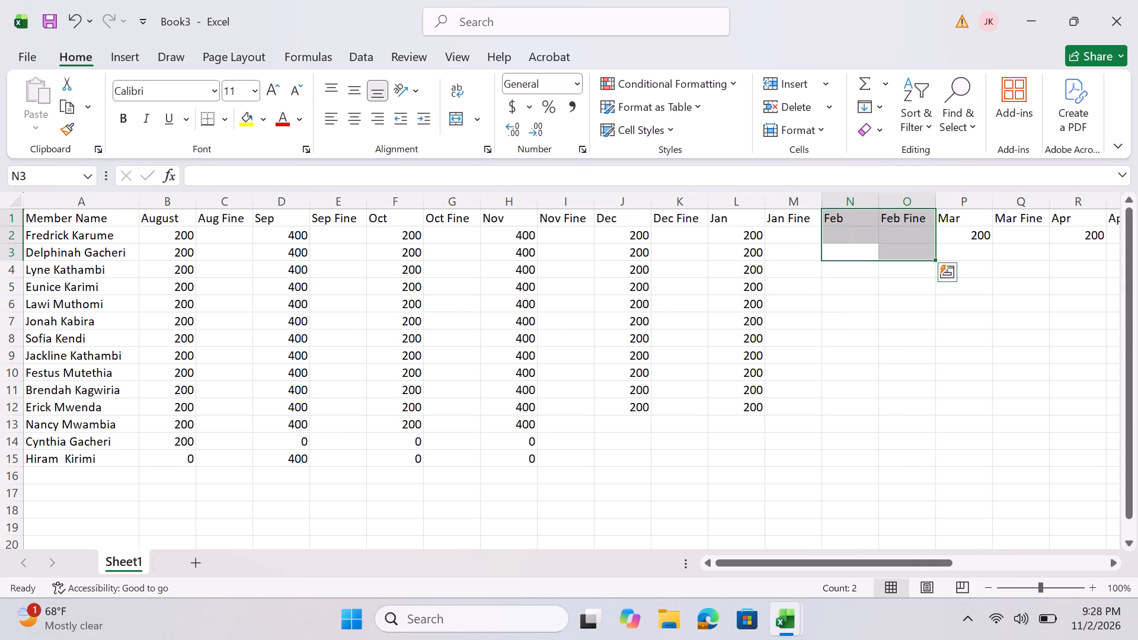
pyautogui.moveTo(868, 244); pyautogui.dragTo(877, 239)
pyautogui.click(877, 239)
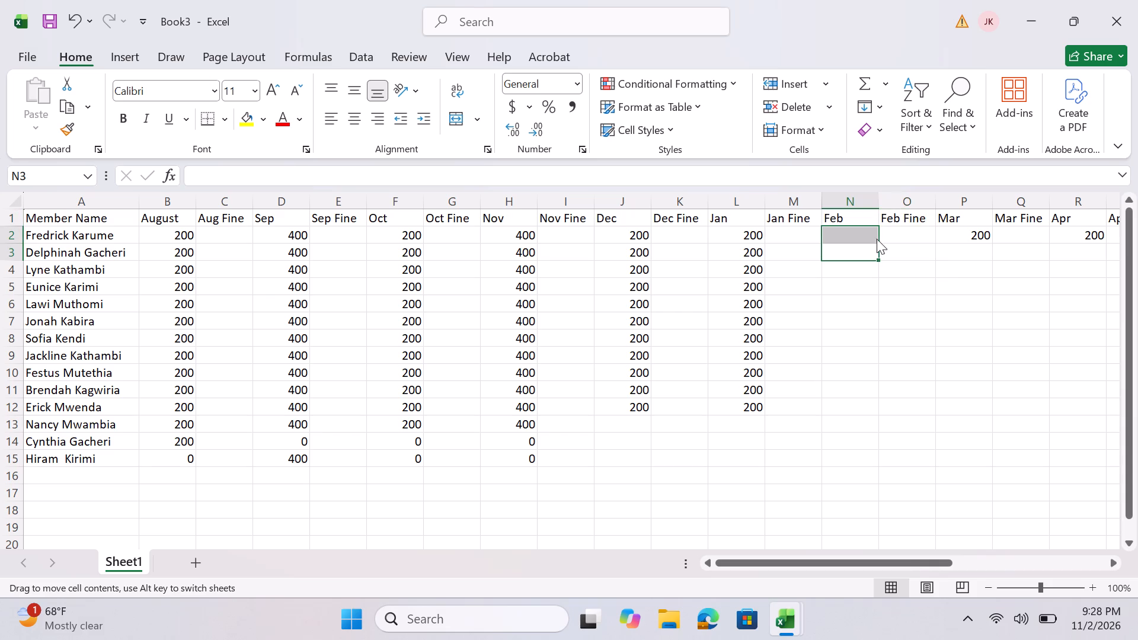
pyautogui.moveTo(877, 239); pyautogui.dragTo(871, 237)
pyautogui.click(871, 237)
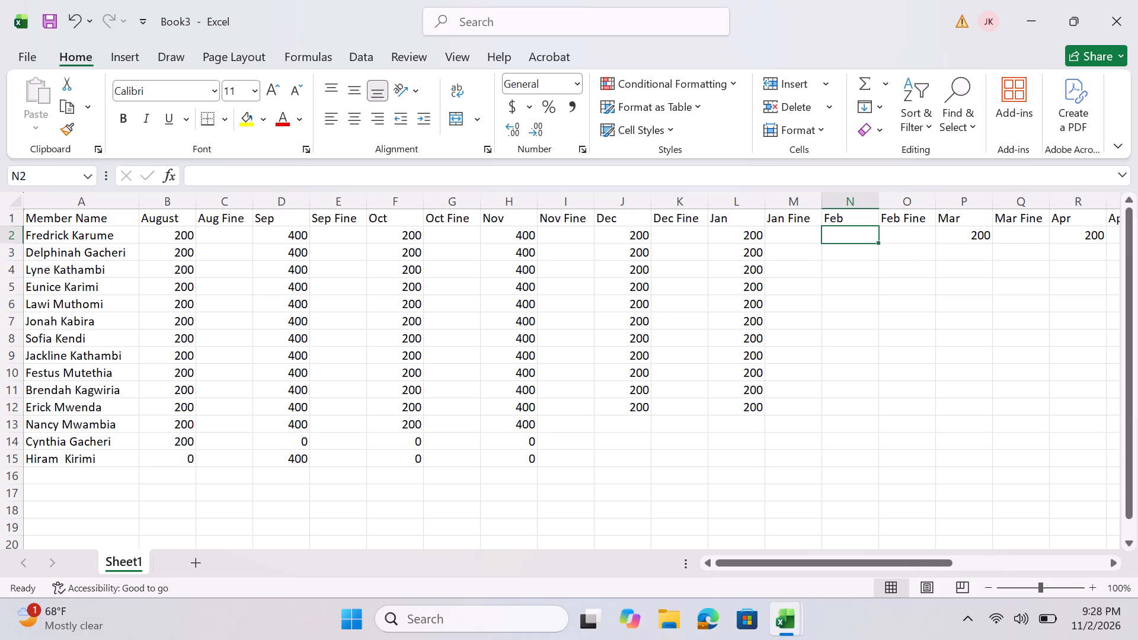
pyautogui.moveTo(877, 242); pyautogui.dragTo(879, 403)
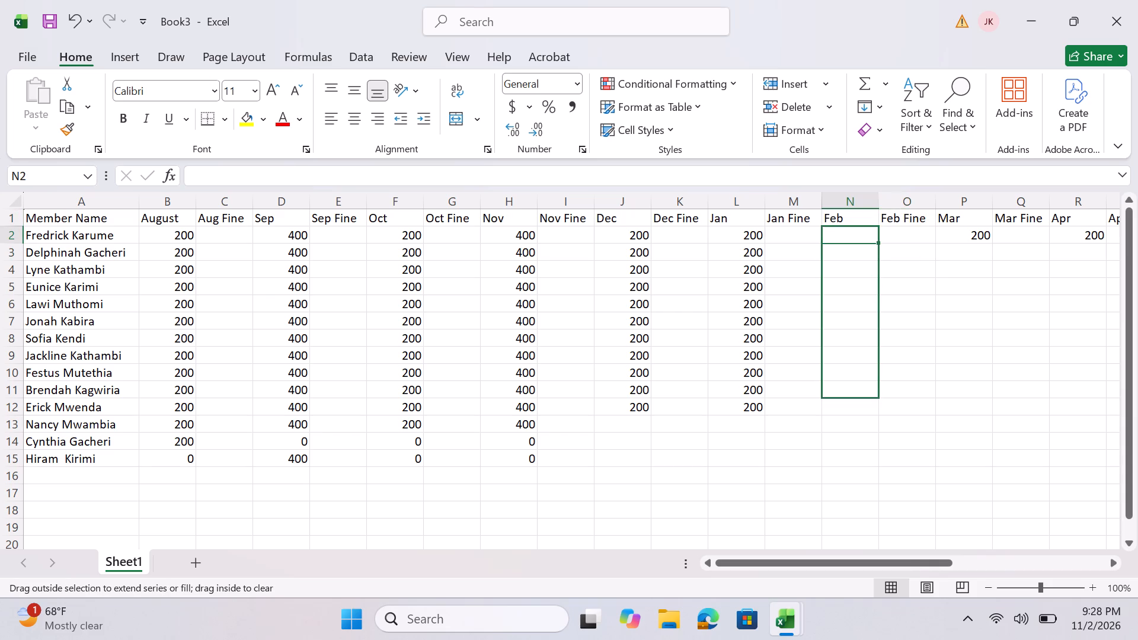
pyautogui.moveTo(879, 403); pyautogui.dragTo(881, 411)
pyautogui.press('2')
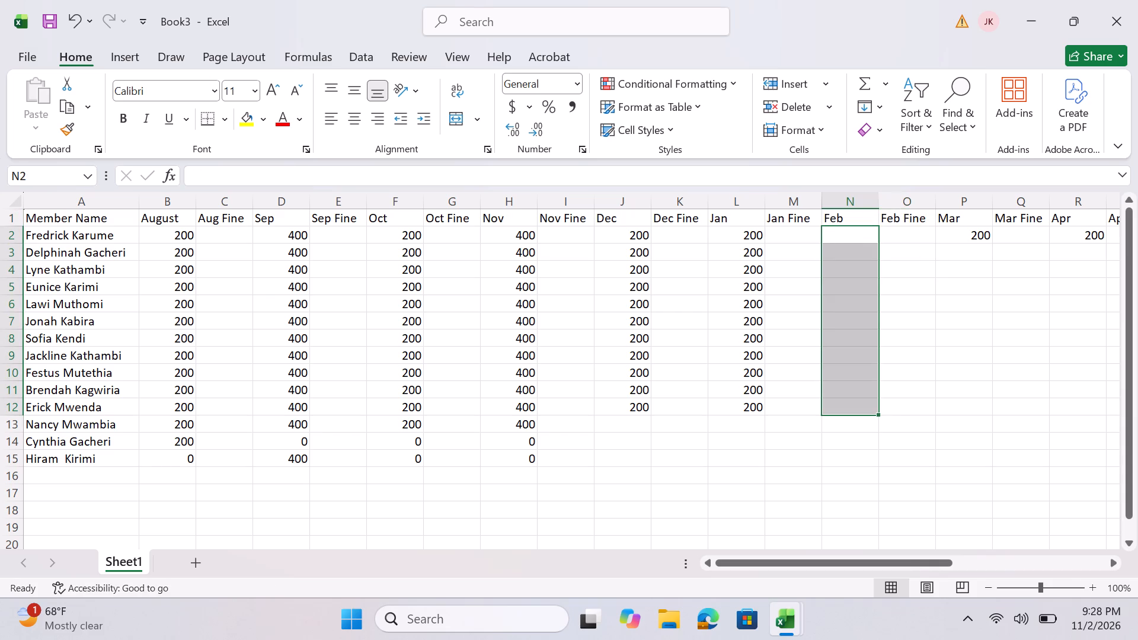
pyautogui.write('00')
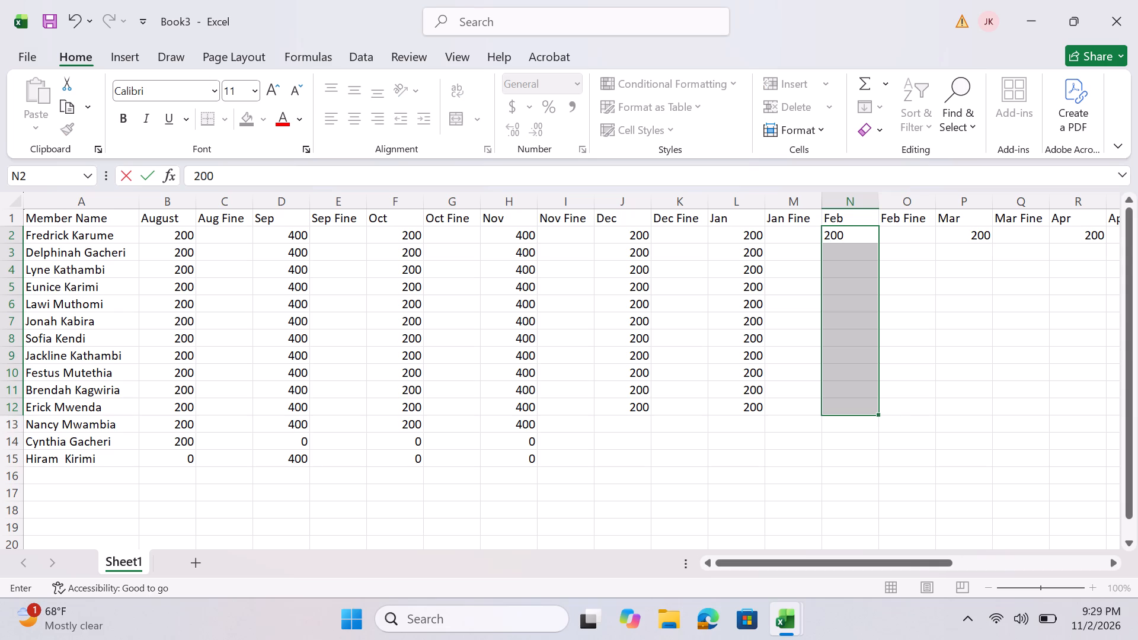
pyautogui.hotkey('ctrl', 'Return')
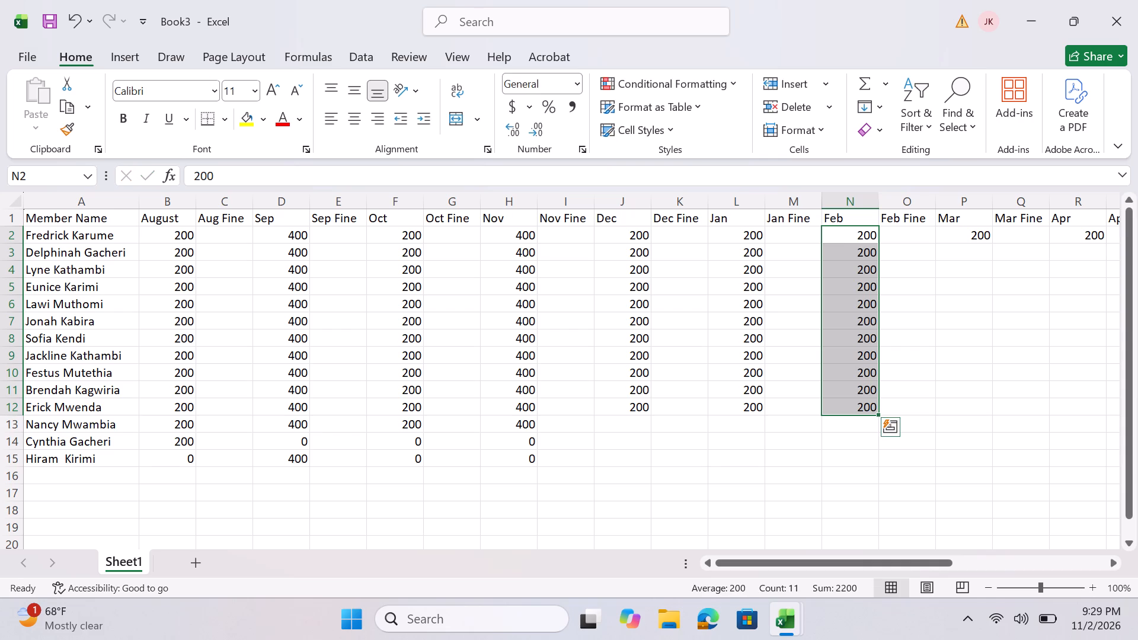
pyautogui.click(918, 395)
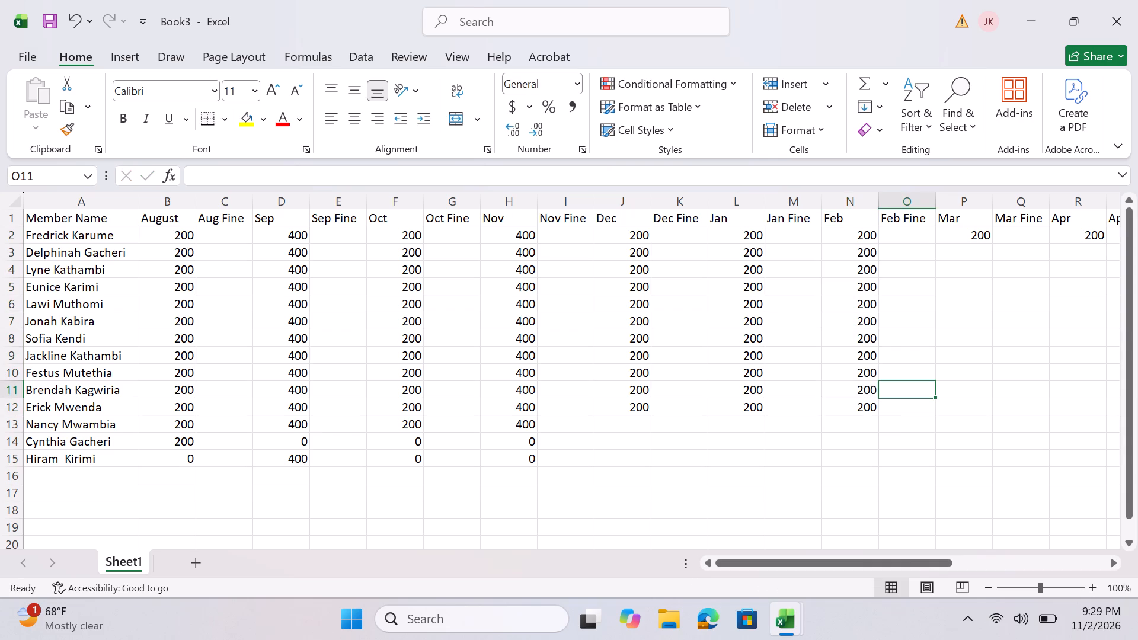
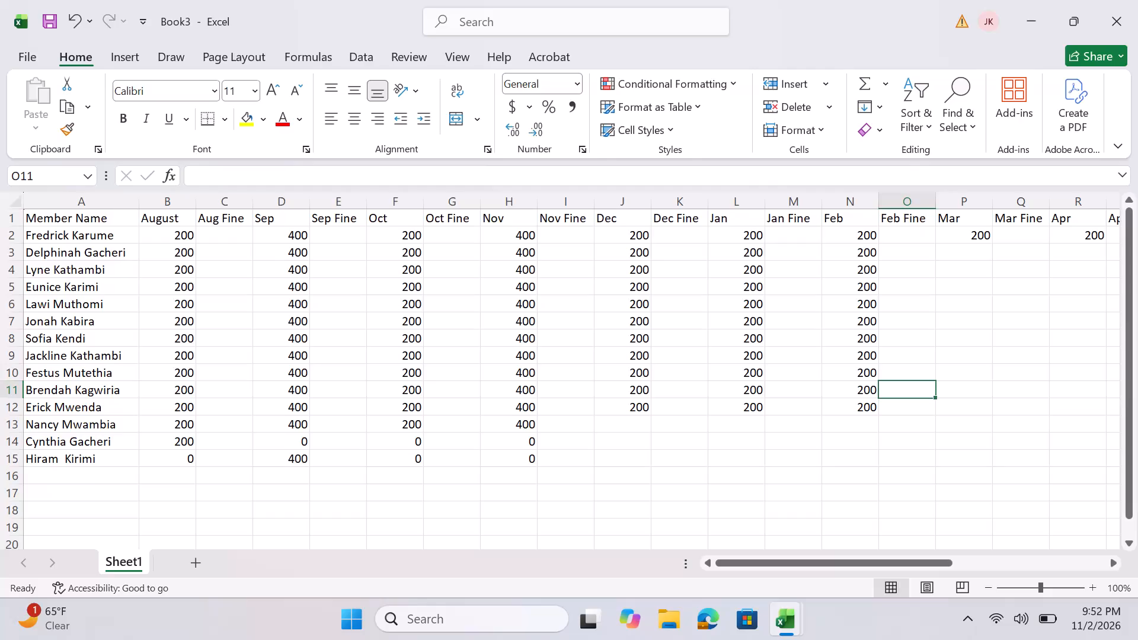
# Clear the first member's March amount and enter 200 in all the March cells P2:P12 at once.
pyautogui.click(986, 238)
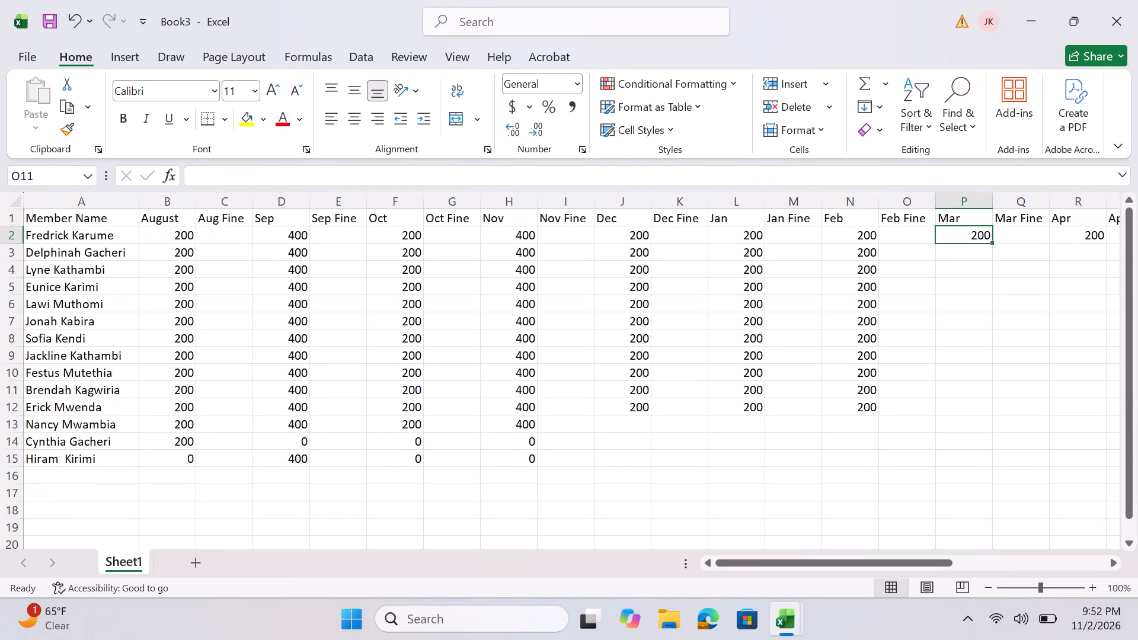
pyautogui.press('BackSpace')
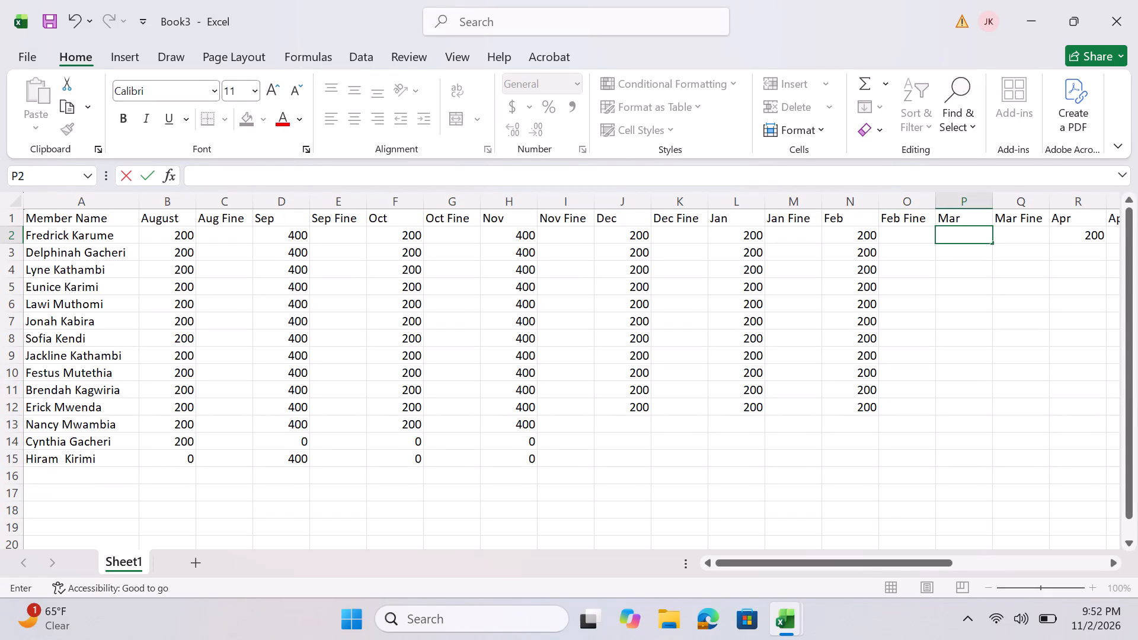
pyautogui.moveTo(986, 238); pyautogui.dragTo(998, 257)
pyautogui.moveTo(989, 245); pyautogui.dragTo(989, 414)
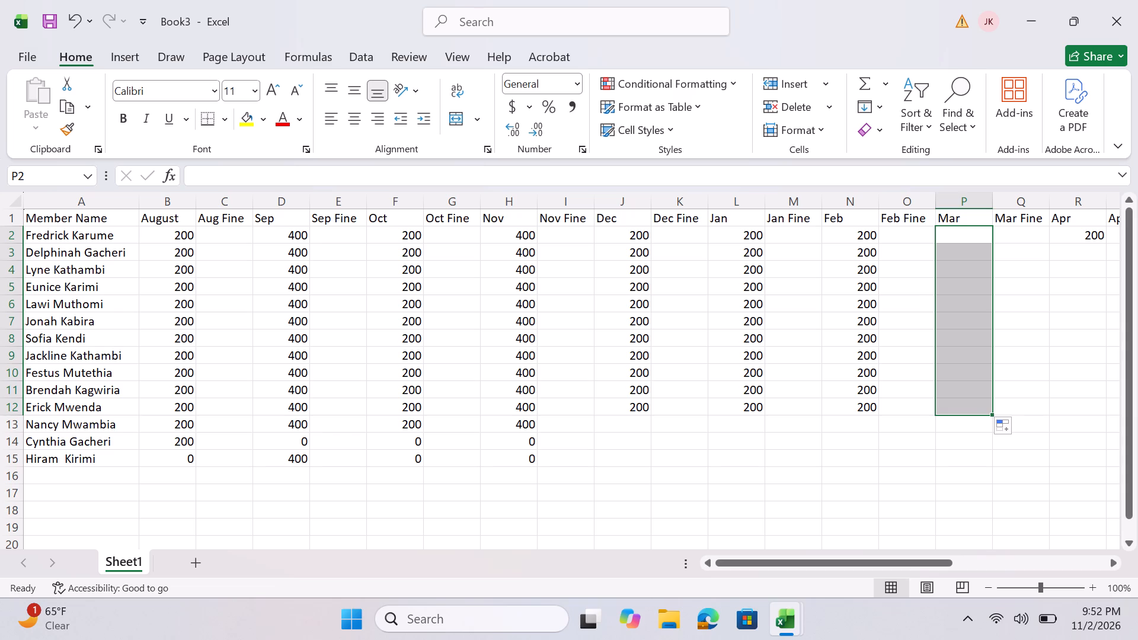
pyautogui.write('200')
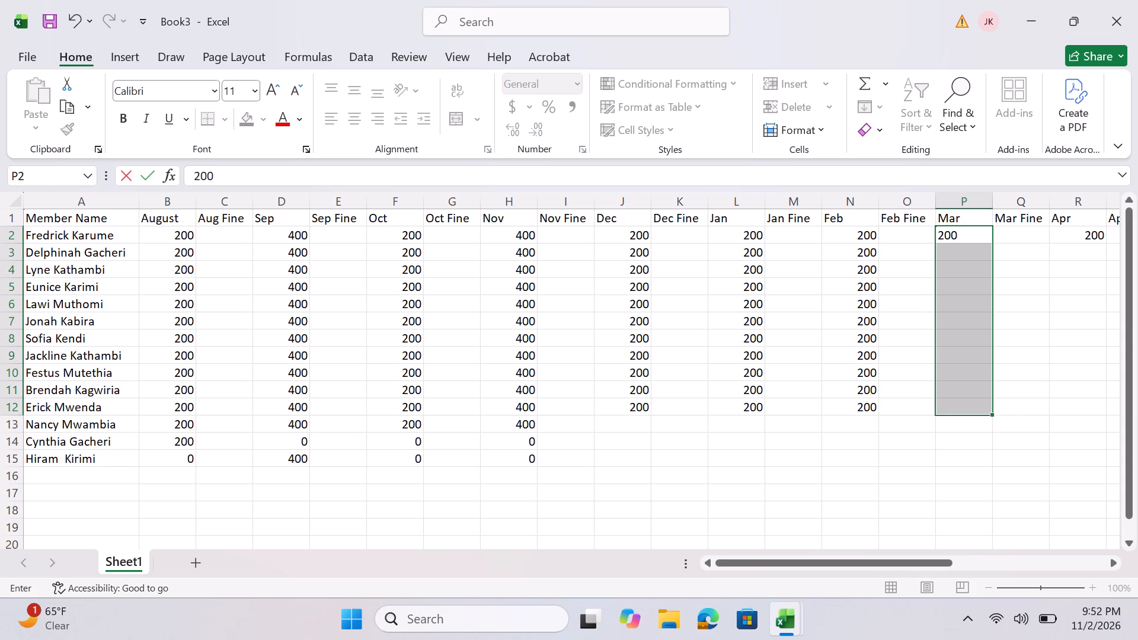
pyautogui.hotkey('ctrl', 'Return')
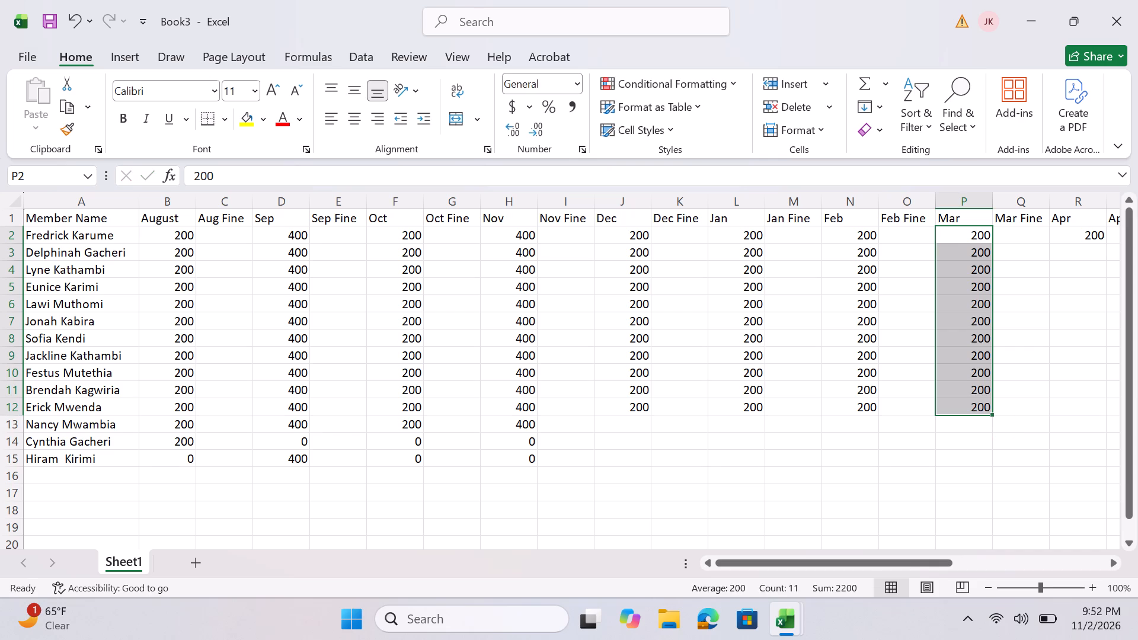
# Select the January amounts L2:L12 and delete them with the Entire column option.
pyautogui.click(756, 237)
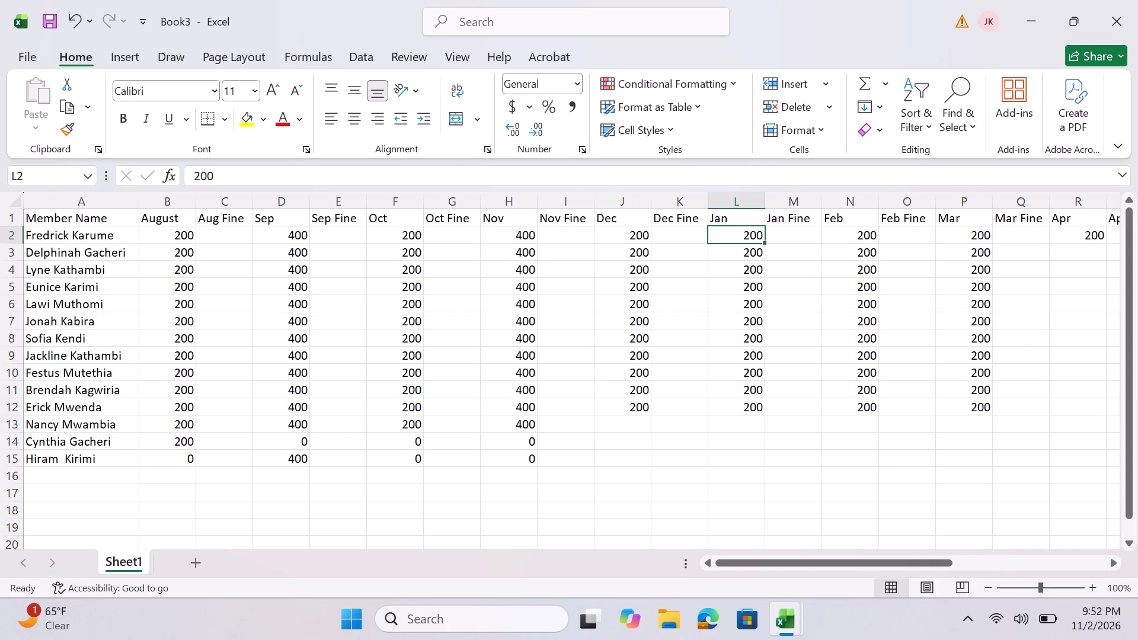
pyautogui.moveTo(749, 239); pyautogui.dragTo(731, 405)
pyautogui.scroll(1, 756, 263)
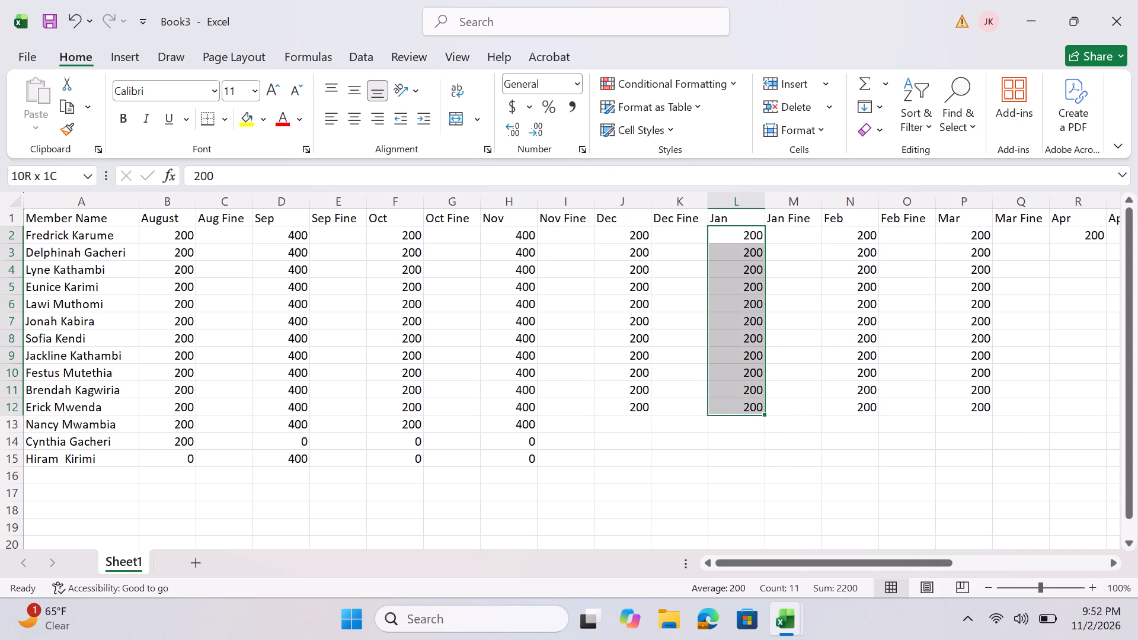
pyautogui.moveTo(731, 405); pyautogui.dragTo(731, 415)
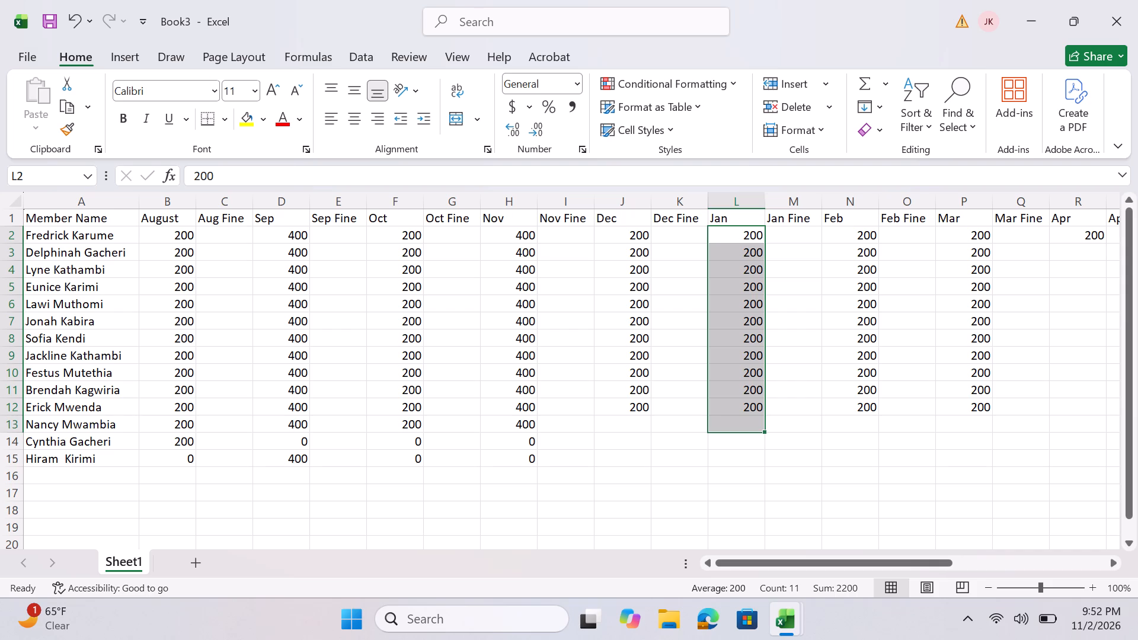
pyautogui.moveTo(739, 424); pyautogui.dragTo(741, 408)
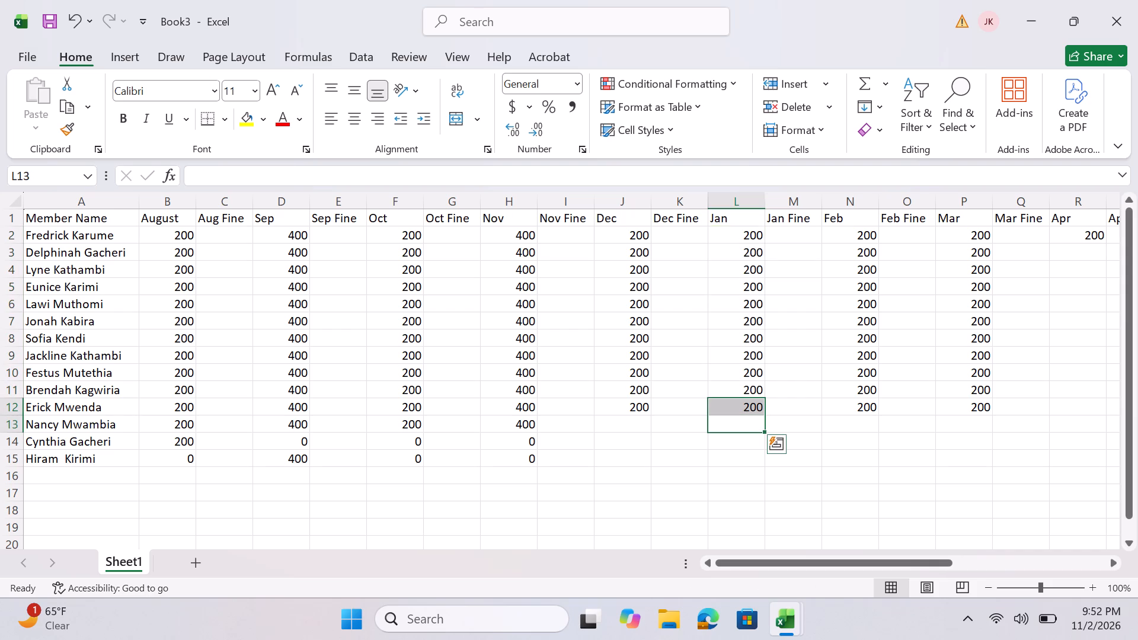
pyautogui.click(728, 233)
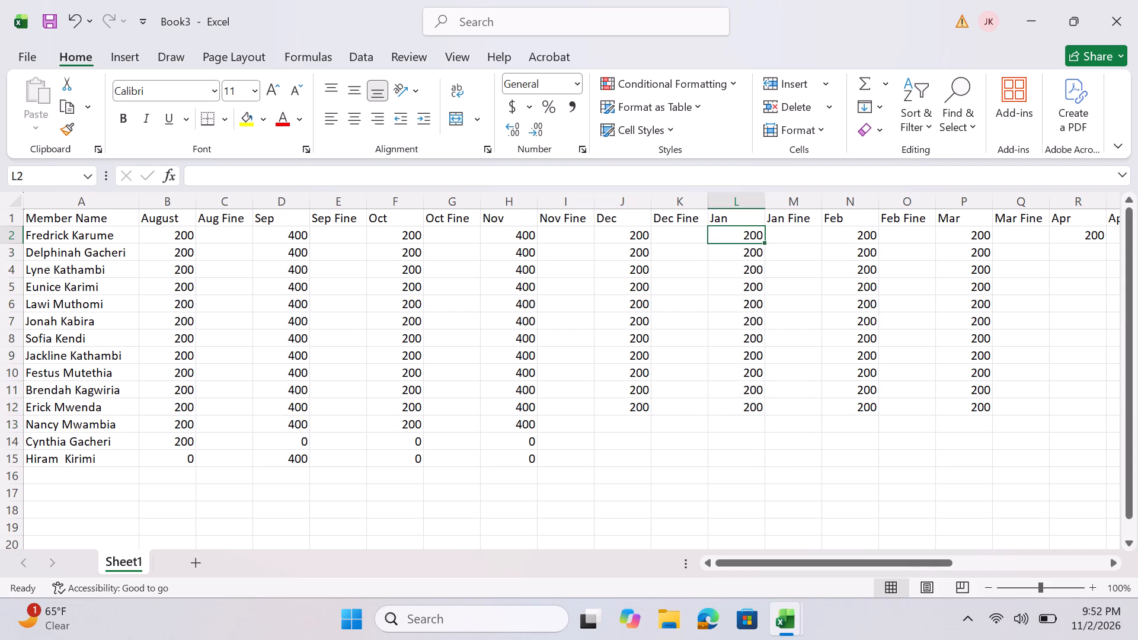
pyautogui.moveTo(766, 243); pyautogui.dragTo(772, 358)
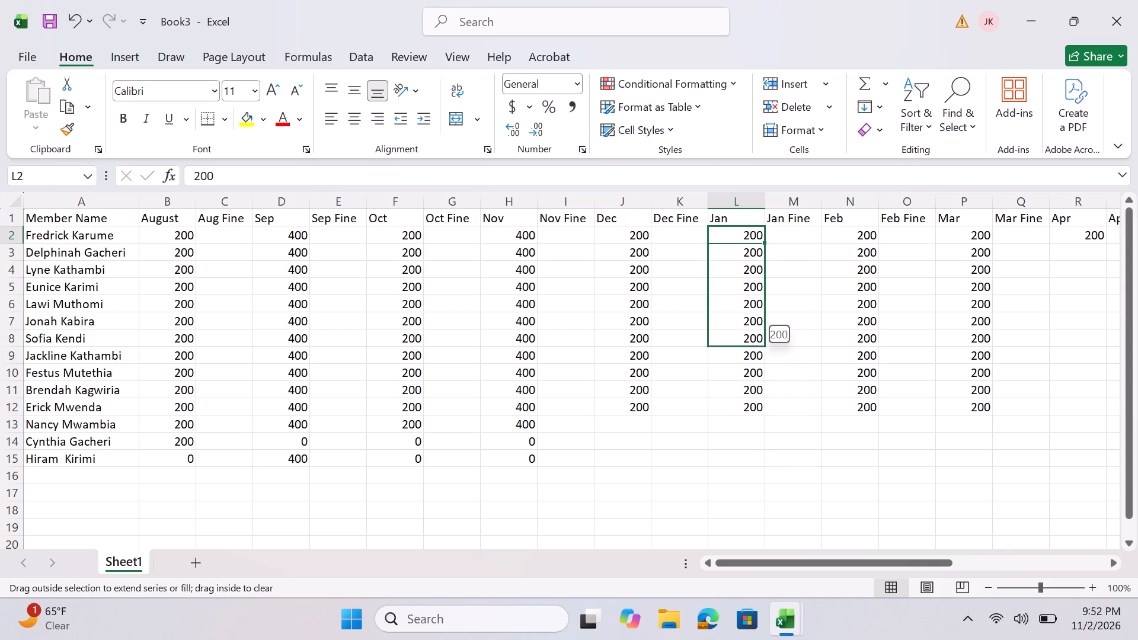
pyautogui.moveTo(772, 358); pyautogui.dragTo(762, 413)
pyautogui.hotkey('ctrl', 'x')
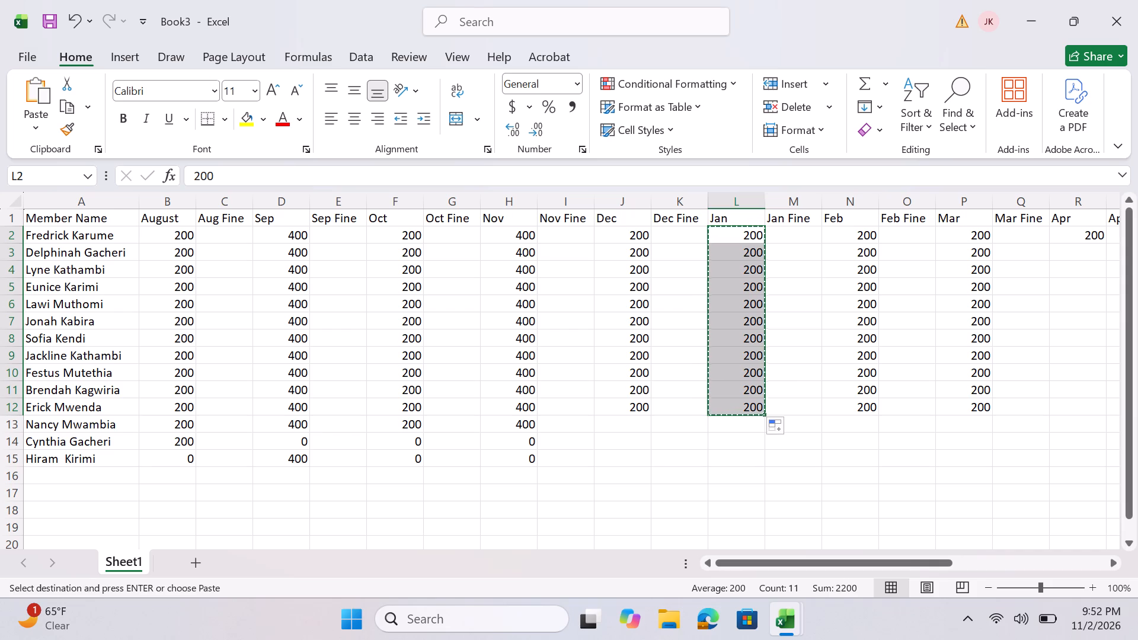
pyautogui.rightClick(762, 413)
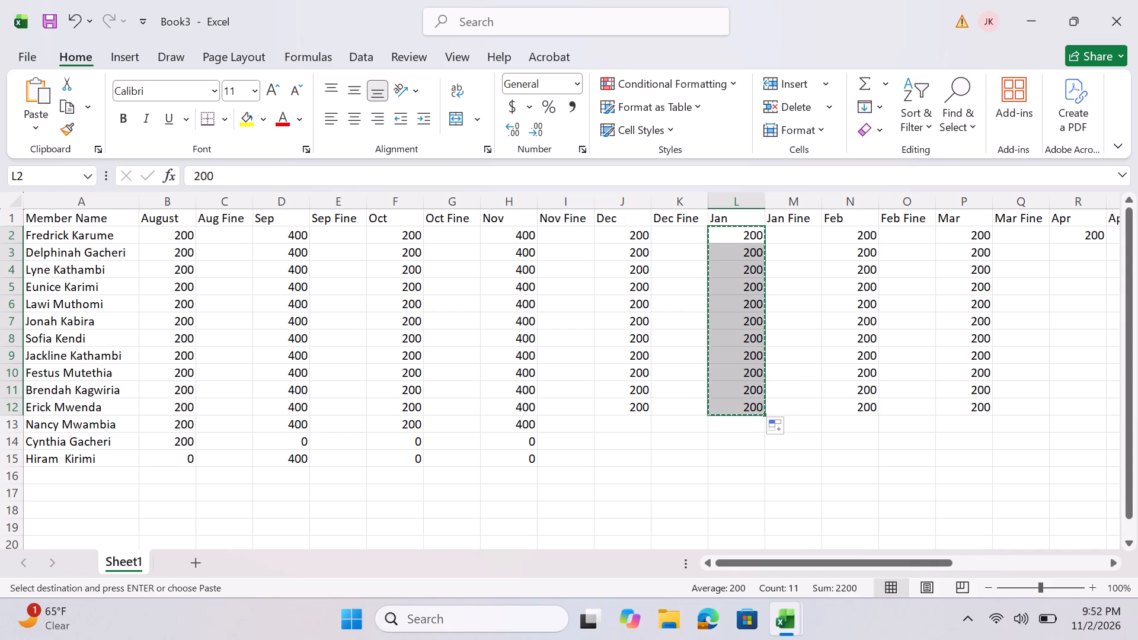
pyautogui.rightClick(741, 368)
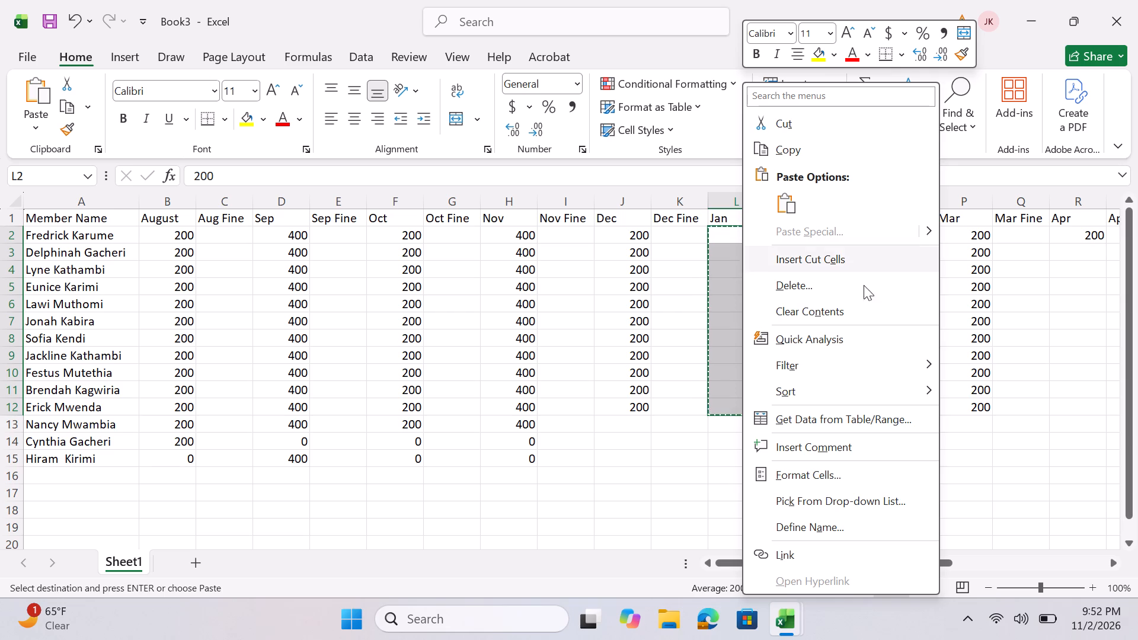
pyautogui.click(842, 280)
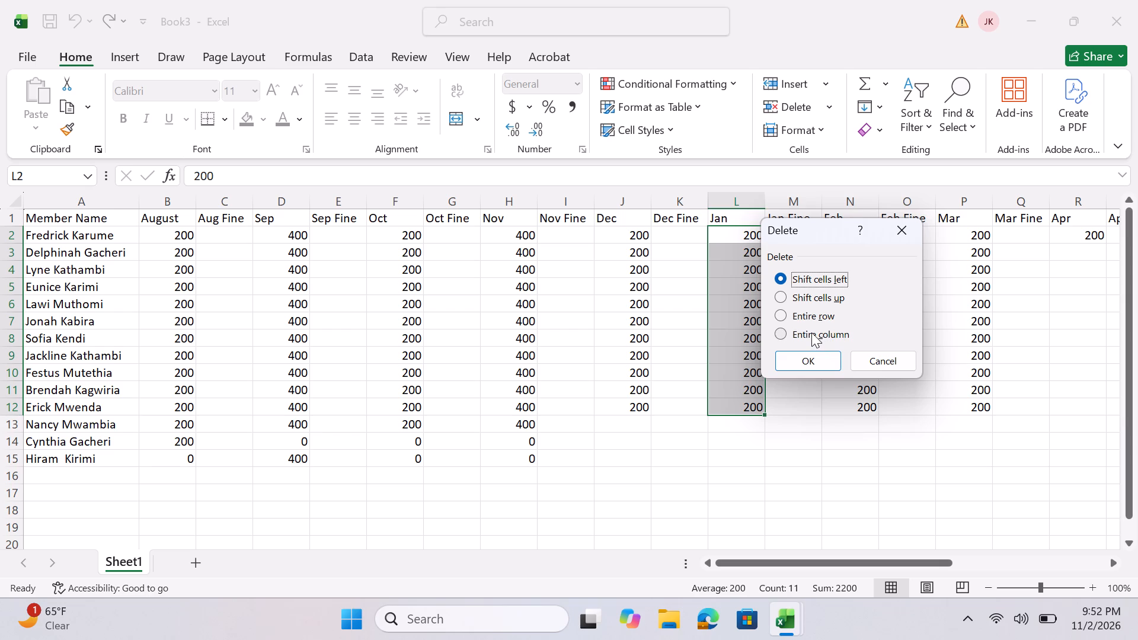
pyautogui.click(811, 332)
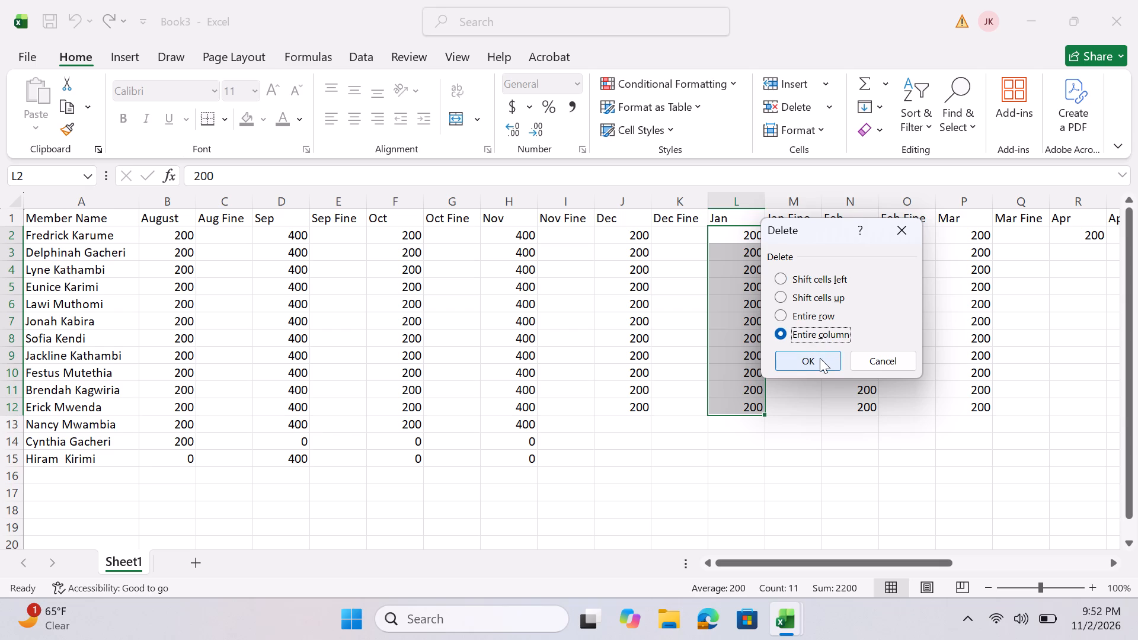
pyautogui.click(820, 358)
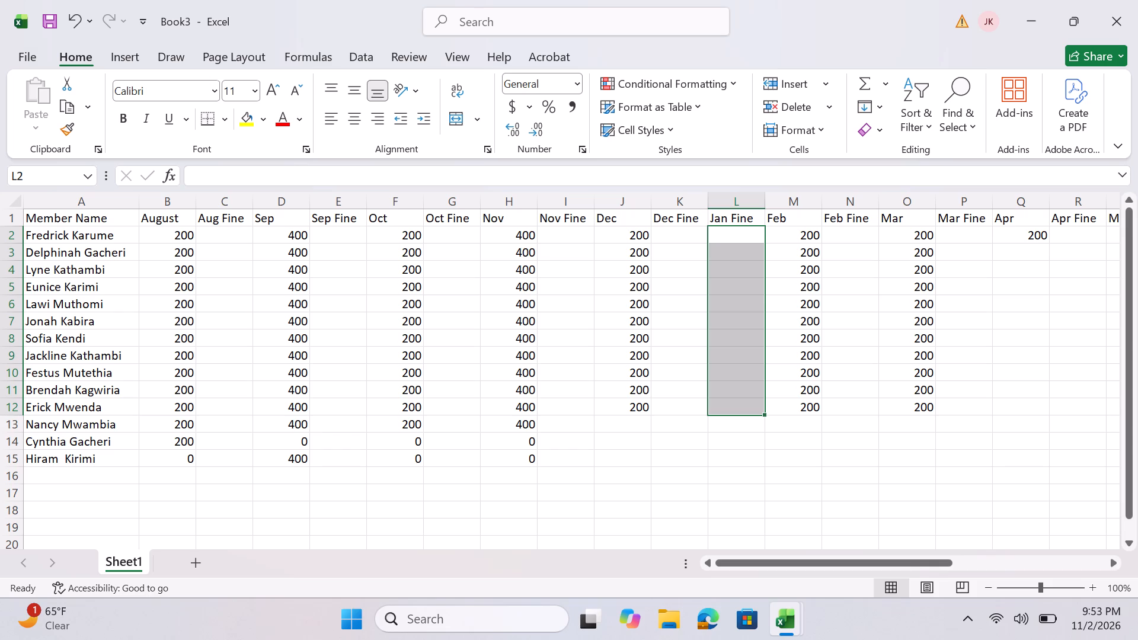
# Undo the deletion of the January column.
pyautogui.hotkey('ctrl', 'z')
# Change the first member's January amount (L2) to 400.
pyautogui.moveTo(749, 251); pyautogui.dragTo(768, 248)
pyautogui.click(755, 235)
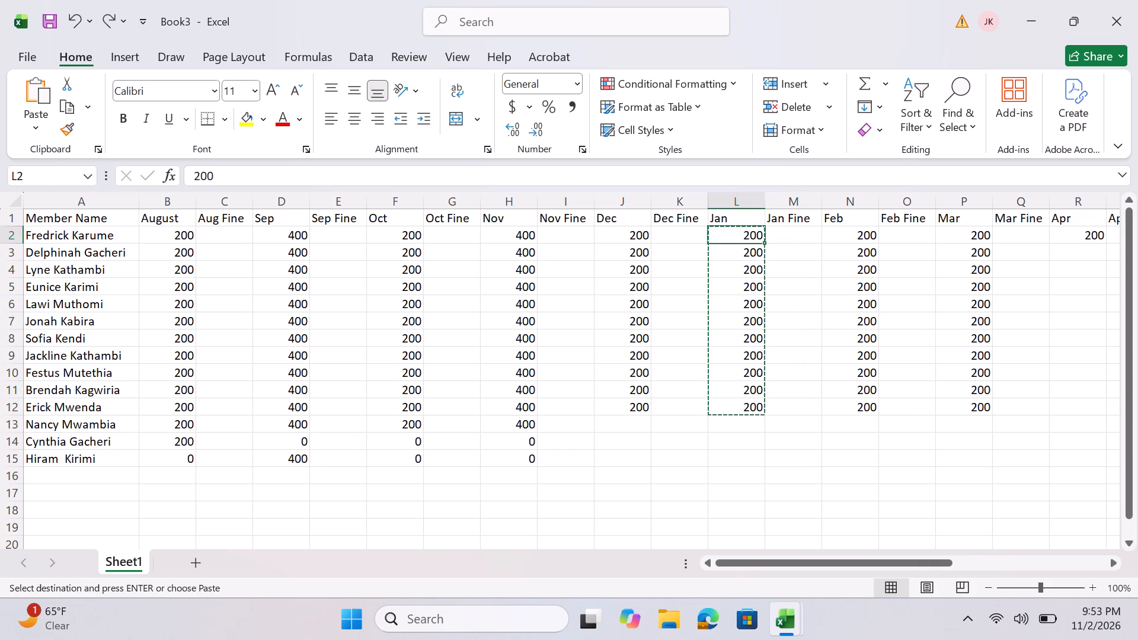
pyautogui.click(753, 235)
pyautogui.doubleClick(753, 235)
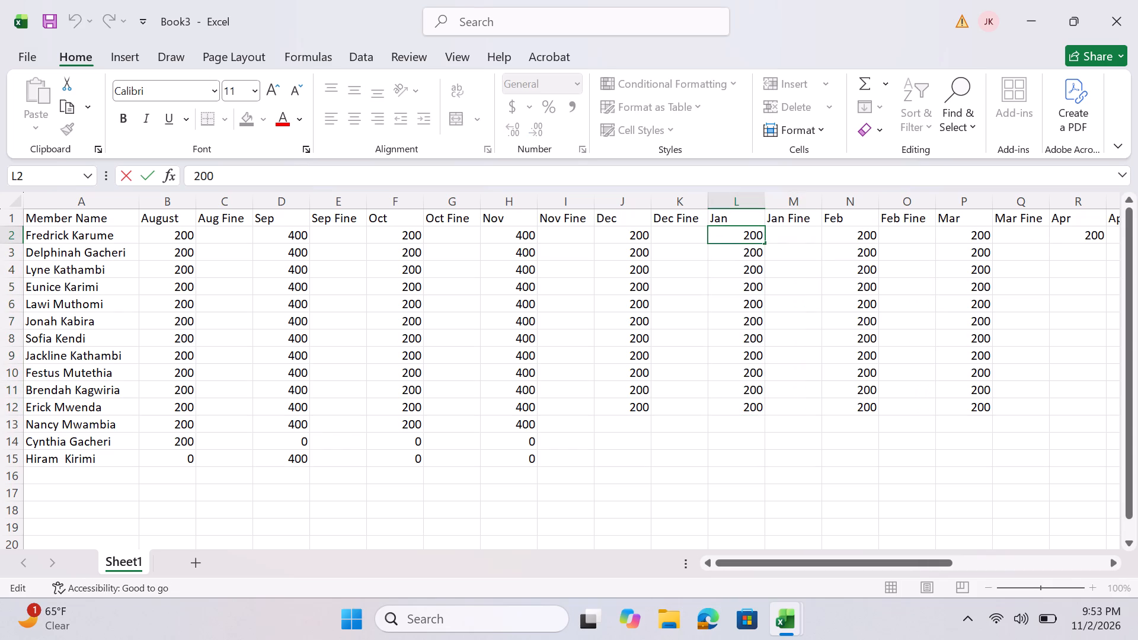
pyautogui.click(749, 236)
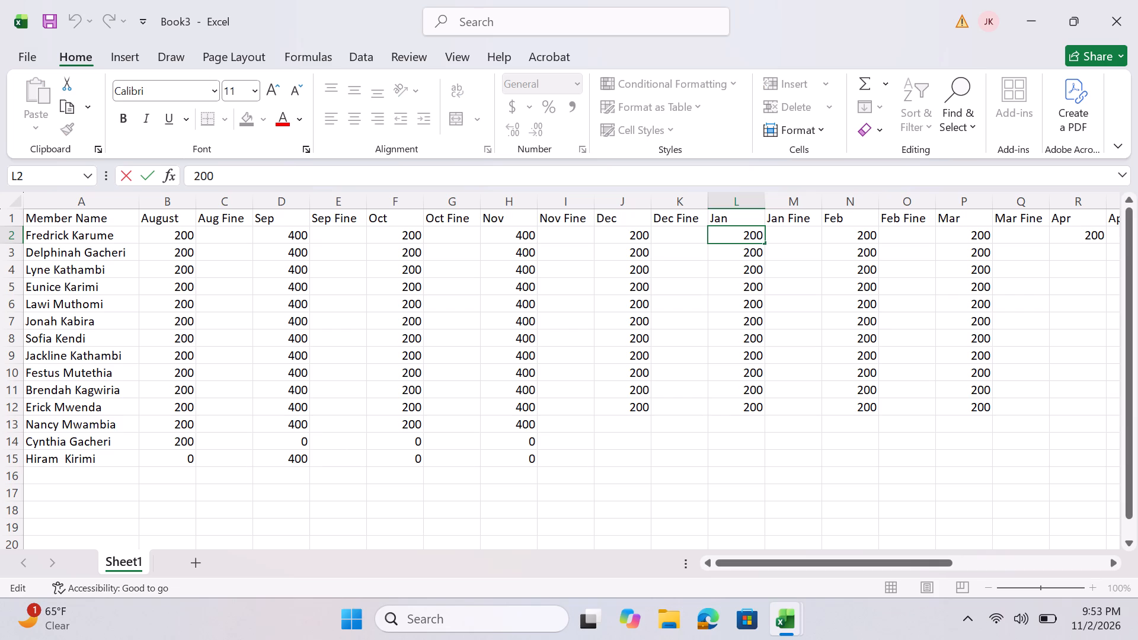
pyautogui.doubleClick(749, 236)
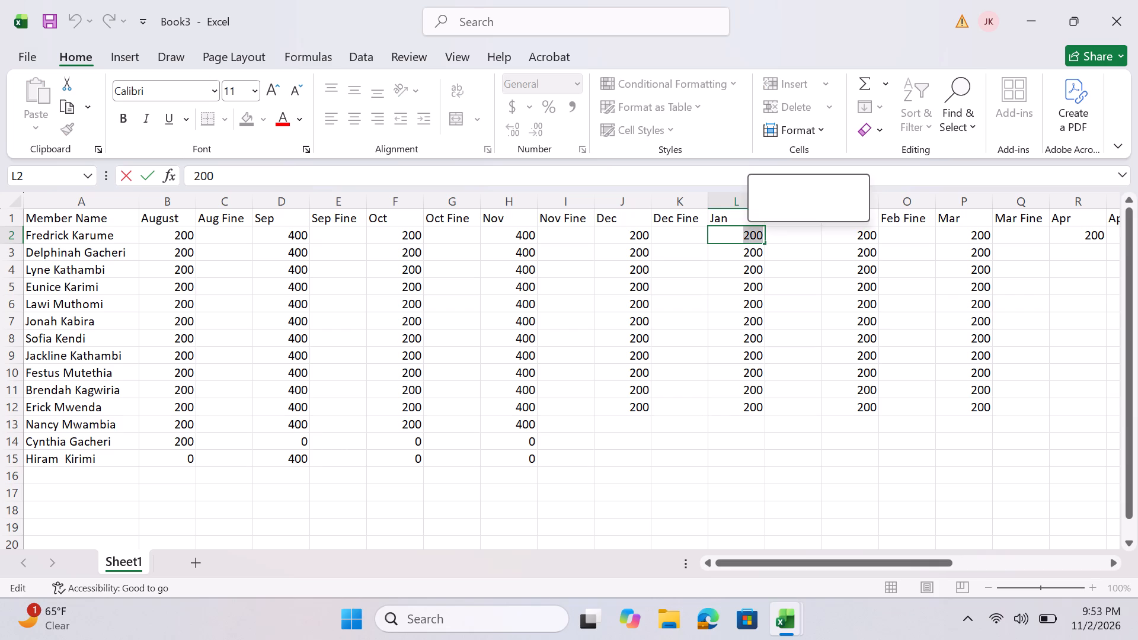
pyautogui.click(749, 236)
pyautogui.tripleClick(749, 236)
pyautogui.tripleClick(749, 236)
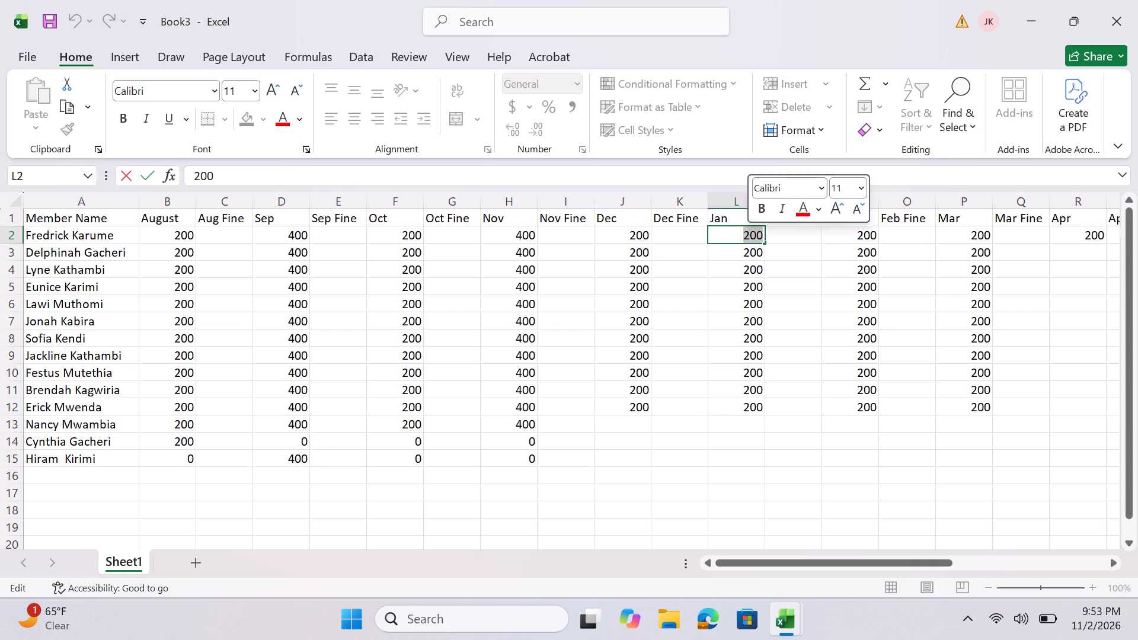
pyautogui.tripleClick(755, 297)
pyautogui.click(755, 297)
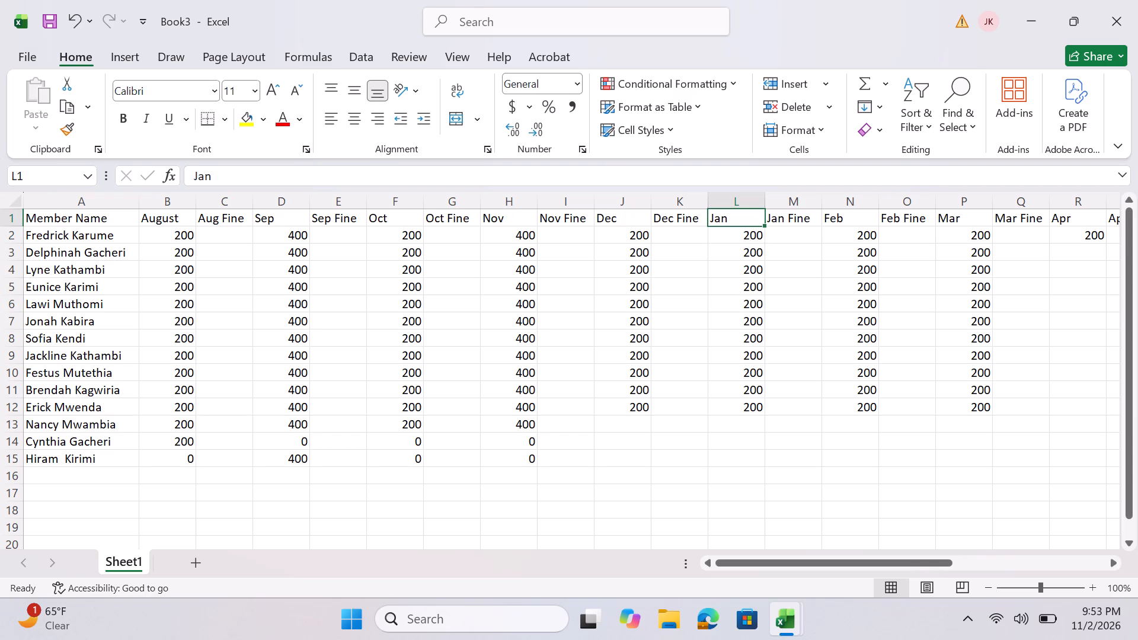
pyautogui.click(752, 246)
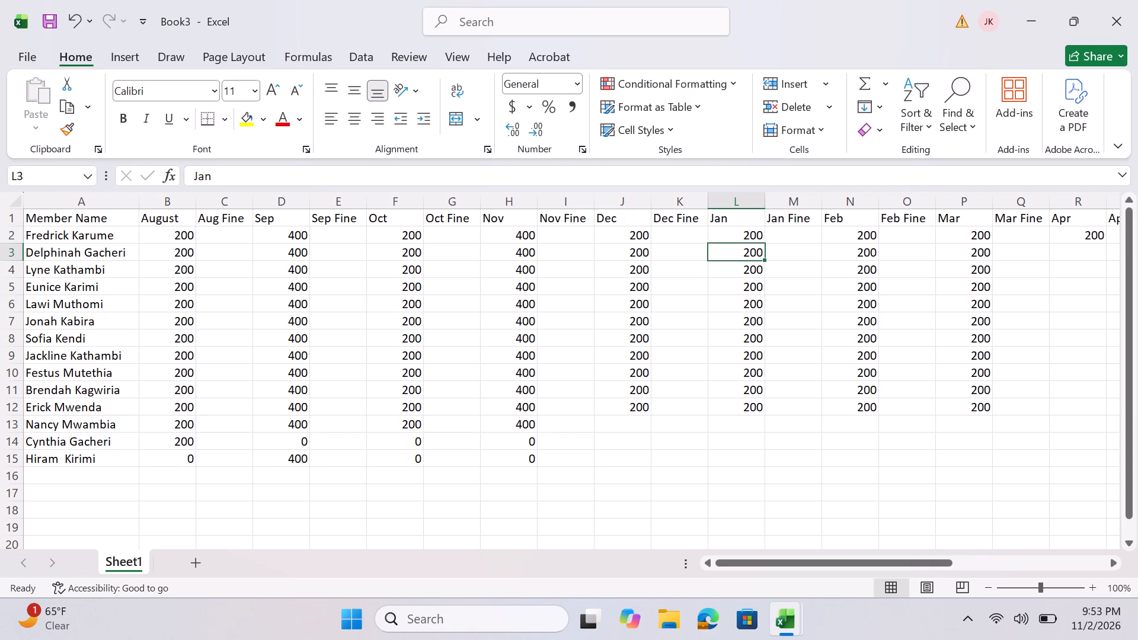
pyautogui.click(750, 235)
pyautogui.press('BackSpace')
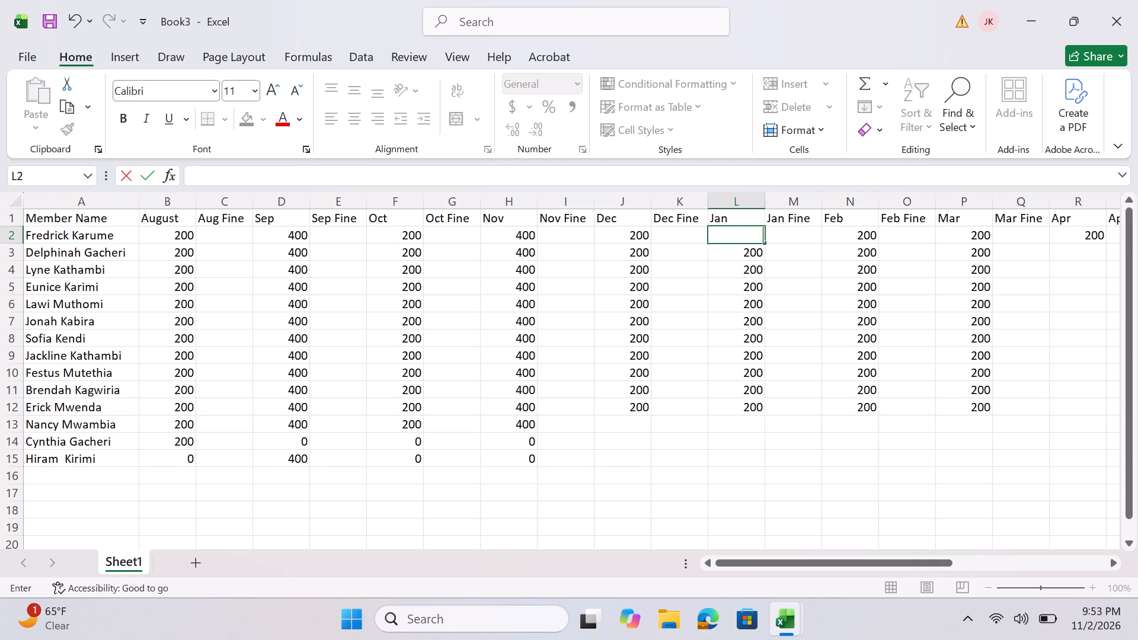
pyautogui.press('4')
pyautogui.write('00')
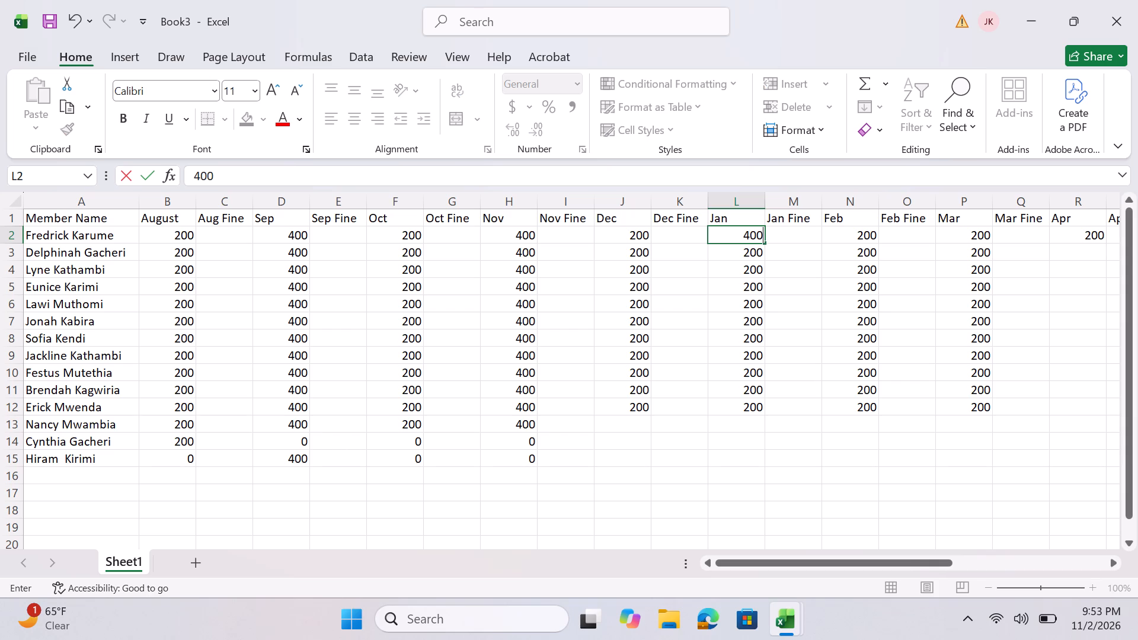
pyautogui.tripleClick(753, 252)
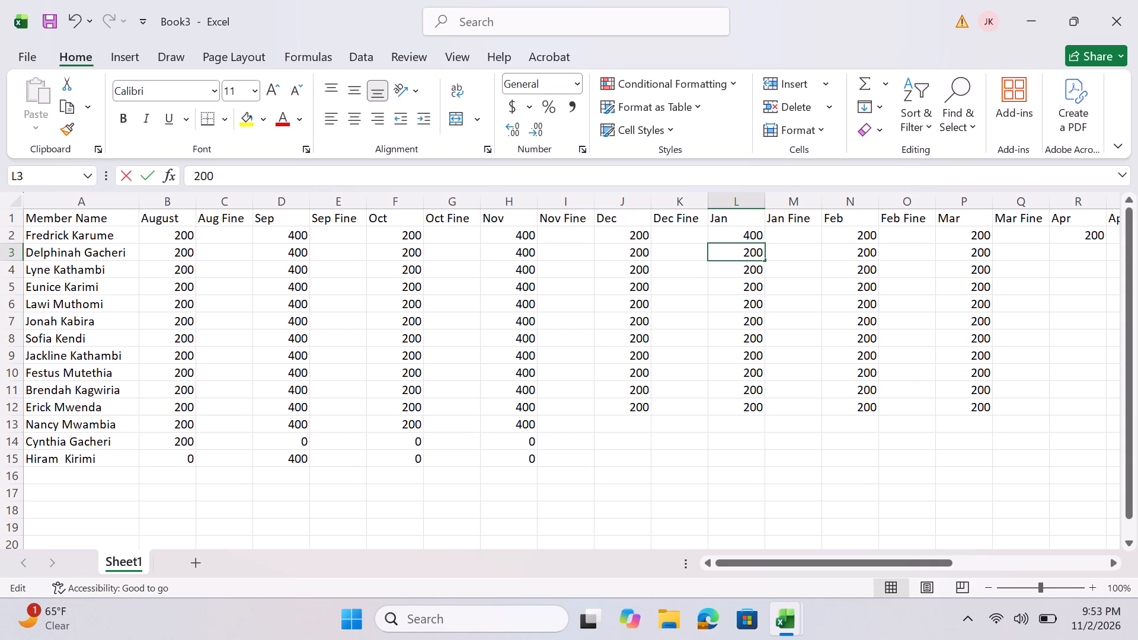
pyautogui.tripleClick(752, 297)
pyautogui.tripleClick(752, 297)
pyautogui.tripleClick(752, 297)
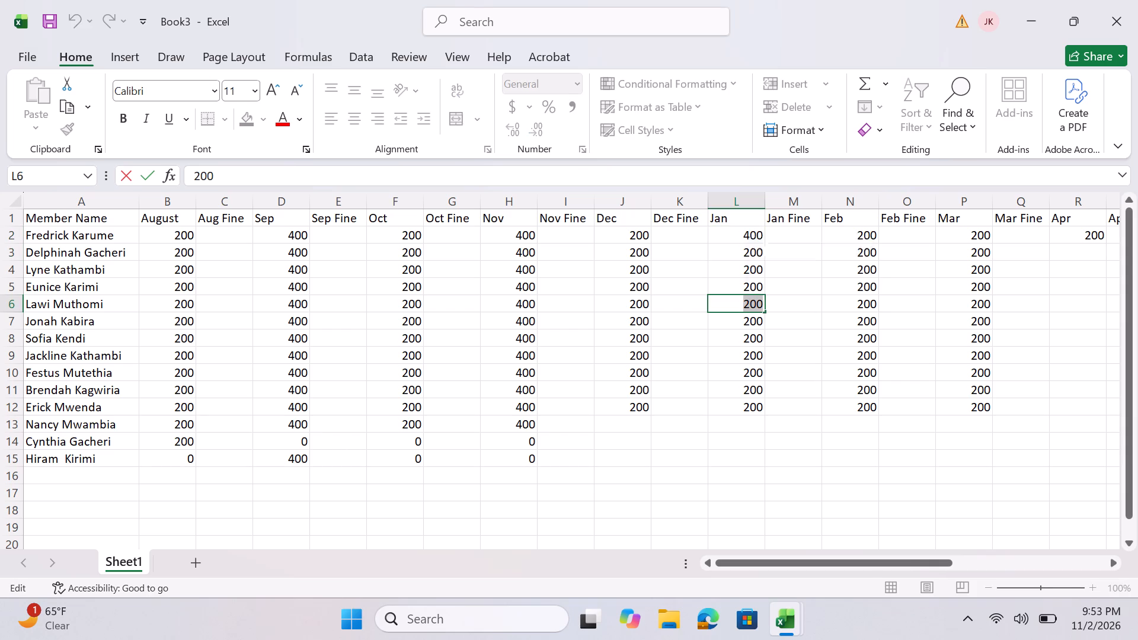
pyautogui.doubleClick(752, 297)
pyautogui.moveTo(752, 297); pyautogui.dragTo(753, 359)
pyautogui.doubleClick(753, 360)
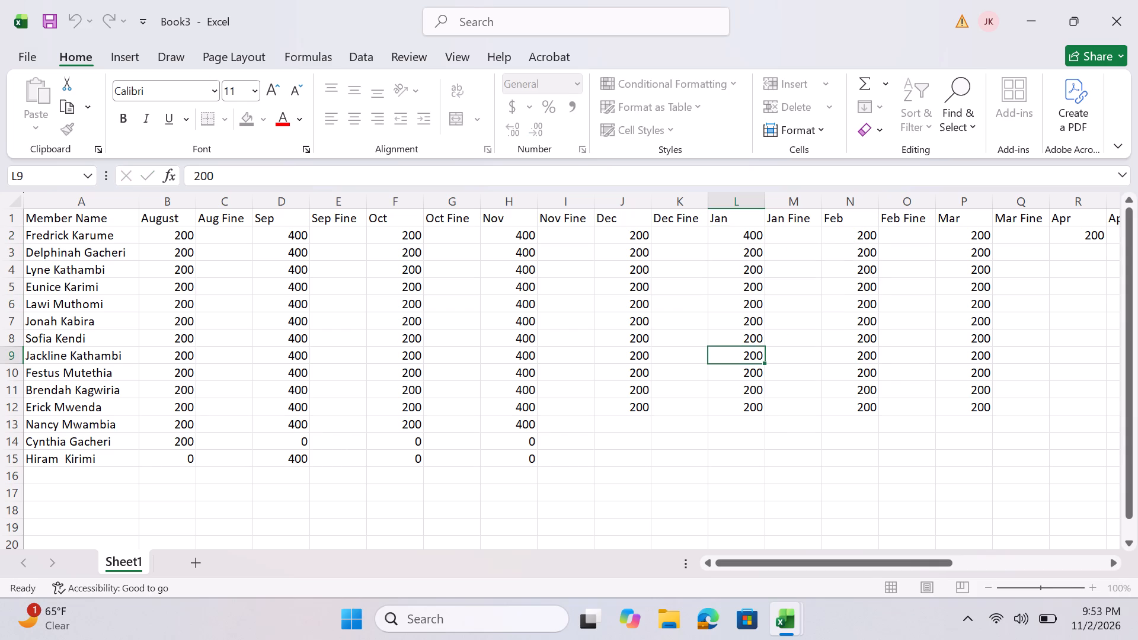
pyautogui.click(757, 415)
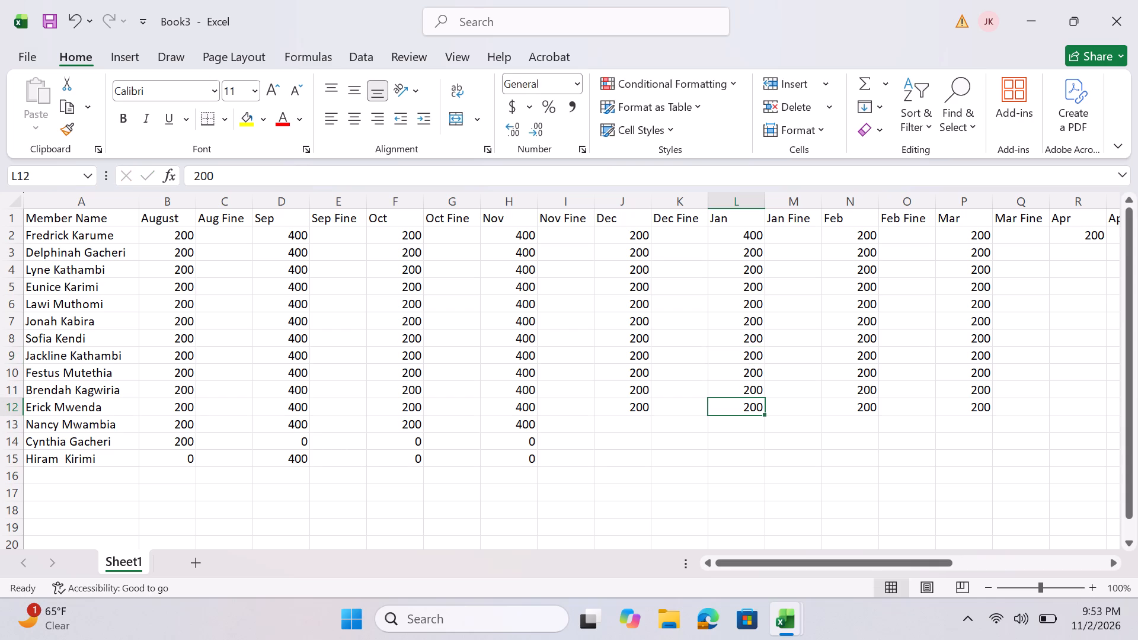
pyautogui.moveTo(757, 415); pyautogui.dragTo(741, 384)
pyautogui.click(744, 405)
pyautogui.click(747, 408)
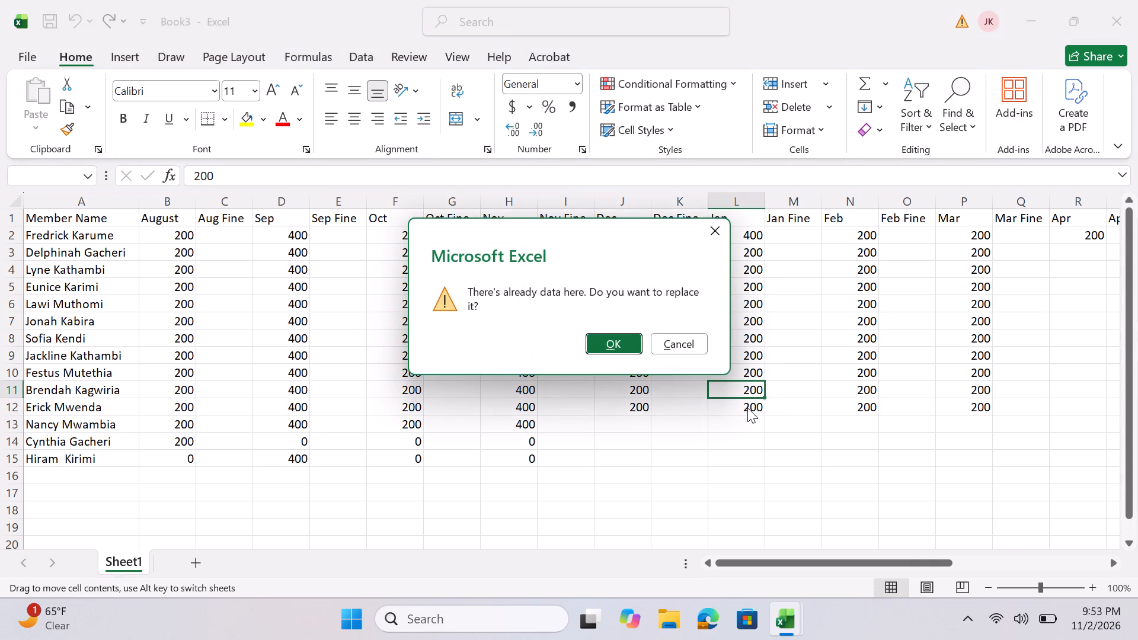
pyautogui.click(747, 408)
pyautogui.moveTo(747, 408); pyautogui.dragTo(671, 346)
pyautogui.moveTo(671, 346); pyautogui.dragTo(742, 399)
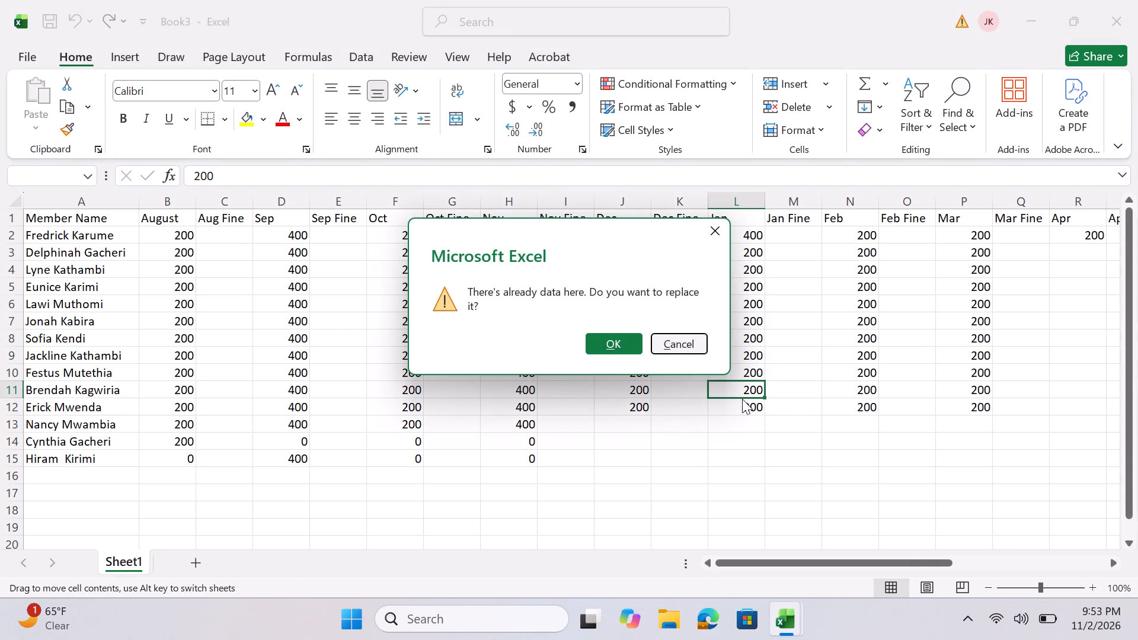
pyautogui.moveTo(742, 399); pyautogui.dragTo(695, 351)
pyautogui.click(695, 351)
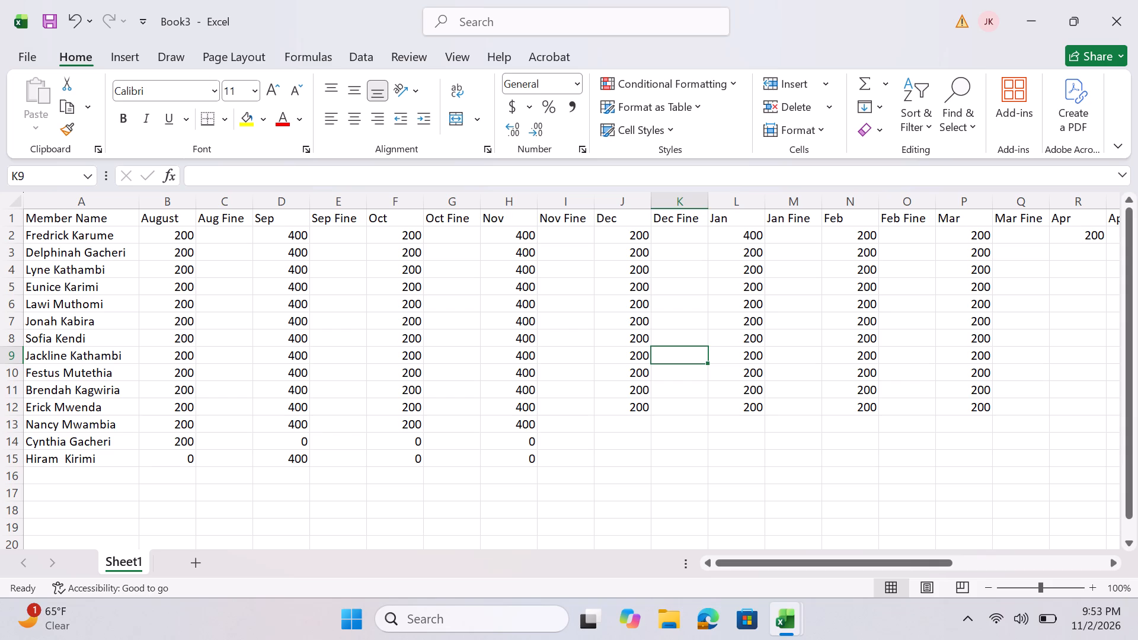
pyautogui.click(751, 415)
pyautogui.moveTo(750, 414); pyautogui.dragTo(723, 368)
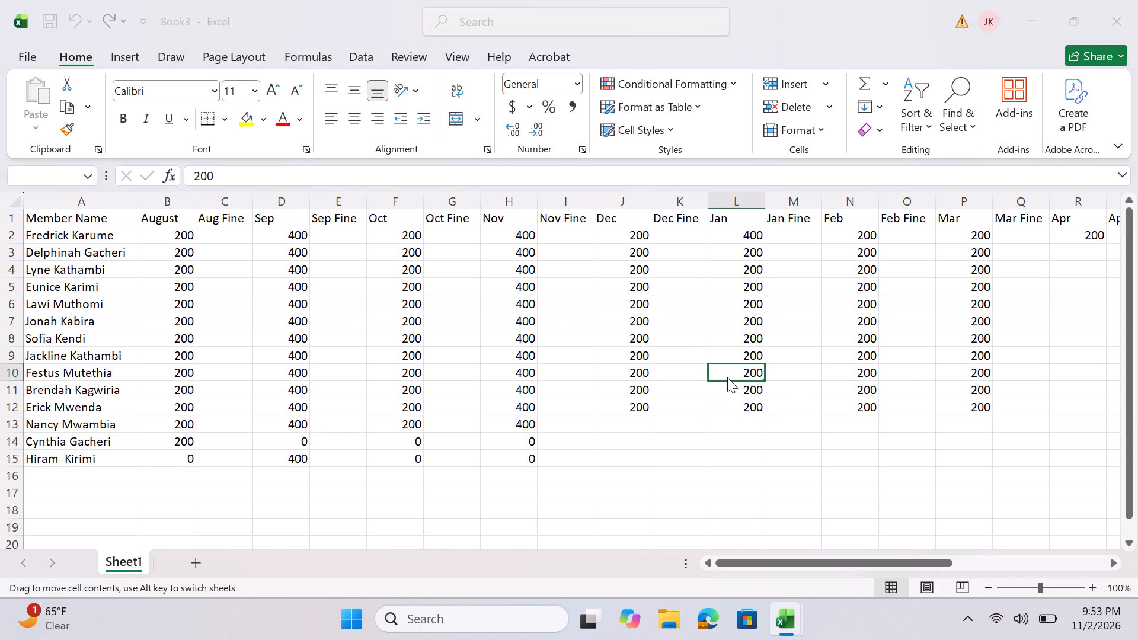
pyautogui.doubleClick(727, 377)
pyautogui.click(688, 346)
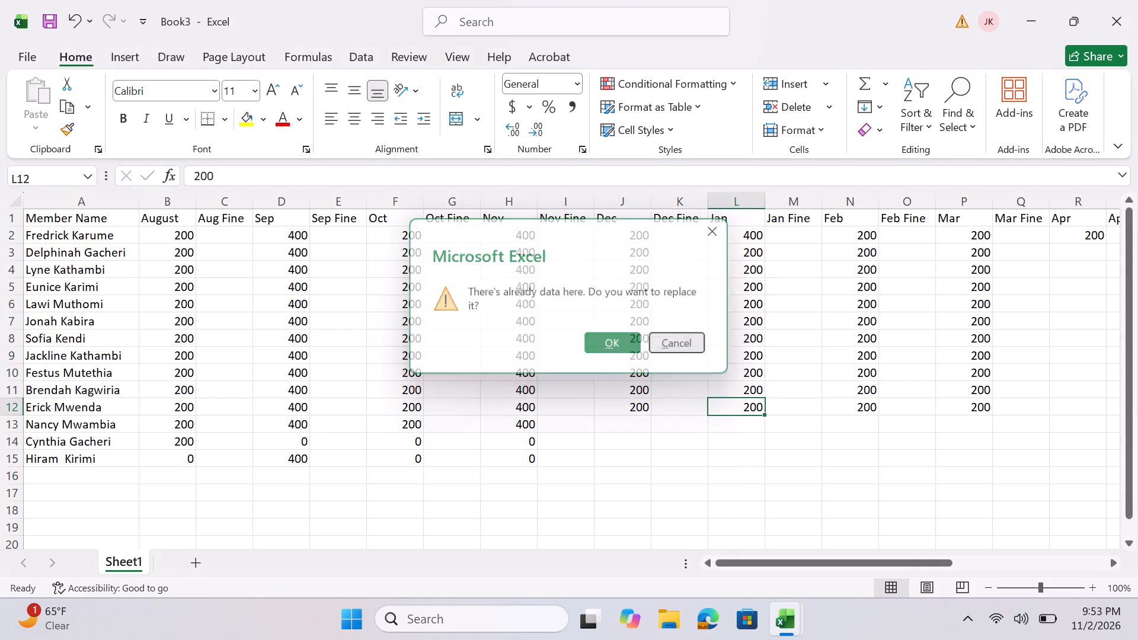
# Change the January amounts of the second and third members (L3 and L4) to 400.
pyautogui.click(746, 257)
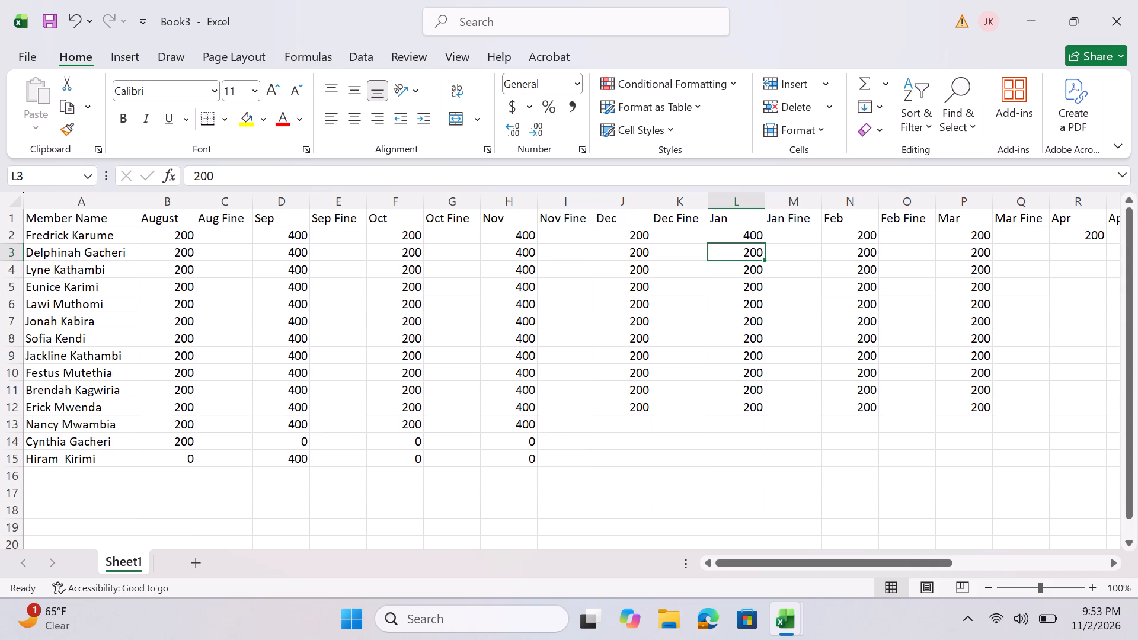
pyautogui.click(755, 251)
pyautogui.click(753, 255)
pyautogui.press('BackSpace')
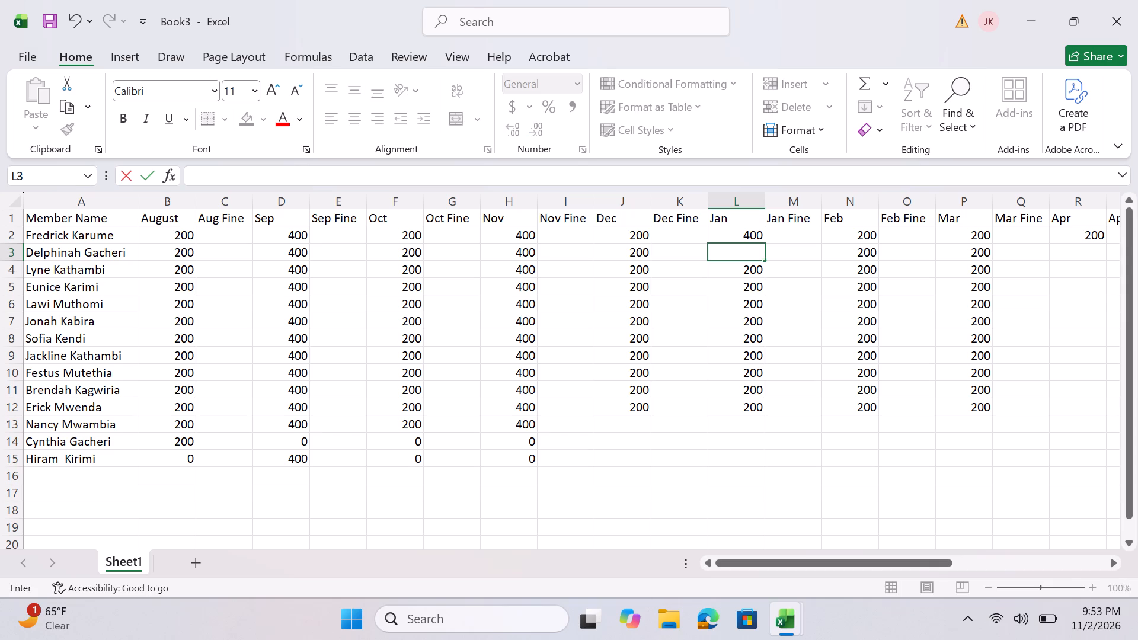
pyautogui.write('400')
pyautogui.click(757, 274)
pyautogui.press('BackSpace')
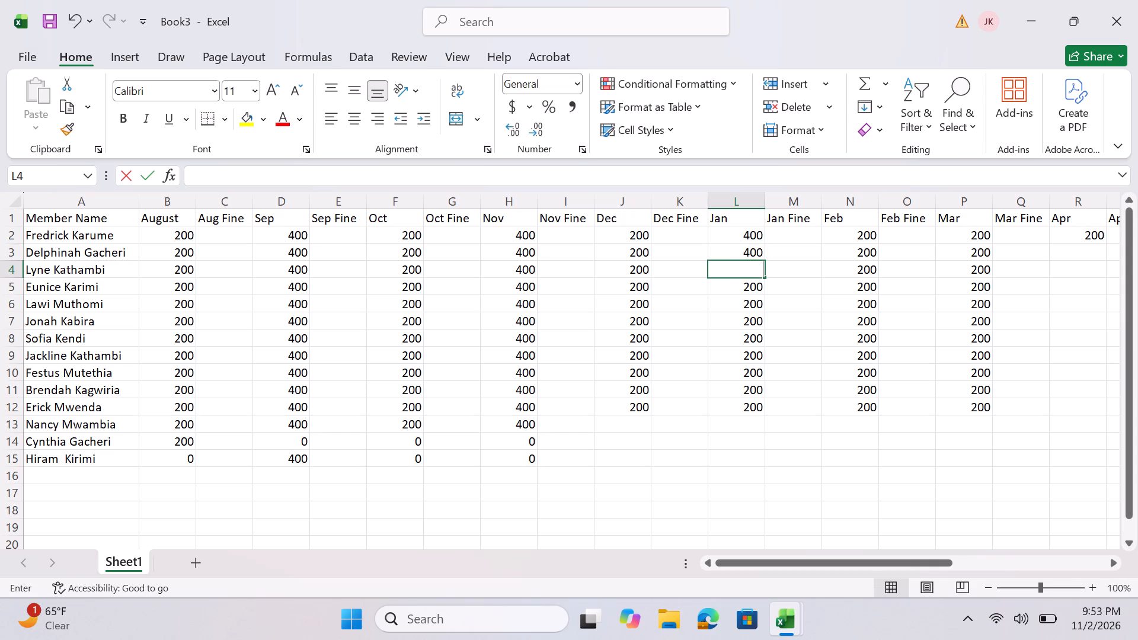
pyautogui.write('400')
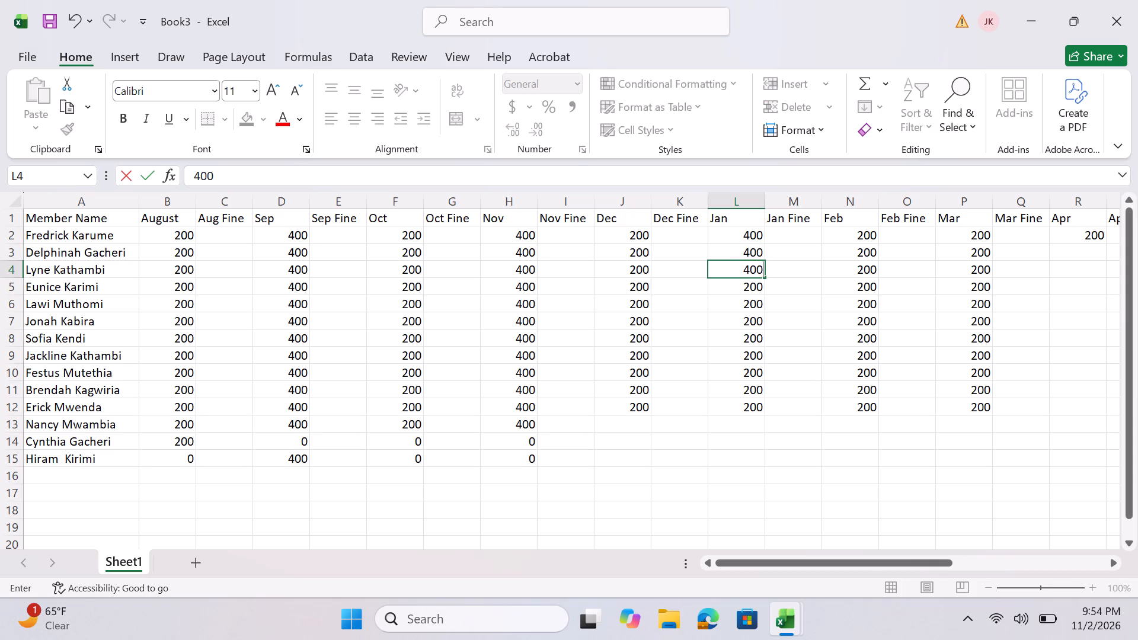
# Change the January amounts in L6 and L5 to 400.
pyautogui.click(755, 296)
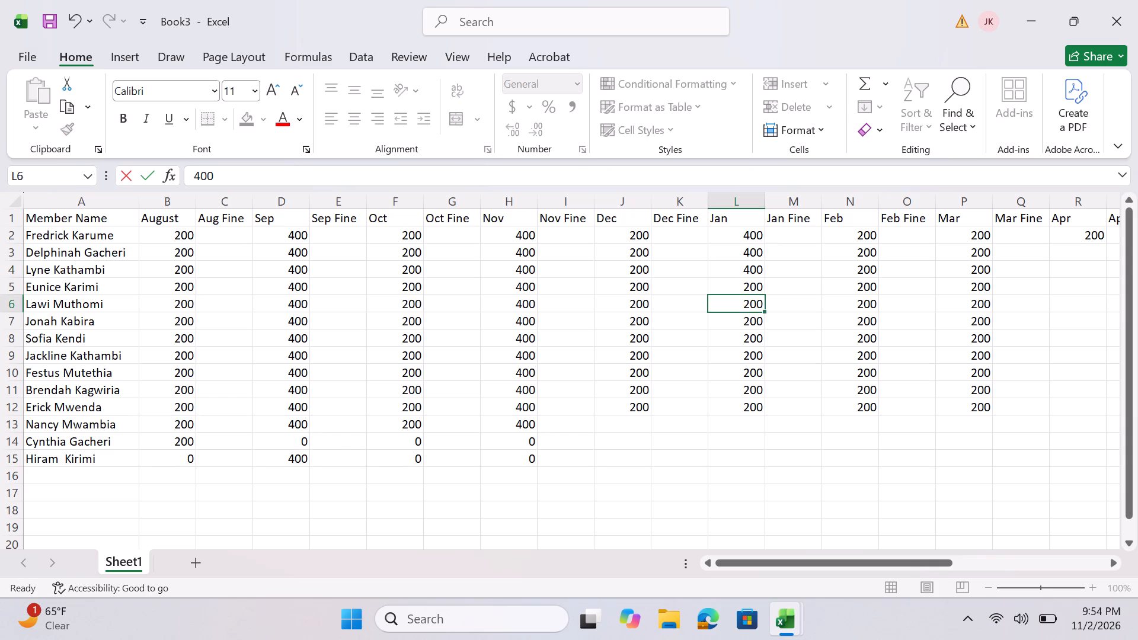
pyautogui.press('BackSpace')
pyautogui.write('400')
pyautogui.click(745, 282)
pyautogui.press('BackSpace')
pyautogui.write('400')
pyautogui.click(763, 307)
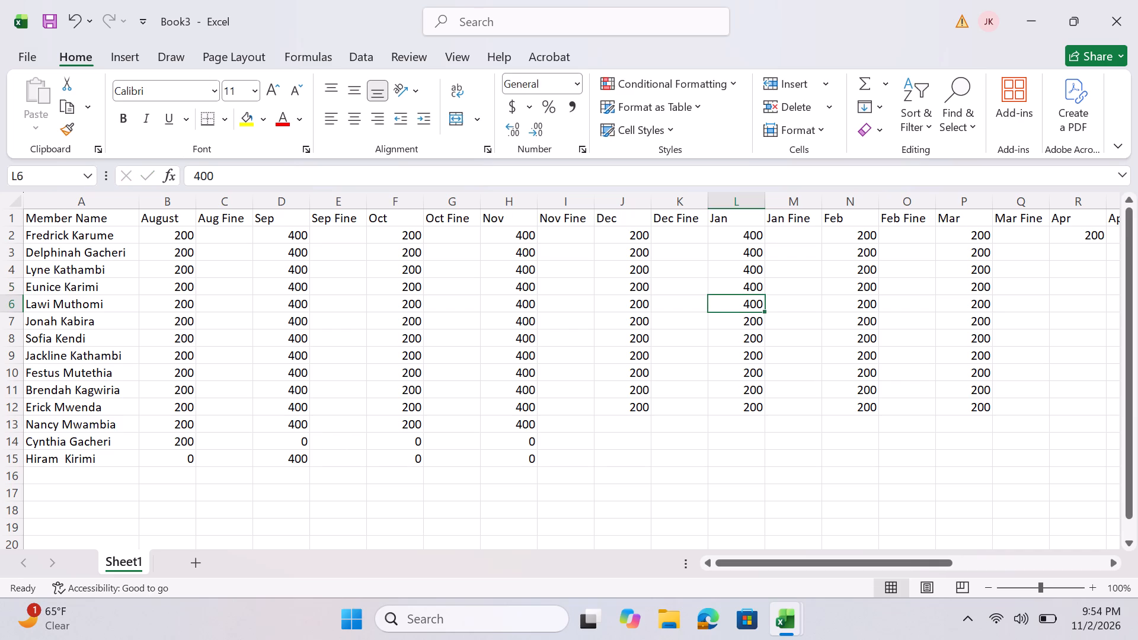
# Change the January amounts in L7, L8 and L9 to 400.
pyautogui.click(763, 324)
pyautogui.press('4')
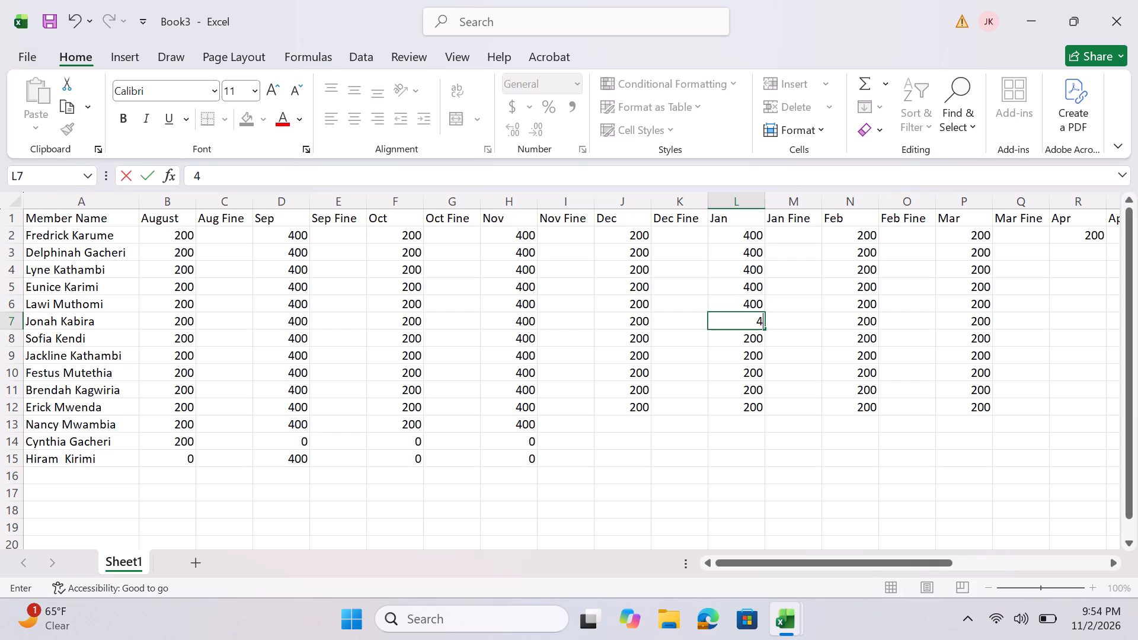
pyautogui.write('00')
pyautogui.click(750, 340)
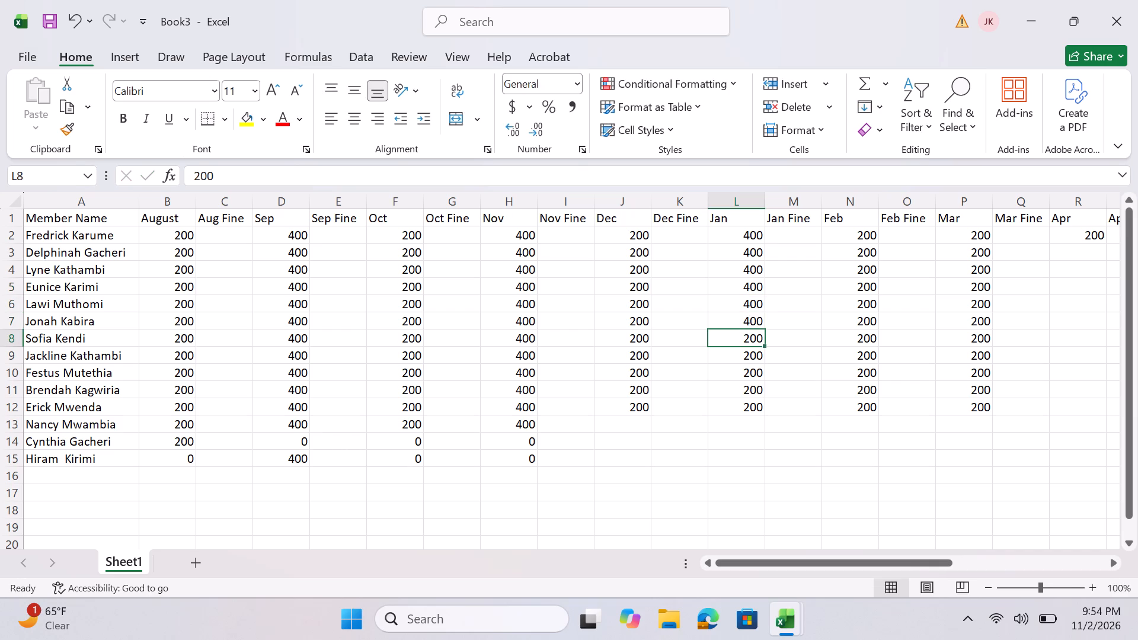
pyautogui.press('BackSpace')
pyautogui.write('400')
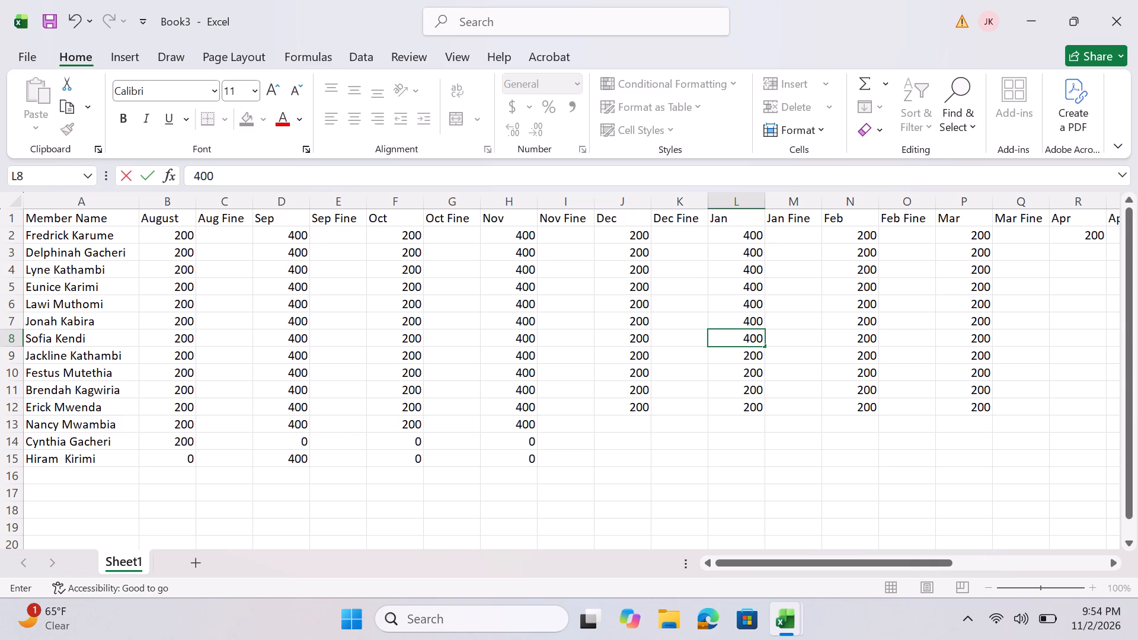
pyautogui.click(755, 359)
pyautogui.press('BackSpace')
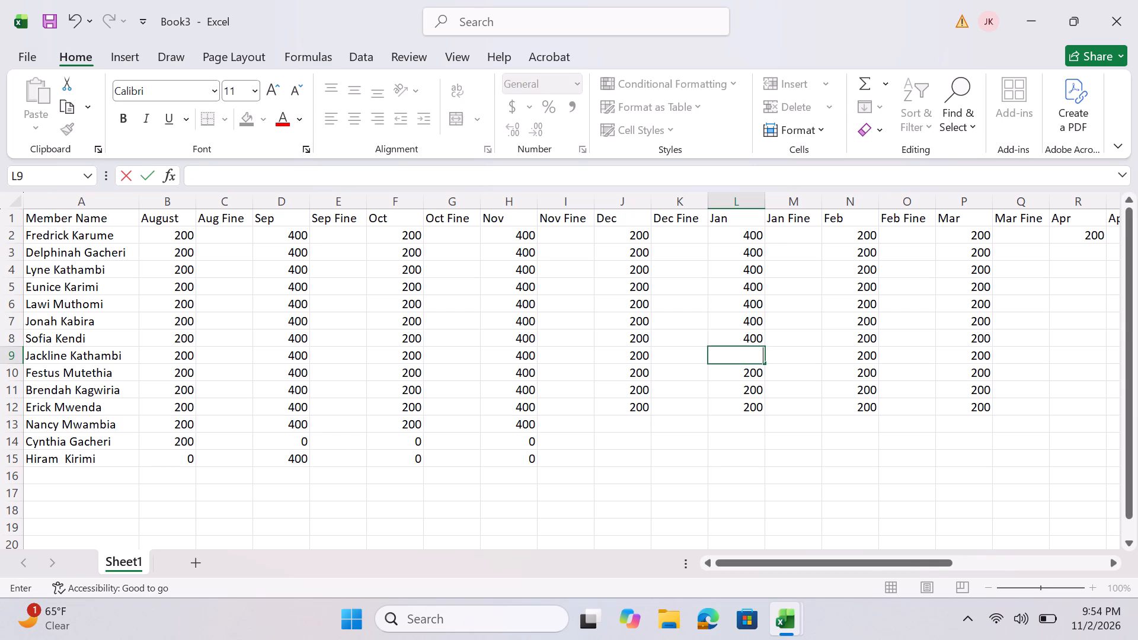
pyautogui.write('400')
# Change the January amount in L11 to 400.
pyautogui.click(752, 382)
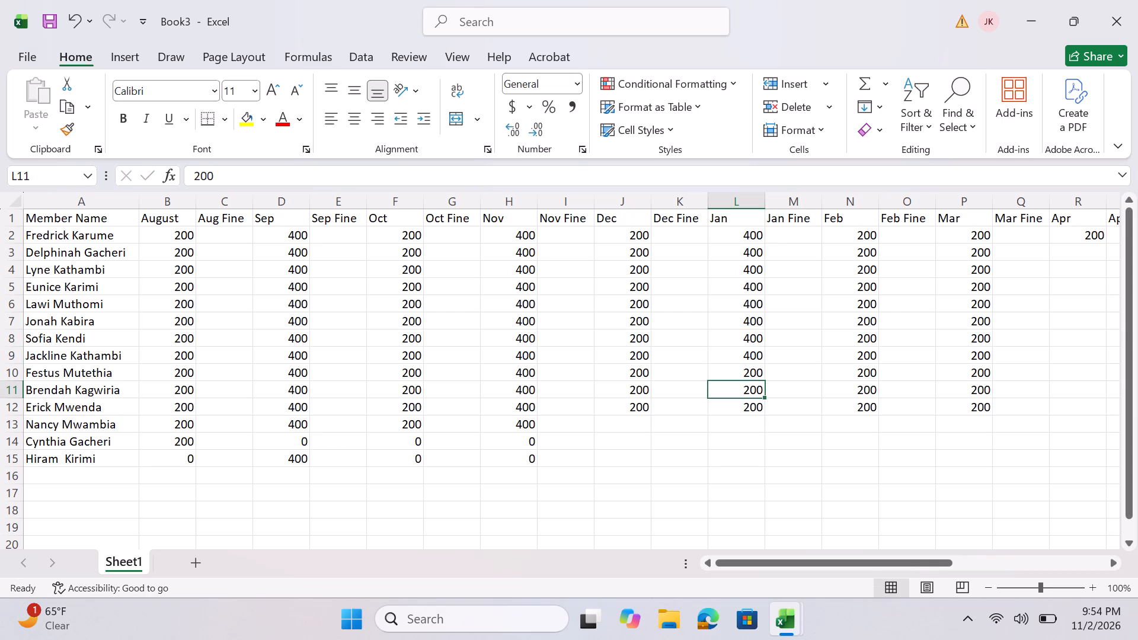
pyautogui.press('BackSpace')
pyautogui.write('4-')
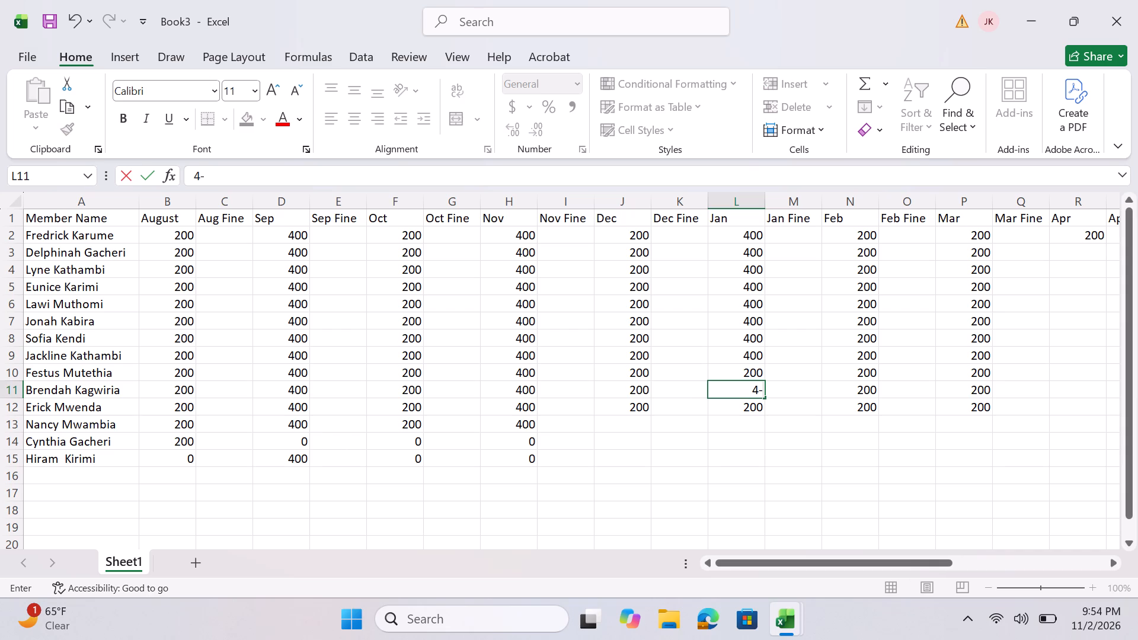
pyautogui.press('BackSpace')
pyautogui.press('BackSpace')
pyautogui.press('BackSpace')
pyautogui.press('4')
pyautogui.press('BackSpace')
pyautogui.write('4-0')
pyautogui.press('BackSpace')
pyautogui.press('BackSpace')
pyautogui.press('BackSpace')
pyautogui.write('400')
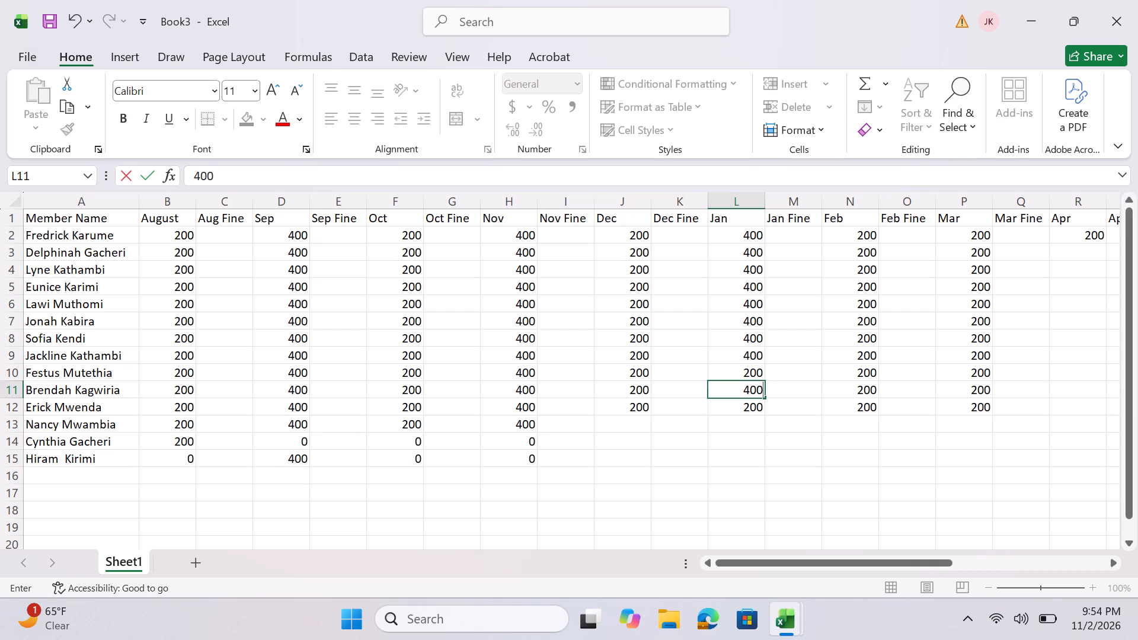
# Change the January amount in L12 to 400.
pyautogui.click(740, 411)
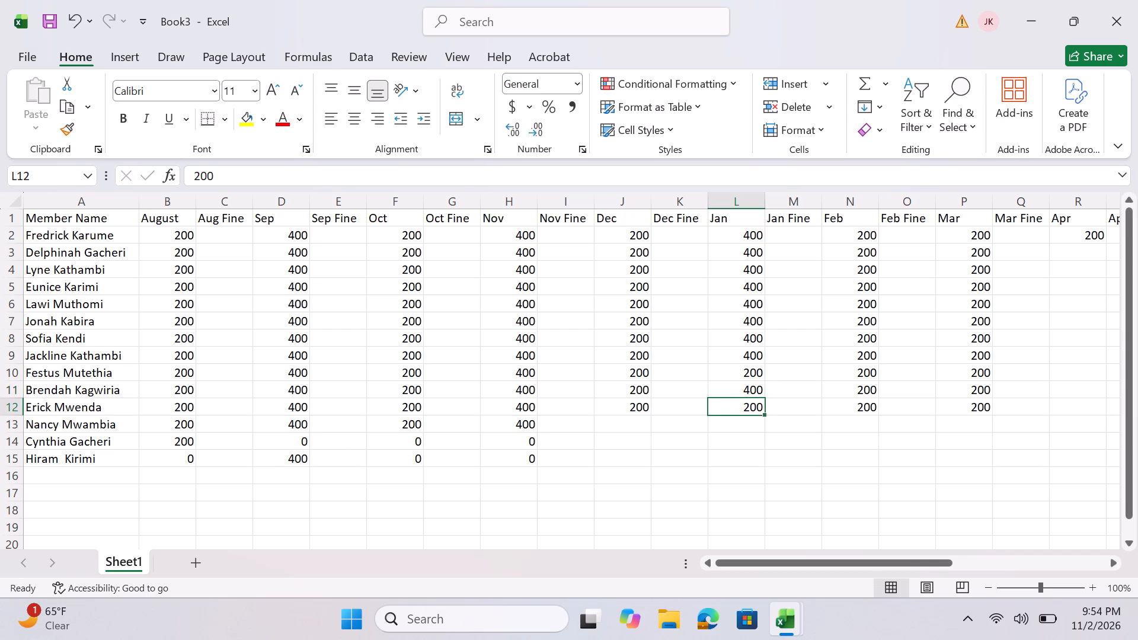
pyautogui.press('BackSpace')
pyautogui.press('4')
pyautogui.write('00')
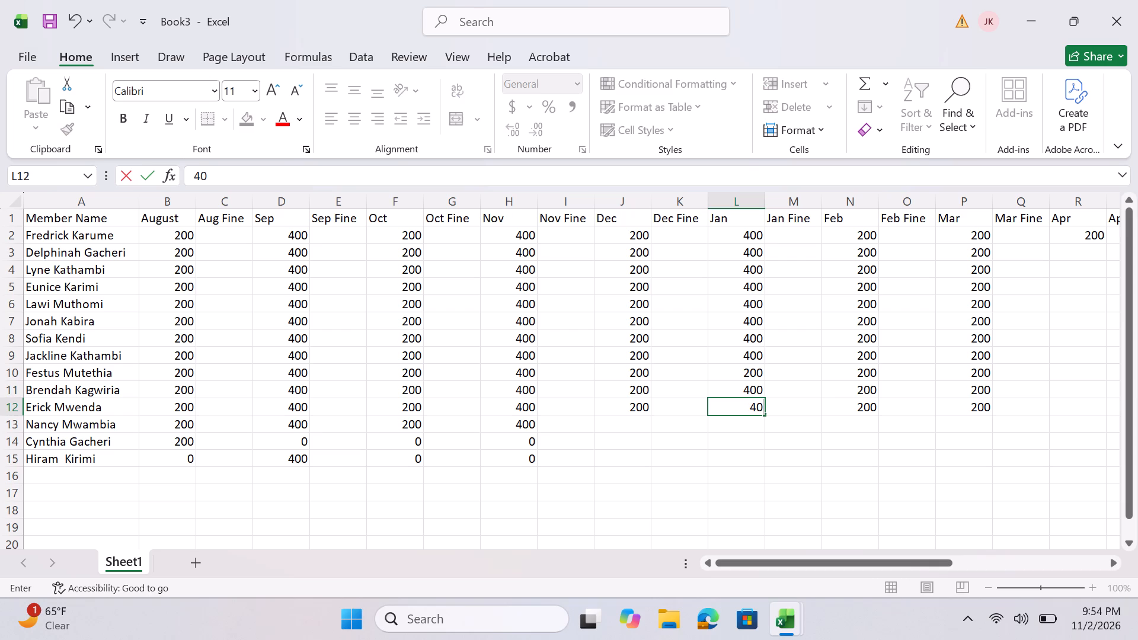
pyautogui.click(875, 238)
# Clear the first member's April amount (R2) and fill the blank cell down through R10.
pyautogui.hscroll(-3, 1037, 278)
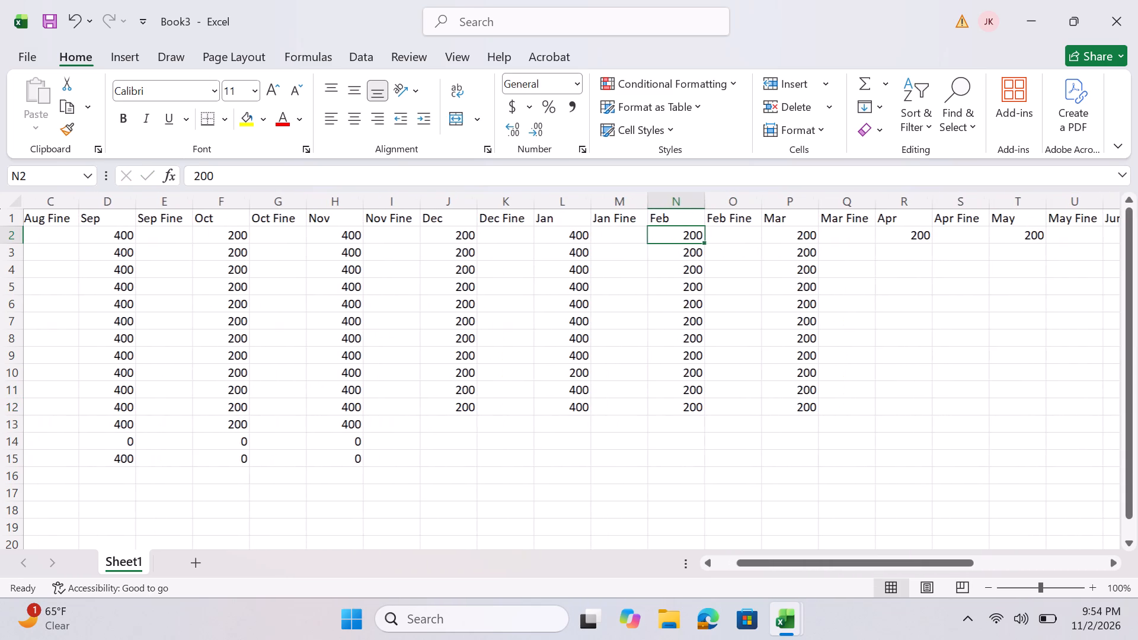
pyautogui.click(919, 232)
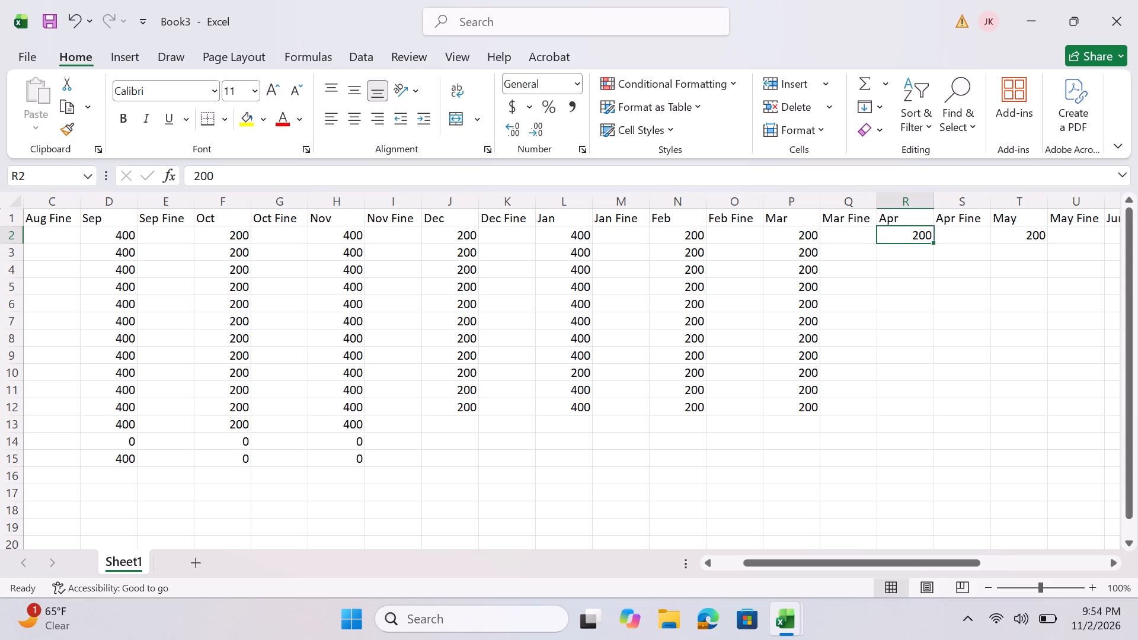
pyautogui.press('BackSpace')
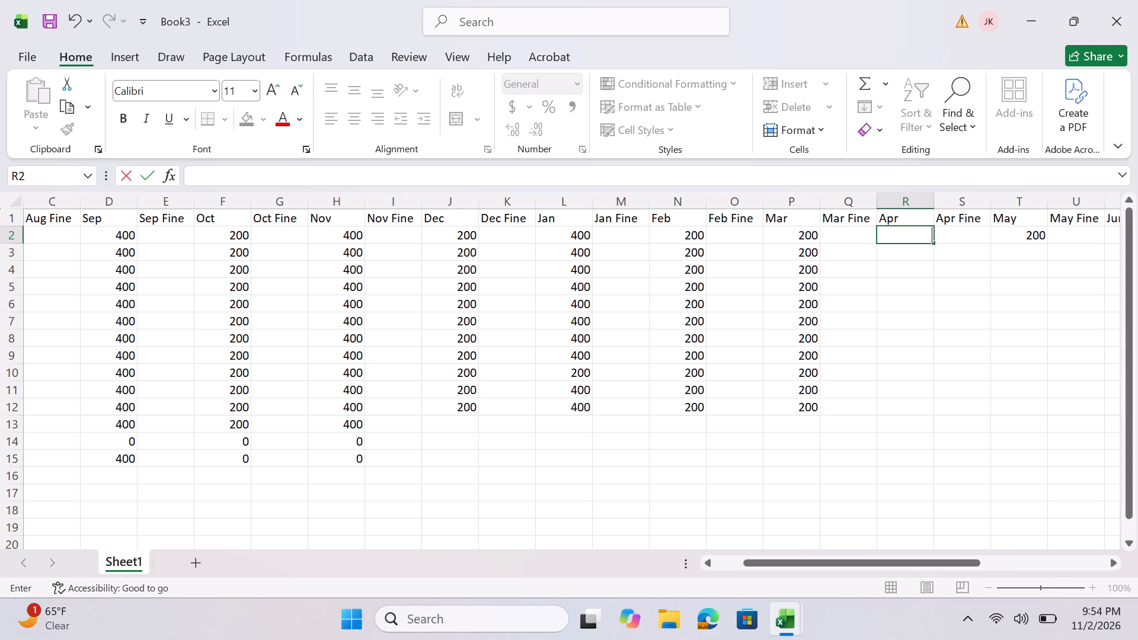
pyautogui.moveTo(912, 239); pyautogui.dragTo(960, 248)
pyautogui.moveTo(935, 244); pyautogui.dragTo(921, 377)
pyautogui.hscroll(3, 921, 377)
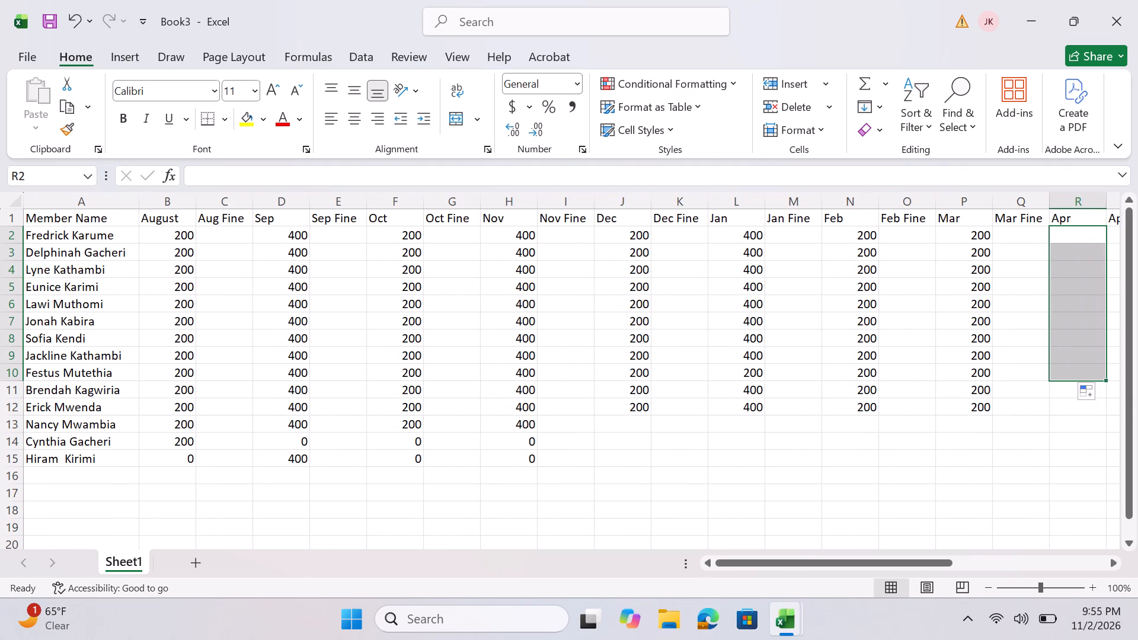
pyautogui.doubleClick(921, 377)
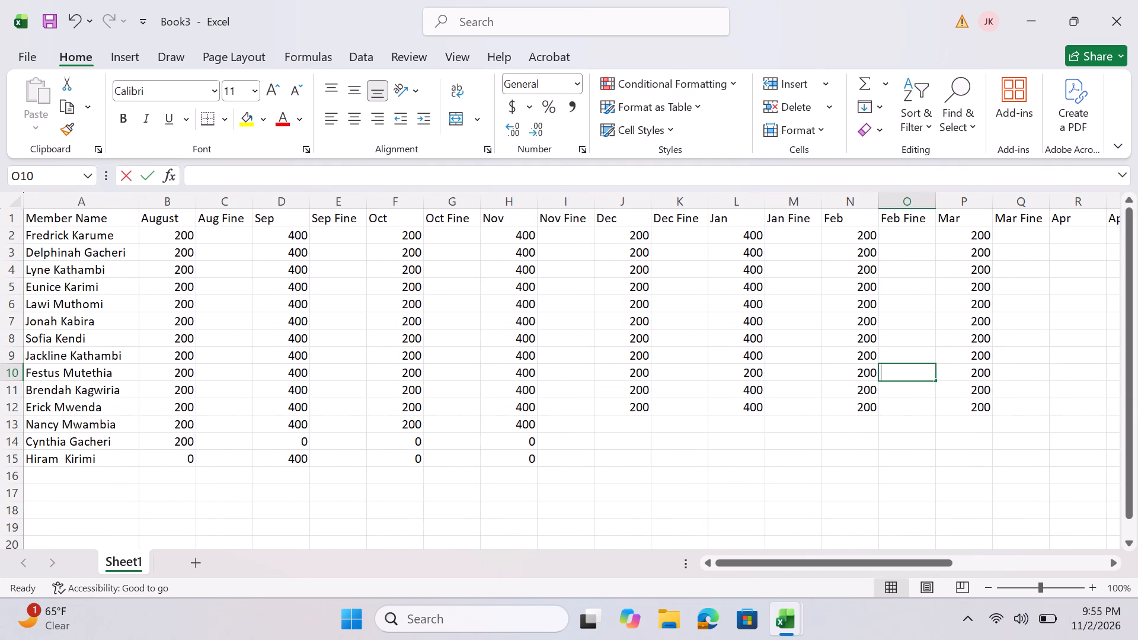
# Fill the first member's July amount of 200 (X2) down through X12.
pyautogui.hscroll(-2, 1062, 299)
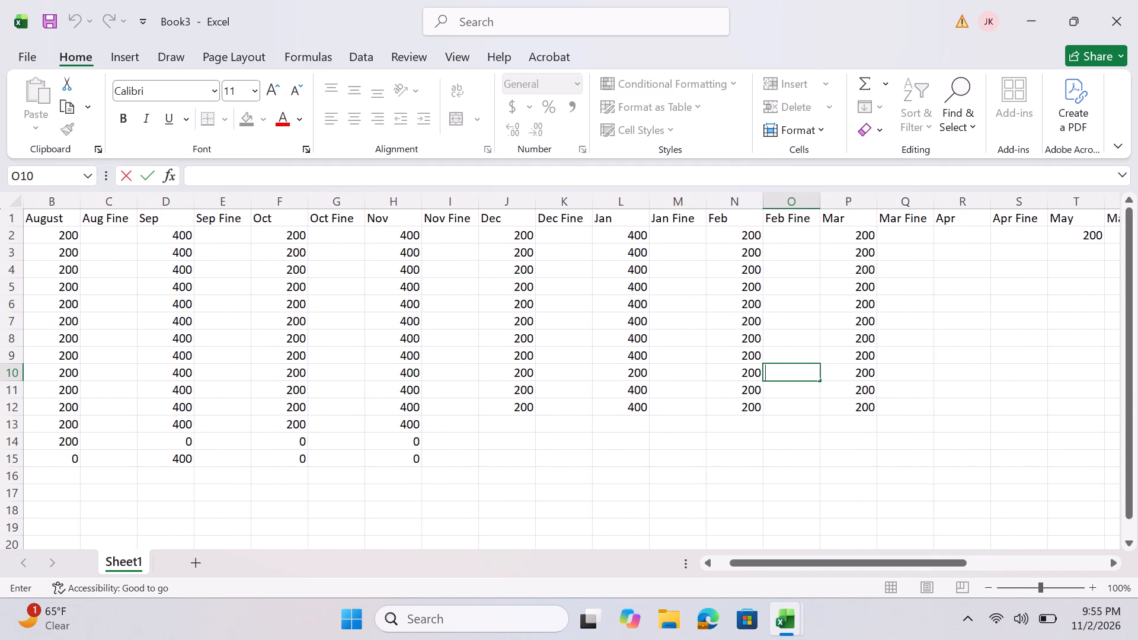
pyautogui.hscroll(-9, 1004, 290)
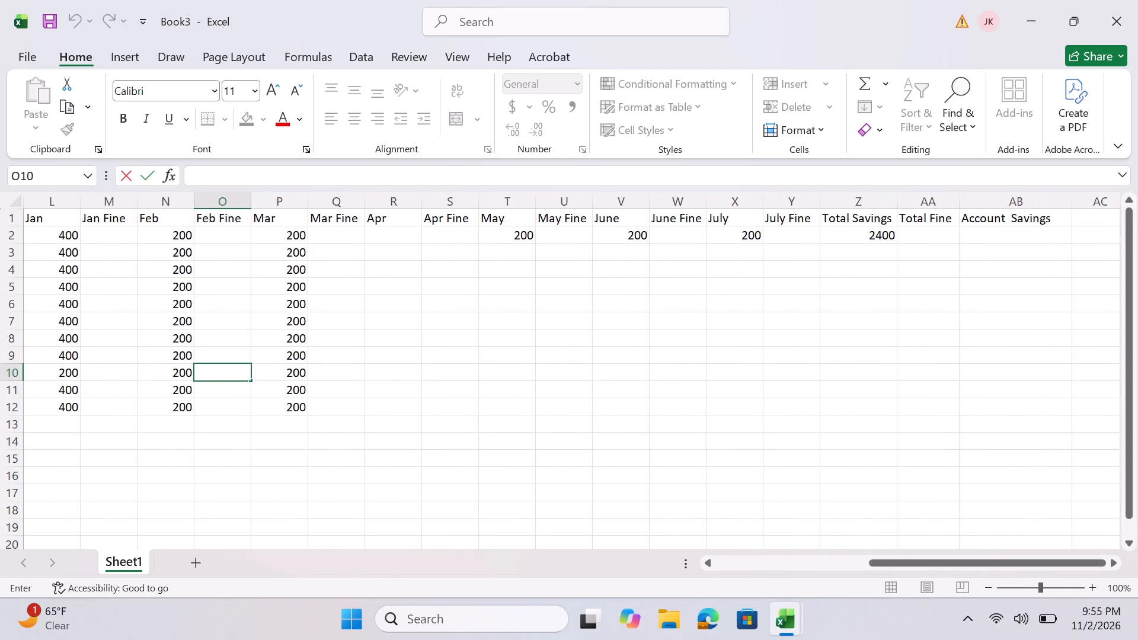
pyautogui.click(766, 238)
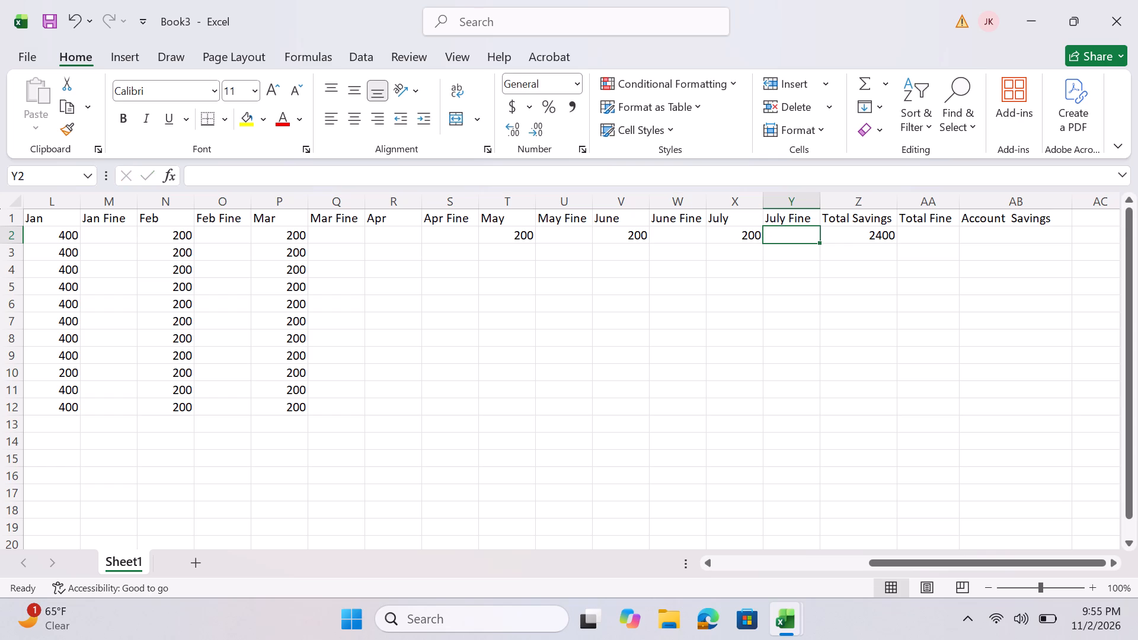
pyautogui.click(744, 232)
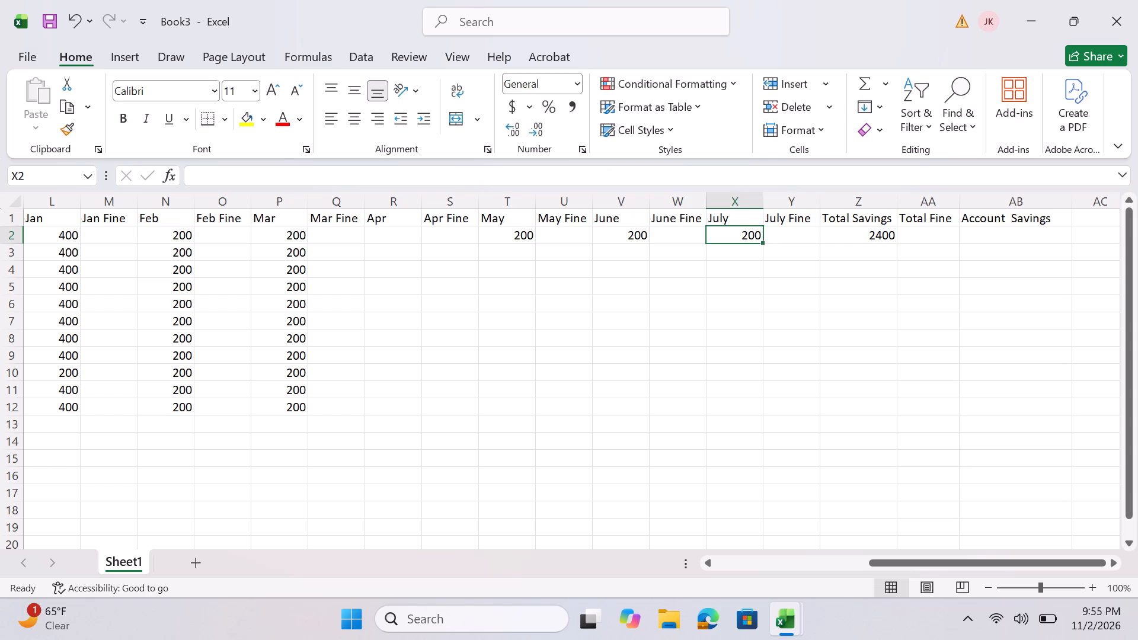
pyautogui.moveTo(760, 243); pyautogui.dragTo(749, 420)
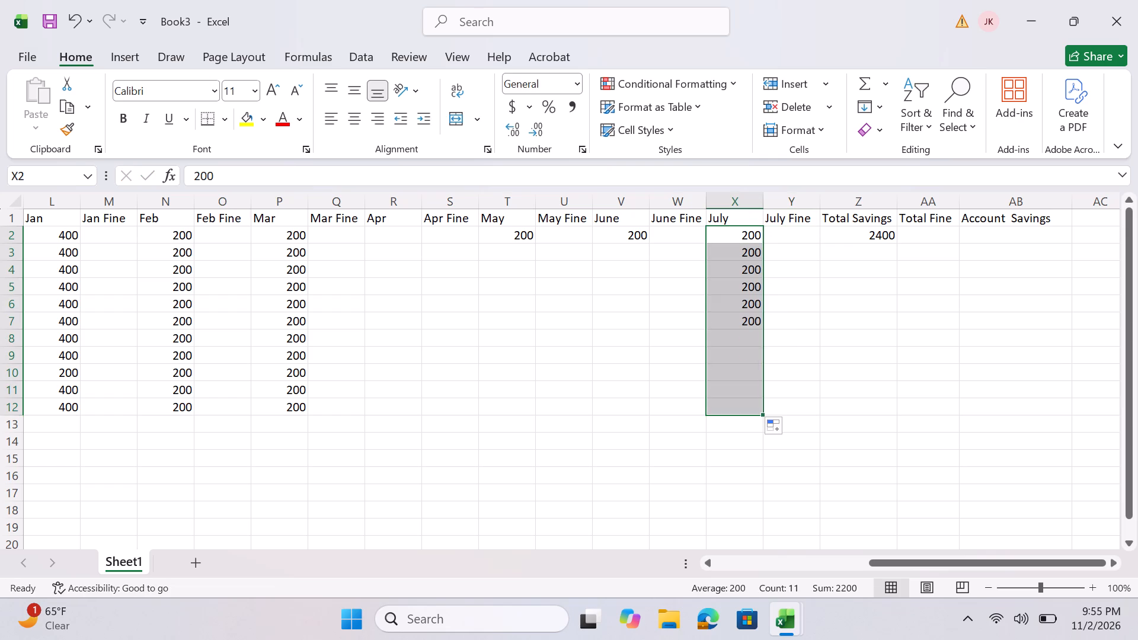
# Fill the first member's June amount of 200 (V2) down through V12.
pyautogui.click(645, 241)
pyautogui.moveTo(645, 241); pyautogui.dragTo(642, 418)
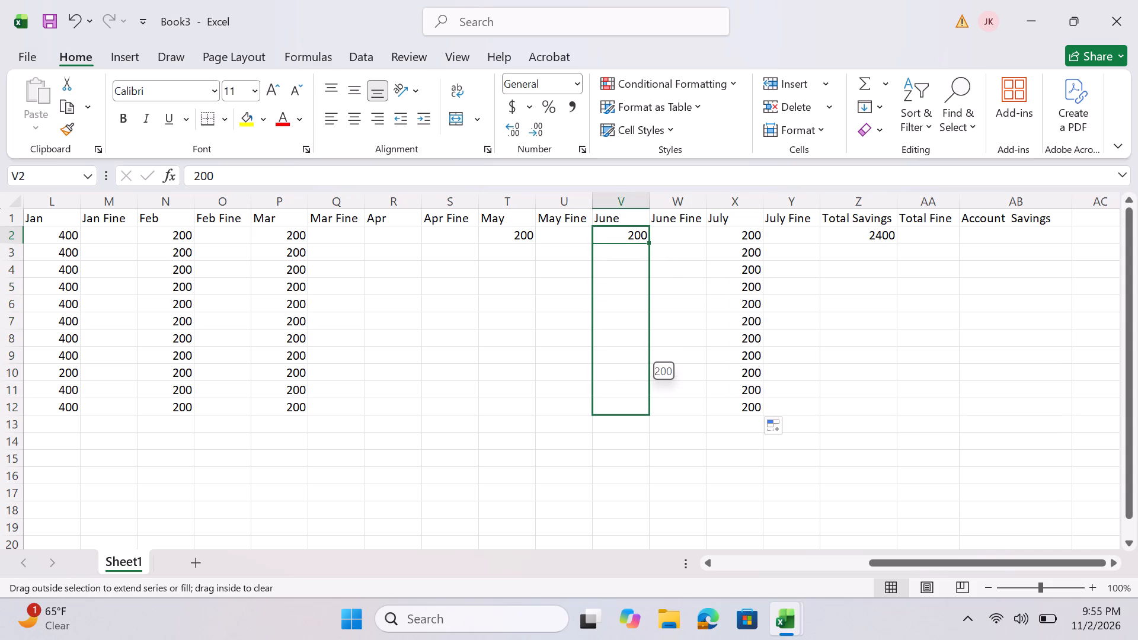
pyautogui.moveTo(642, 418); pyautogui.dragTo(642, 418)
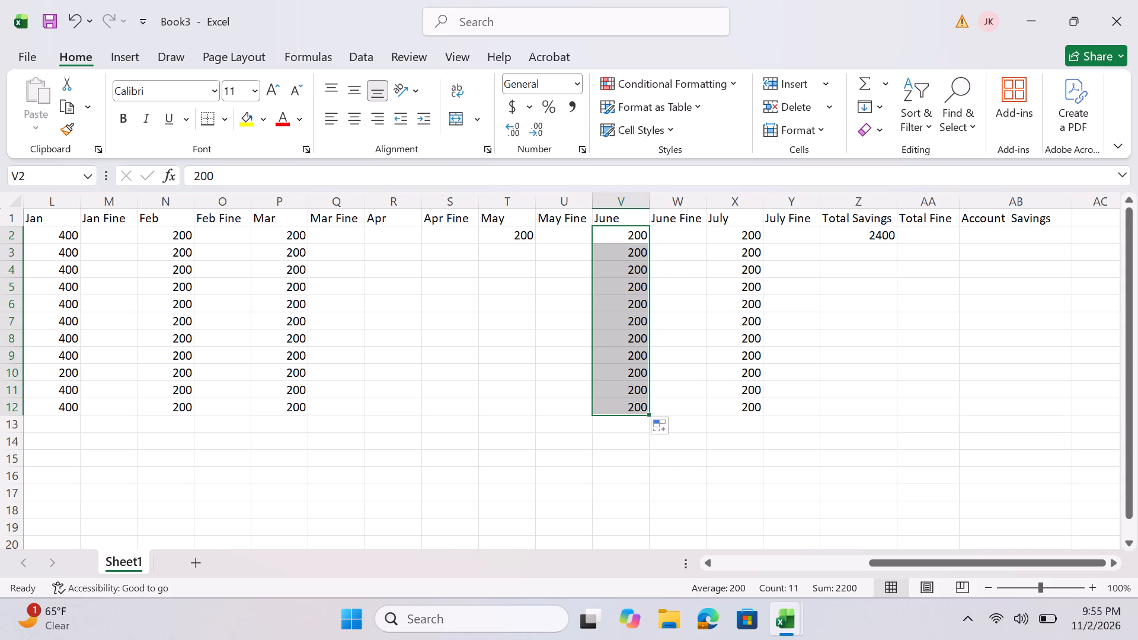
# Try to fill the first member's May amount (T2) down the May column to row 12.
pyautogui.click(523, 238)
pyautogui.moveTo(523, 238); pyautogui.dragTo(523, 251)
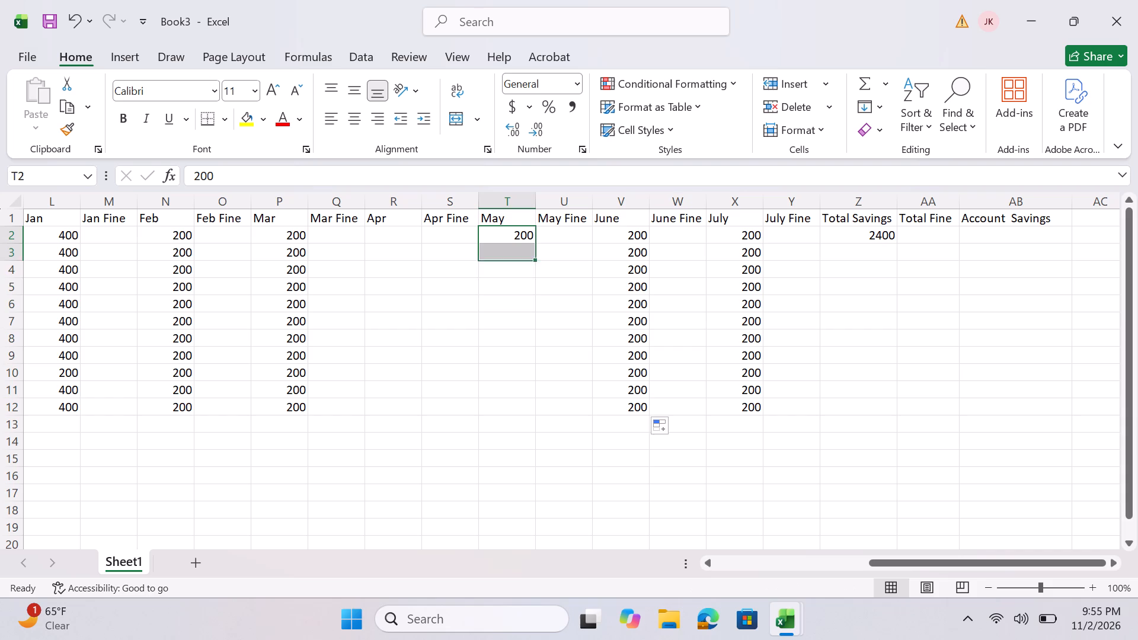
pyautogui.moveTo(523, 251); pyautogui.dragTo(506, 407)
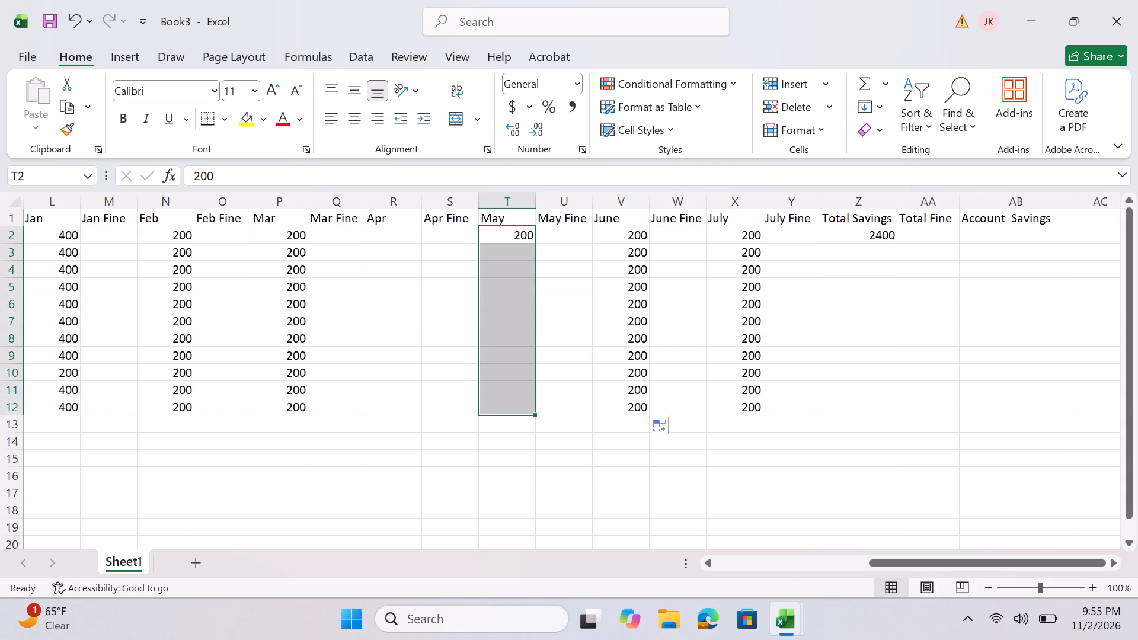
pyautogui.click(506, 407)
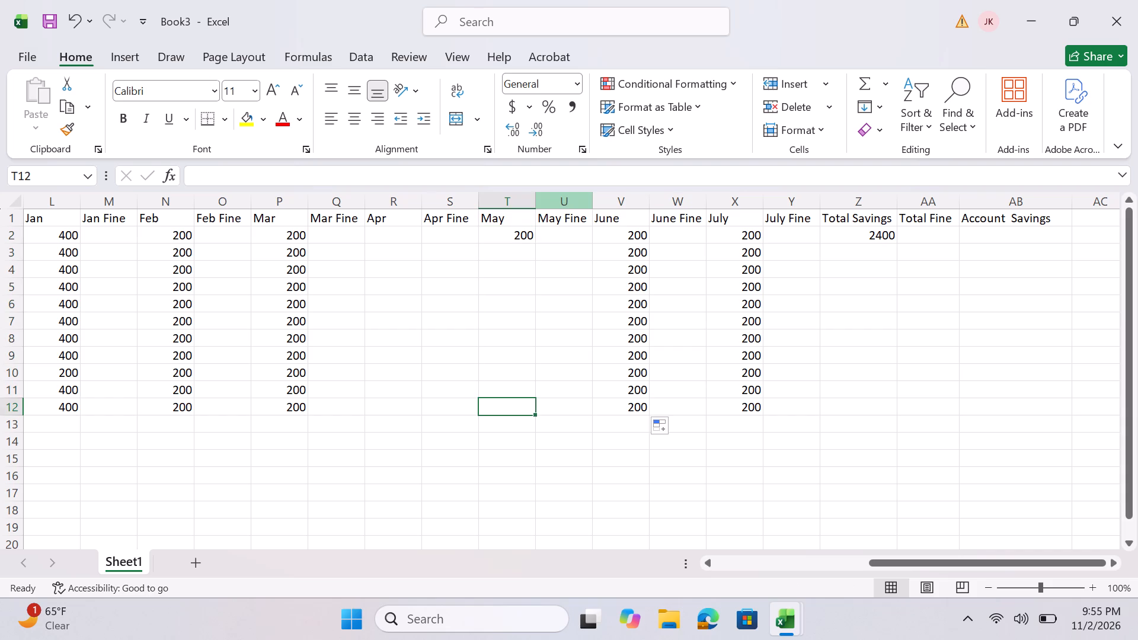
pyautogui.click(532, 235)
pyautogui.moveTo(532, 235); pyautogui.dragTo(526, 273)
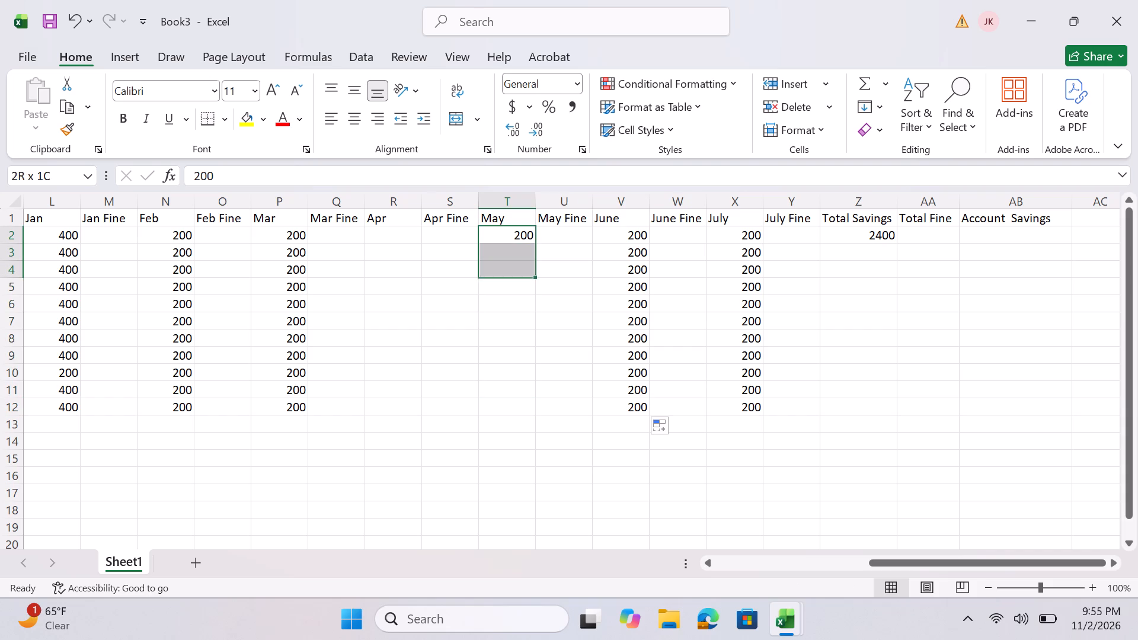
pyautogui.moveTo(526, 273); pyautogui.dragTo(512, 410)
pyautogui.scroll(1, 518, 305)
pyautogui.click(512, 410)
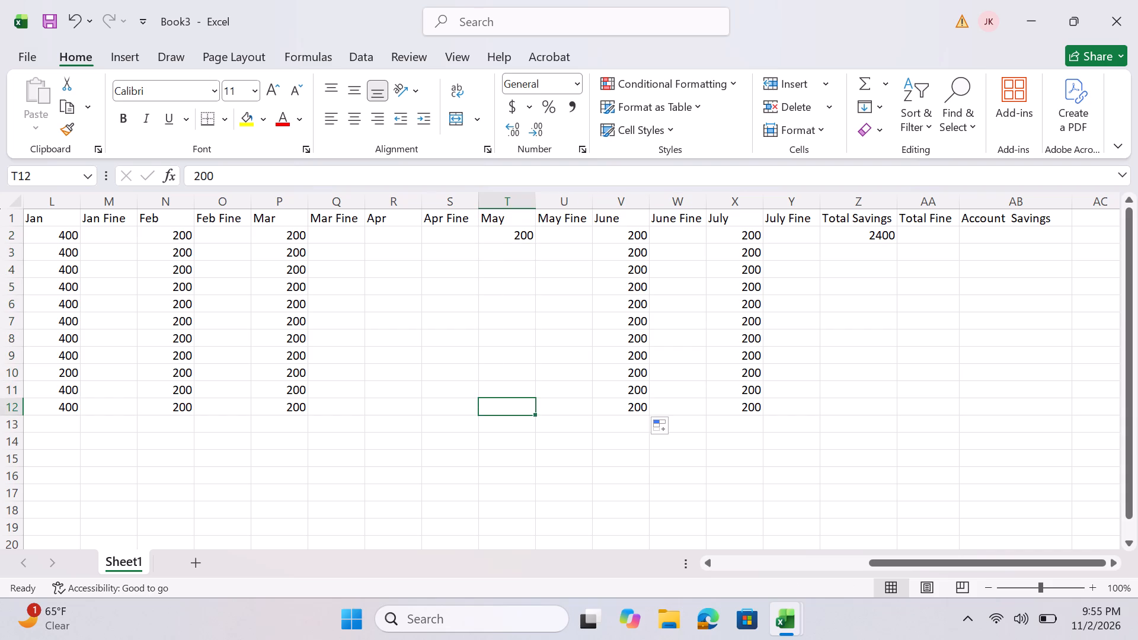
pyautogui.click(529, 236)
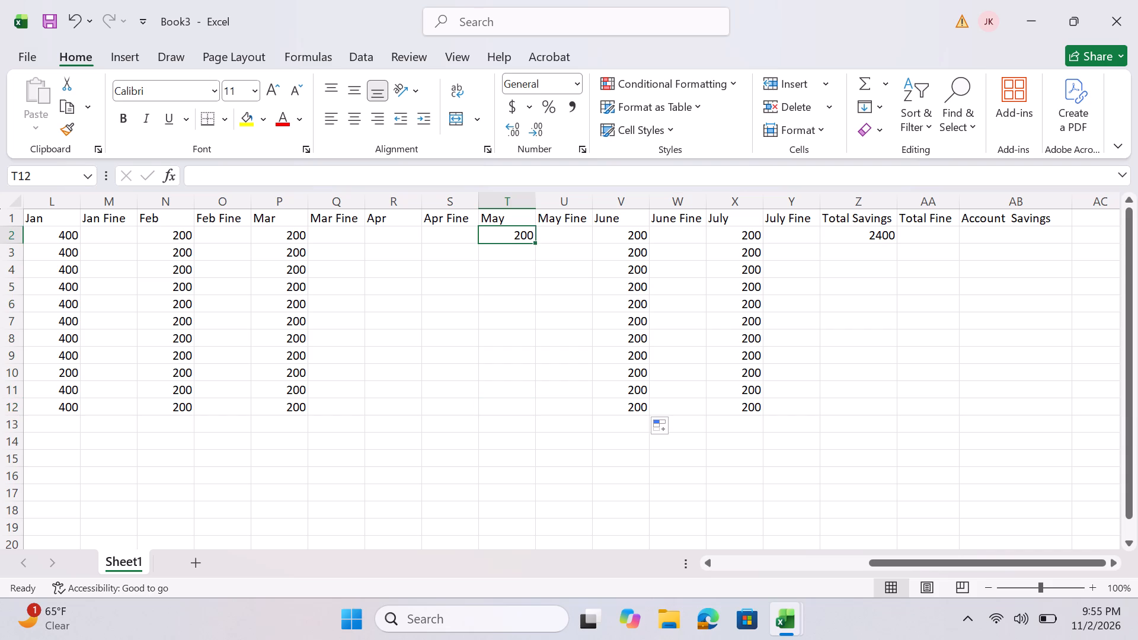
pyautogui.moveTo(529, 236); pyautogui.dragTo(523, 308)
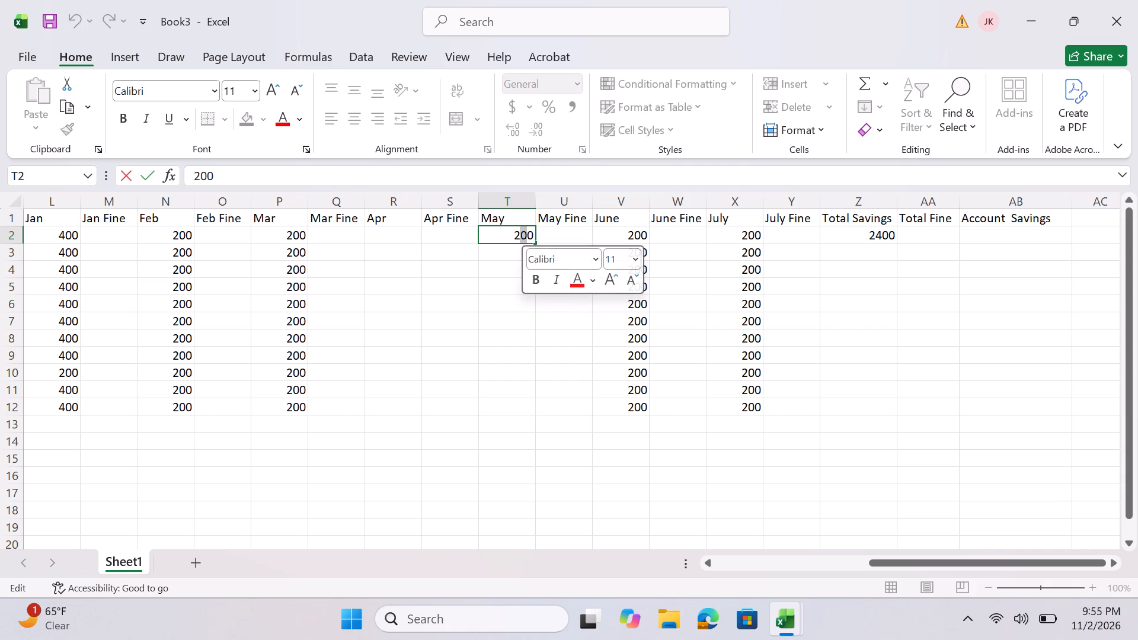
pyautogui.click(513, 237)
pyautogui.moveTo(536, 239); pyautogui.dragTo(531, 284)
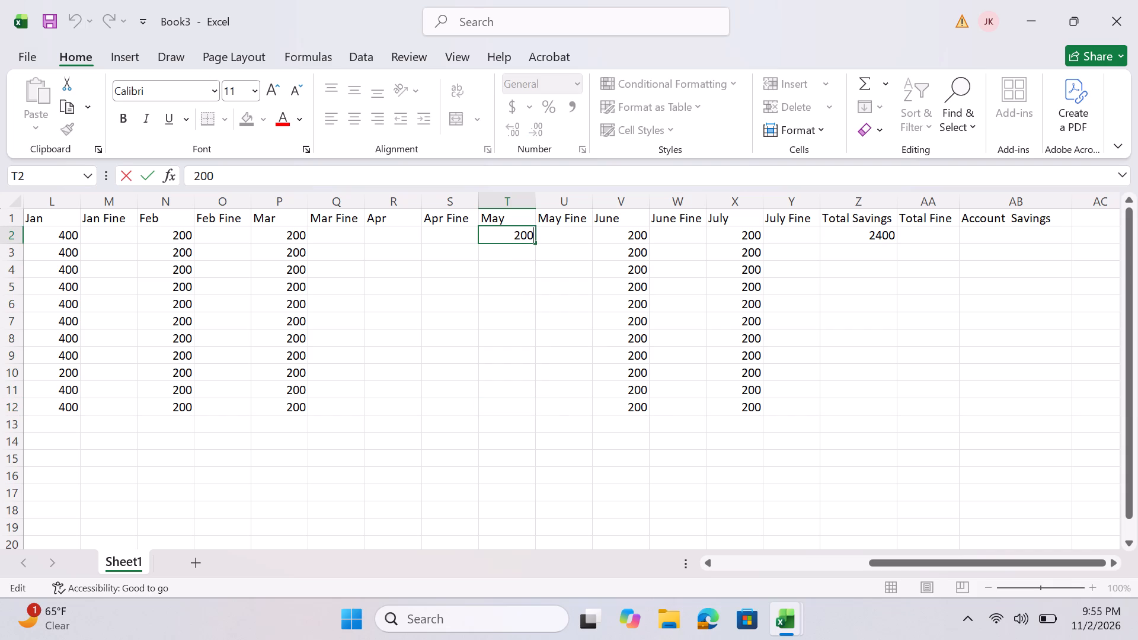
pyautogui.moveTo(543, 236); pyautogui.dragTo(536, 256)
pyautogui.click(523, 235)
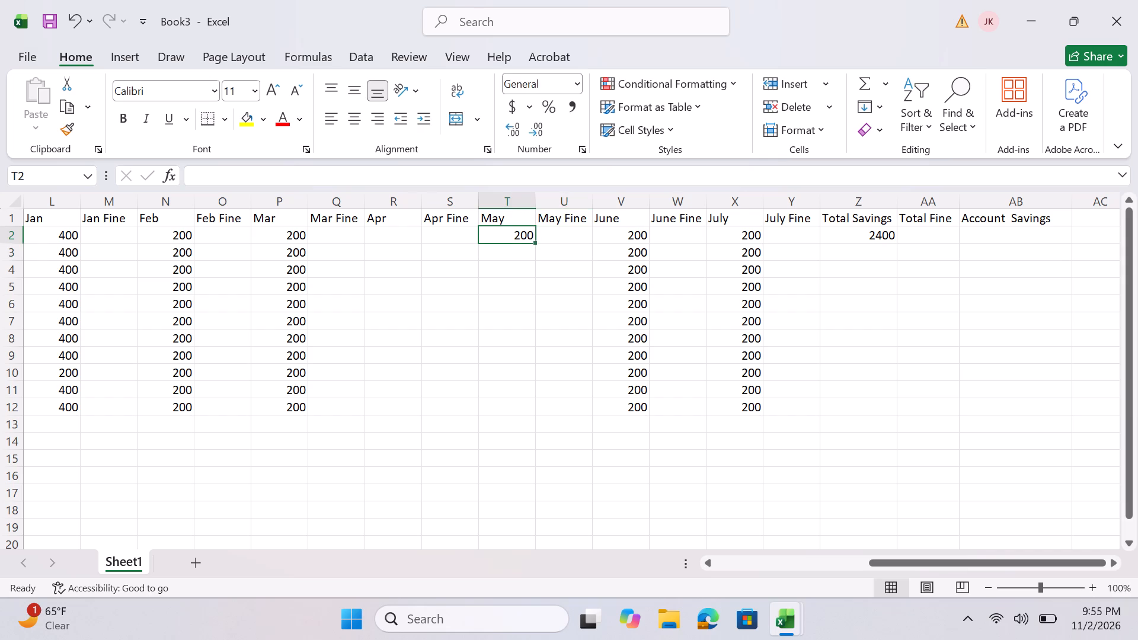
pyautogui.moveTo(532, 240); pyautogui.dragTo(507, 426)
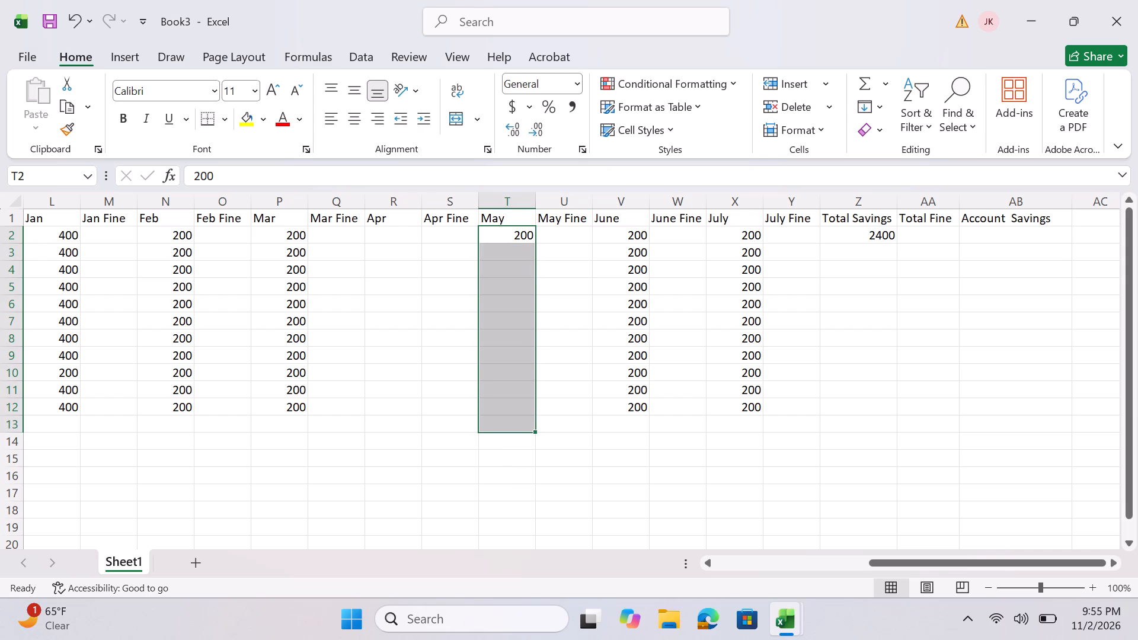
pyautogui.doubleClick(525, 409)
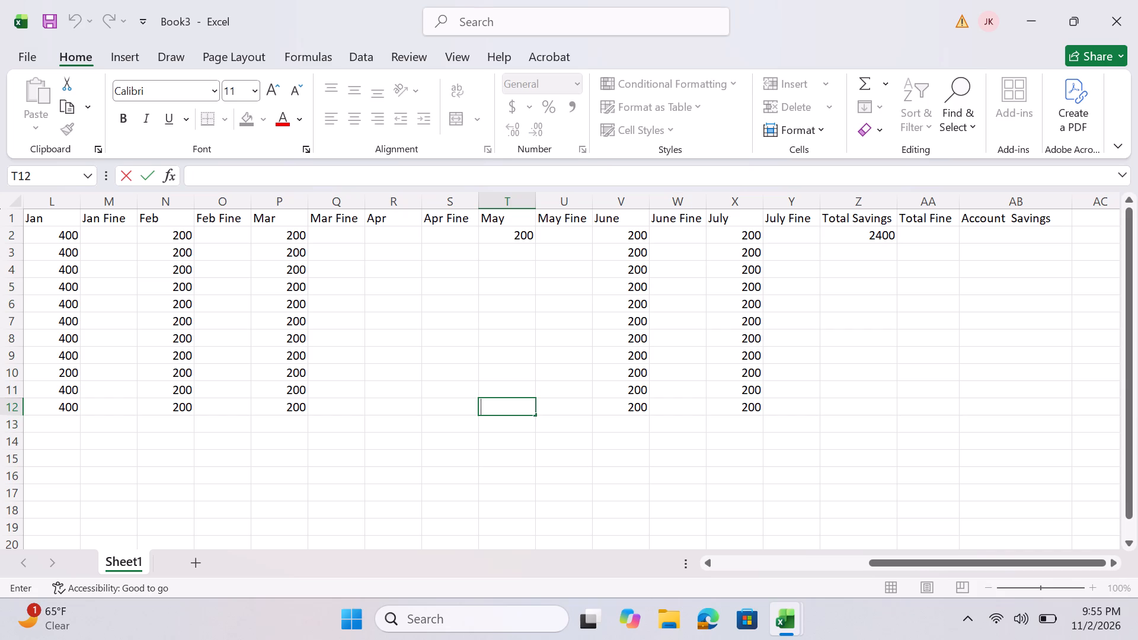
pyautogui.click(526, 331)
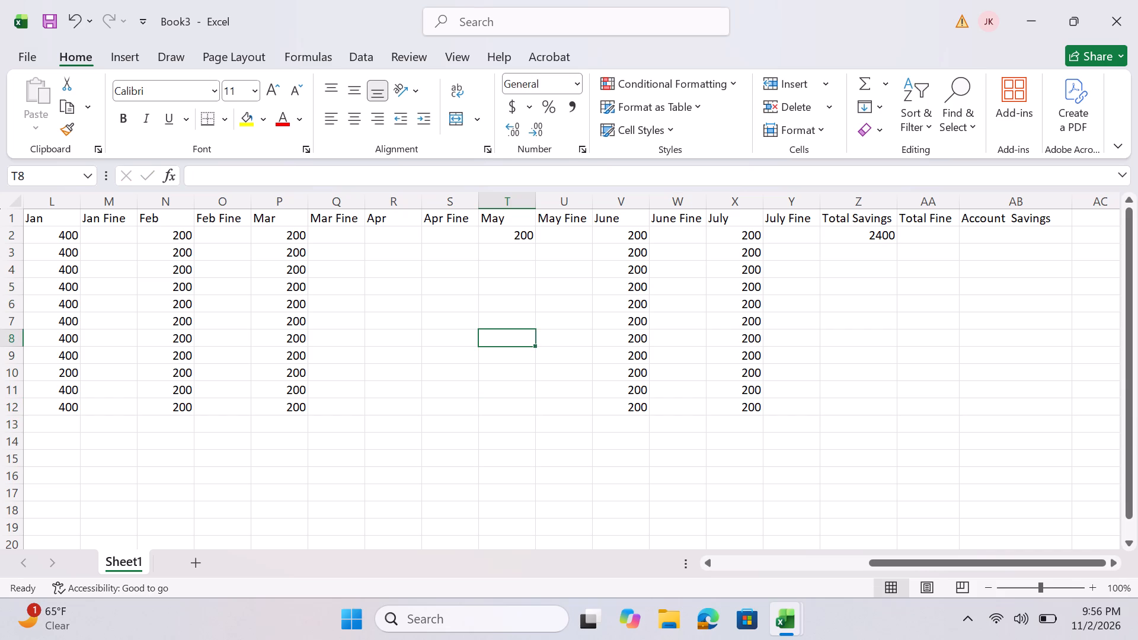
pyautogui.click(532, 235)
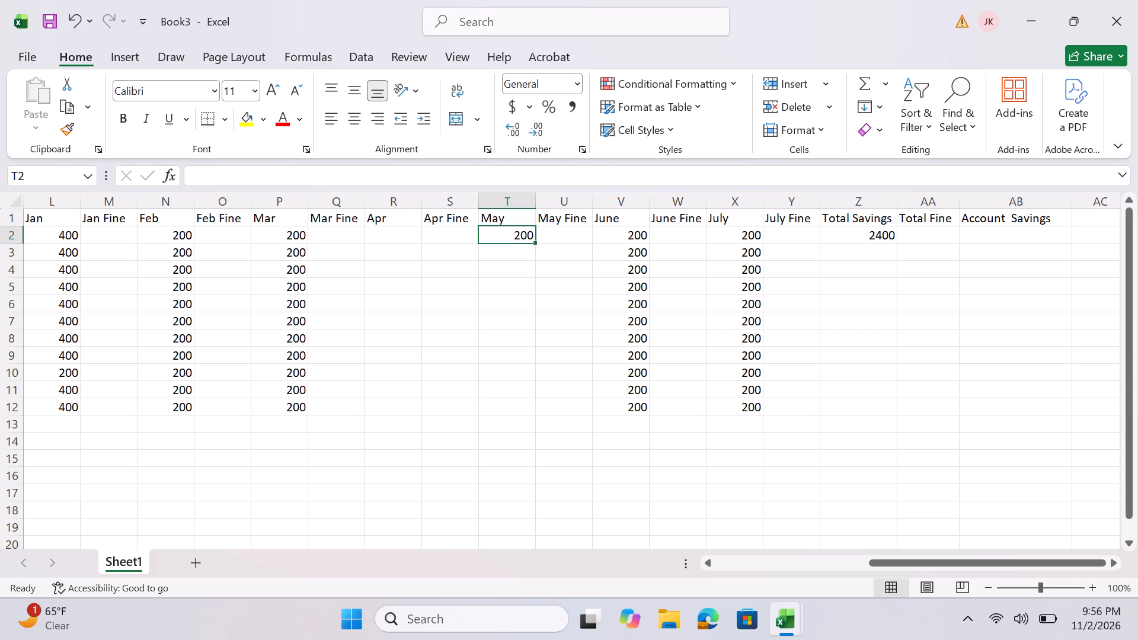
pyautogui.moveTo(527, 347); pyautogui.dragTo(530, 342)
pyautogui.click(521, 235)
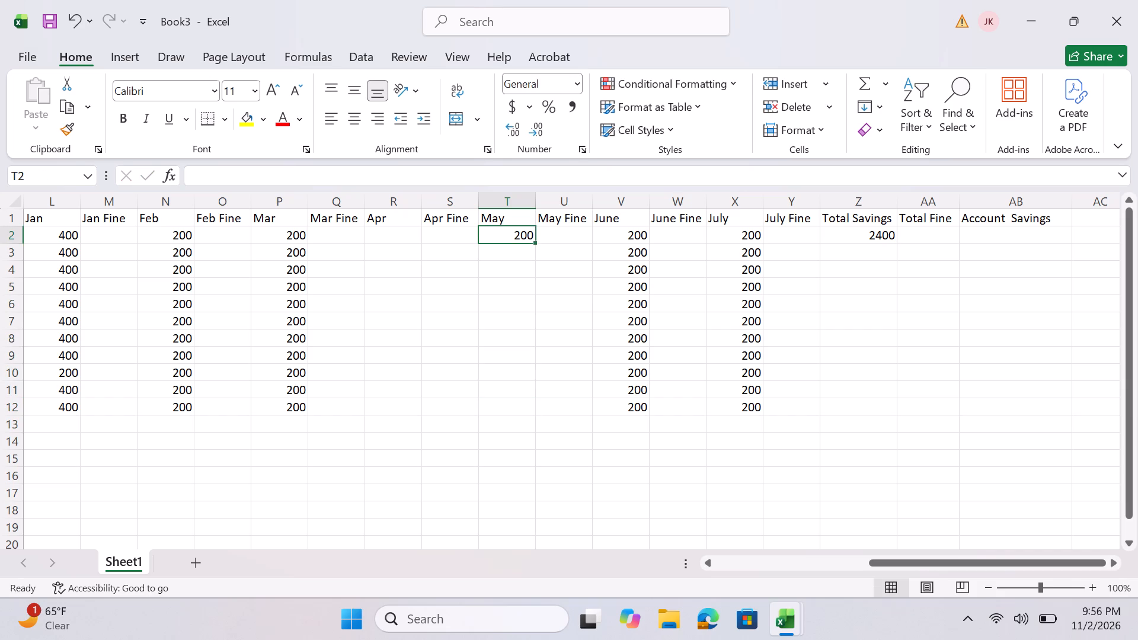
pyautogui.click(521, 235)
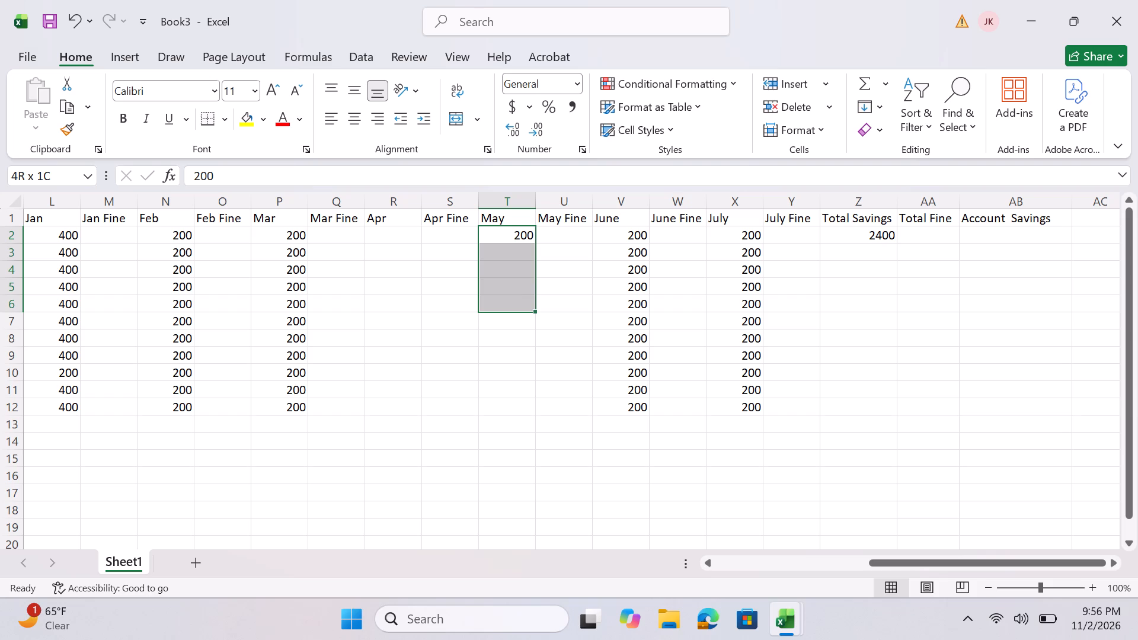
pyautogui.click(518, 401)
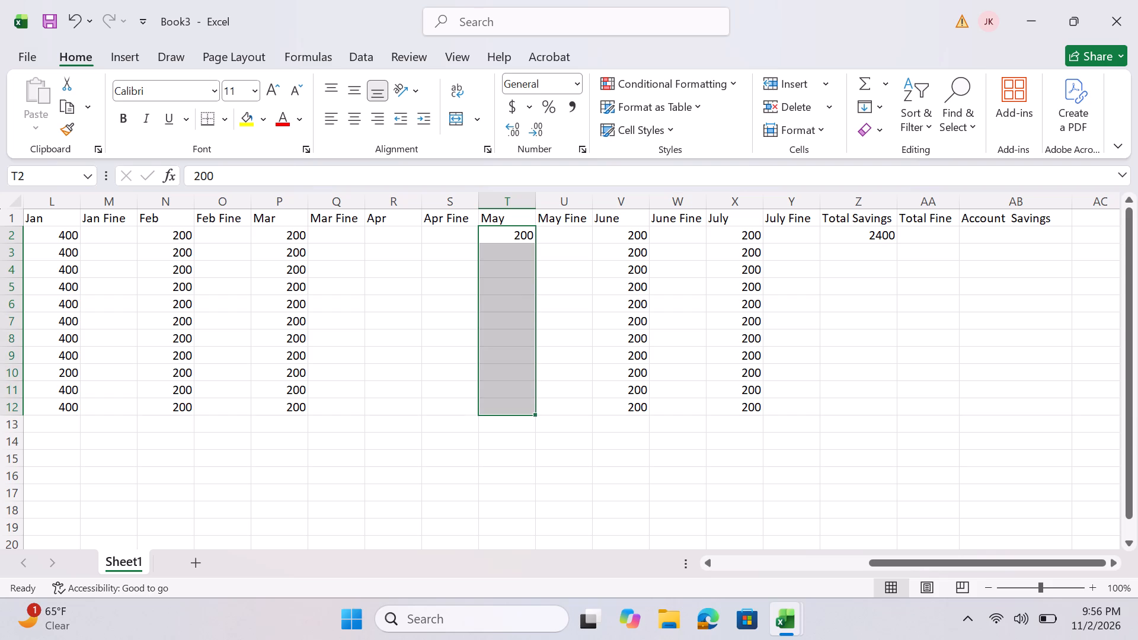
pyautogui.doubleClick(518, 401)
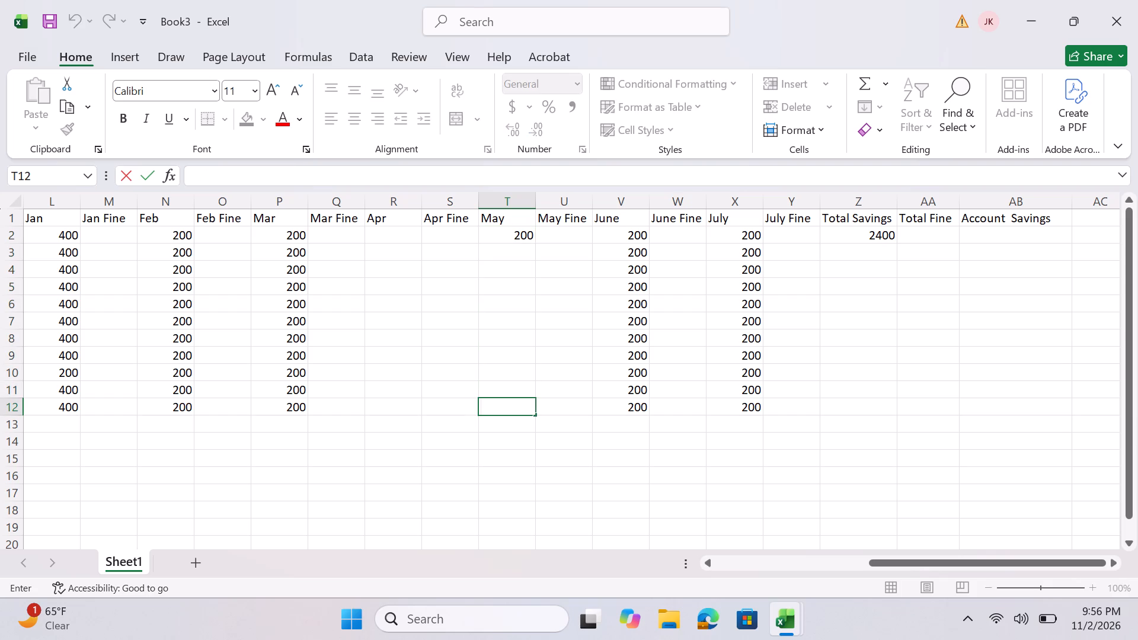
# Fill the first member's May amount of 200 (T2) down through T12.
pyautogui.click(528, 239)
pyautogui.moveTo(528, 239); pyautogui.dragTo(538, 229)
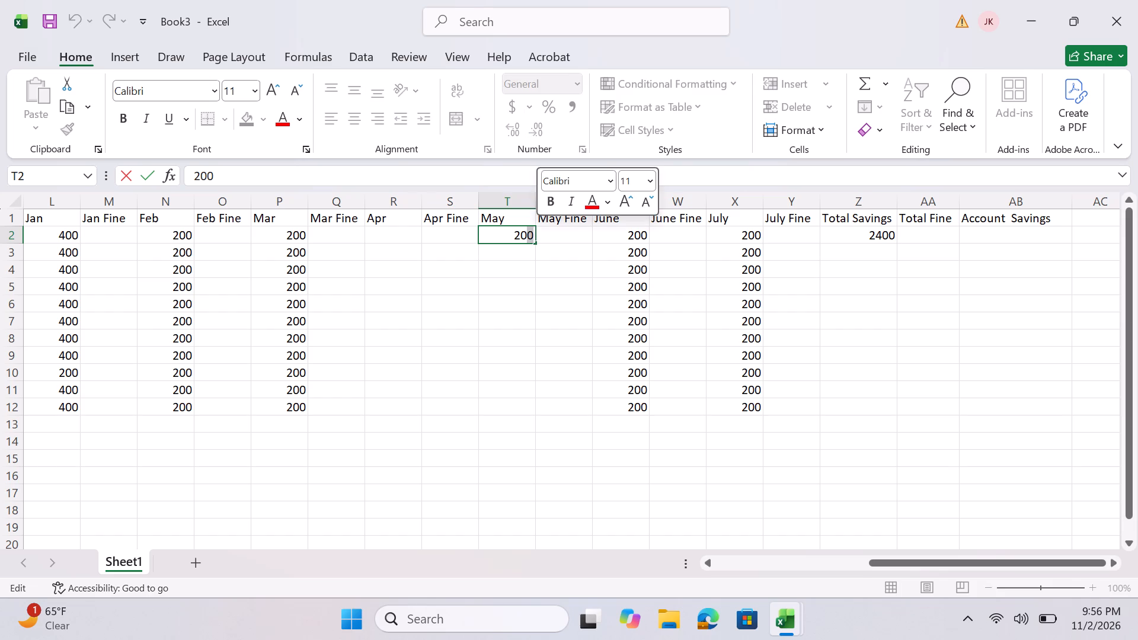
pyautogui.click(524, 233)
pyautogui.moveTo(524, 233); pyautogui.dragTo(551, 235)
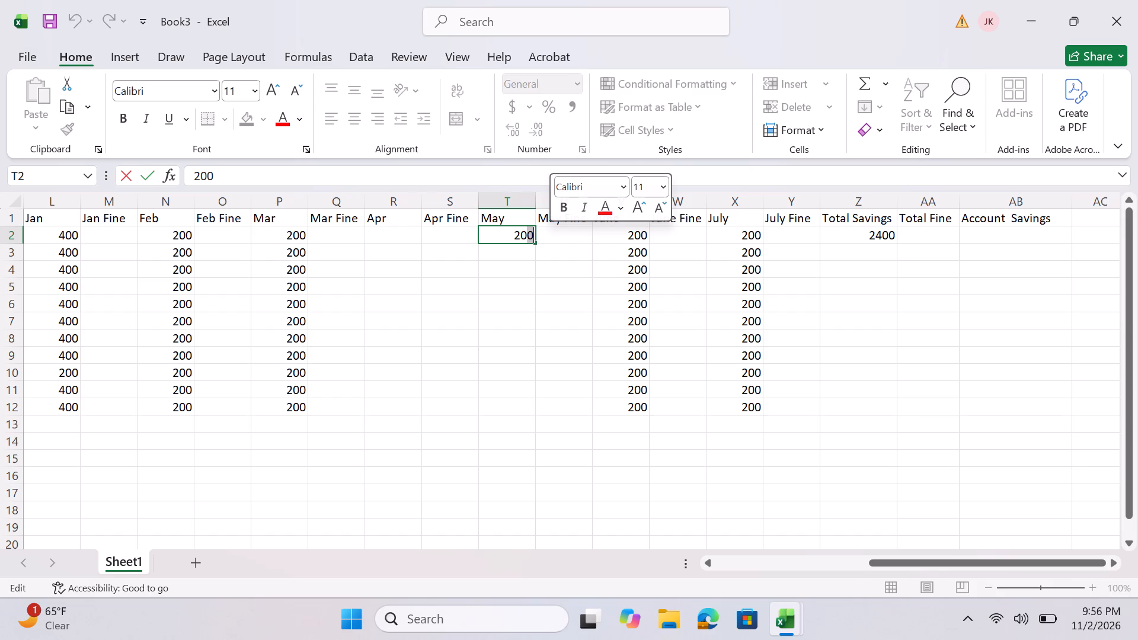
pyautogui.moveTo(533, 242); pyautogui.dragTo(523, 255)
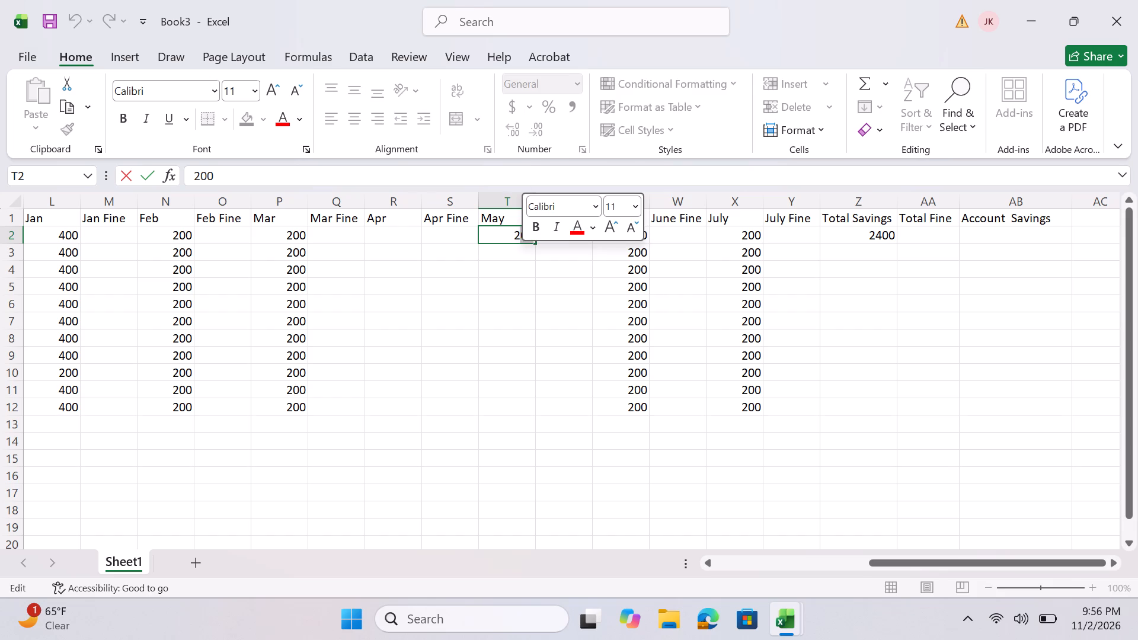
pyautogui.moveTo(536, 242); pyautogui.dragTo(542, 390)
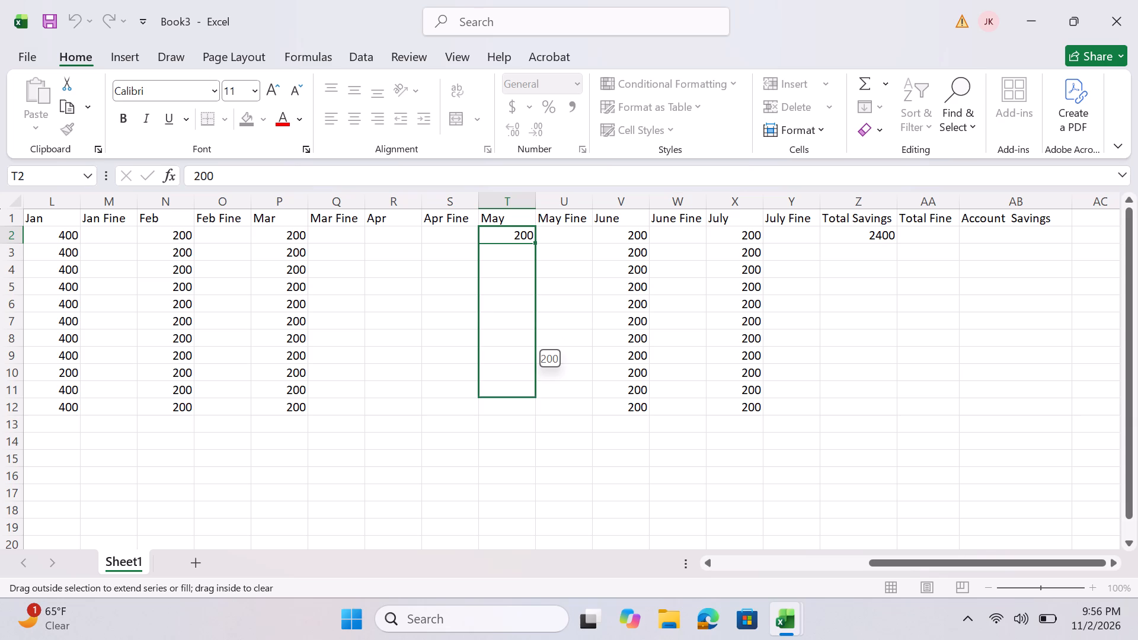
pyautogui.moveTo(542, 390); pyautogui.dragTo(542, 419)
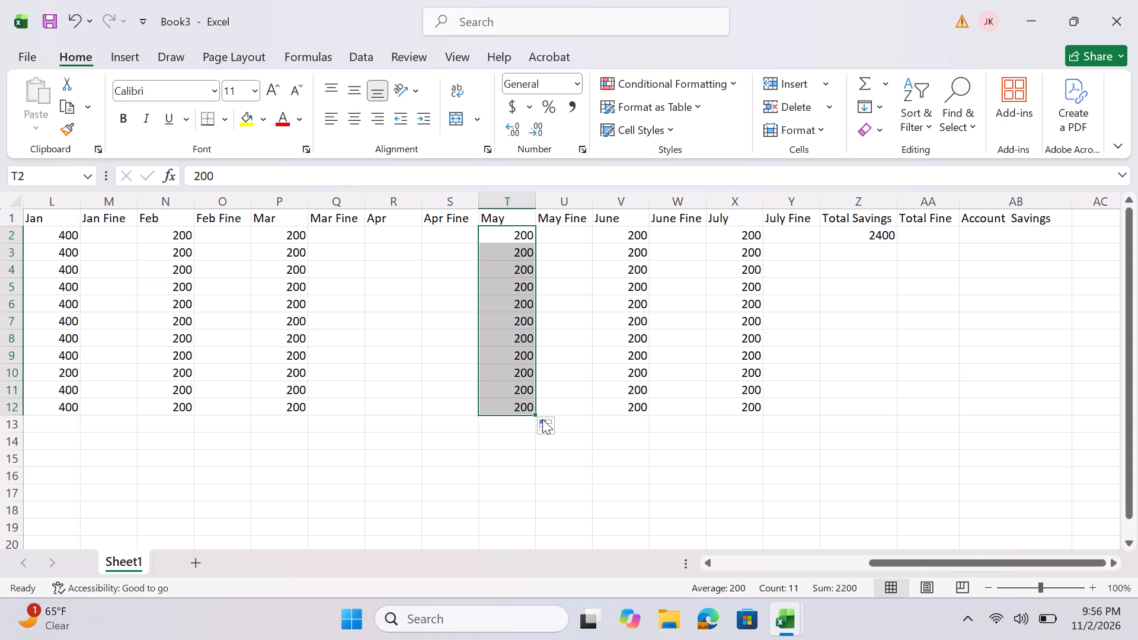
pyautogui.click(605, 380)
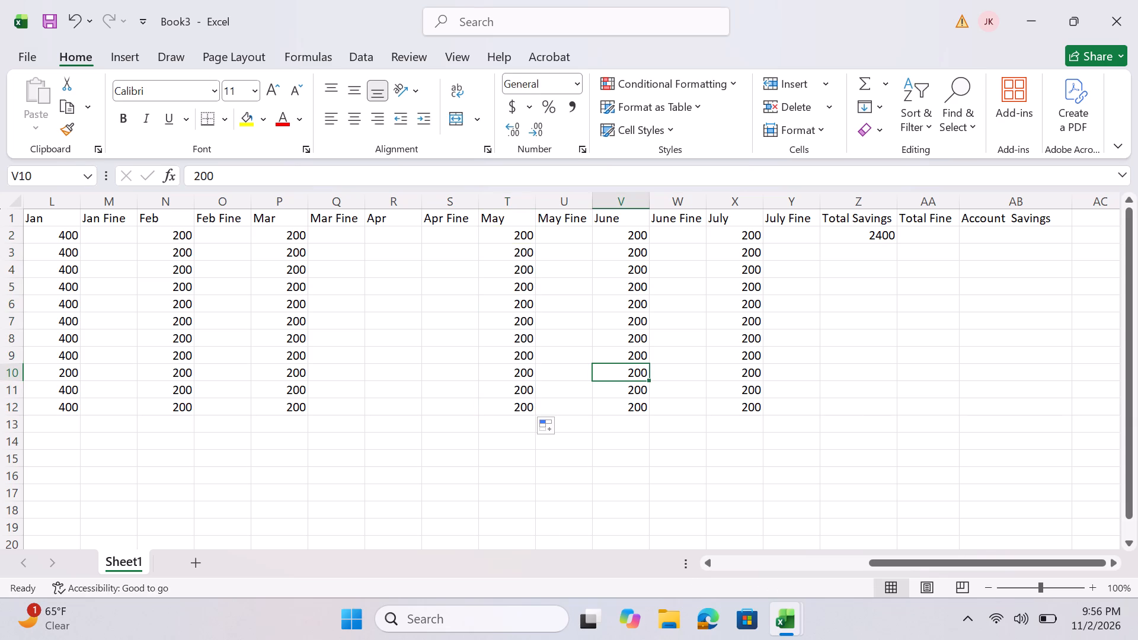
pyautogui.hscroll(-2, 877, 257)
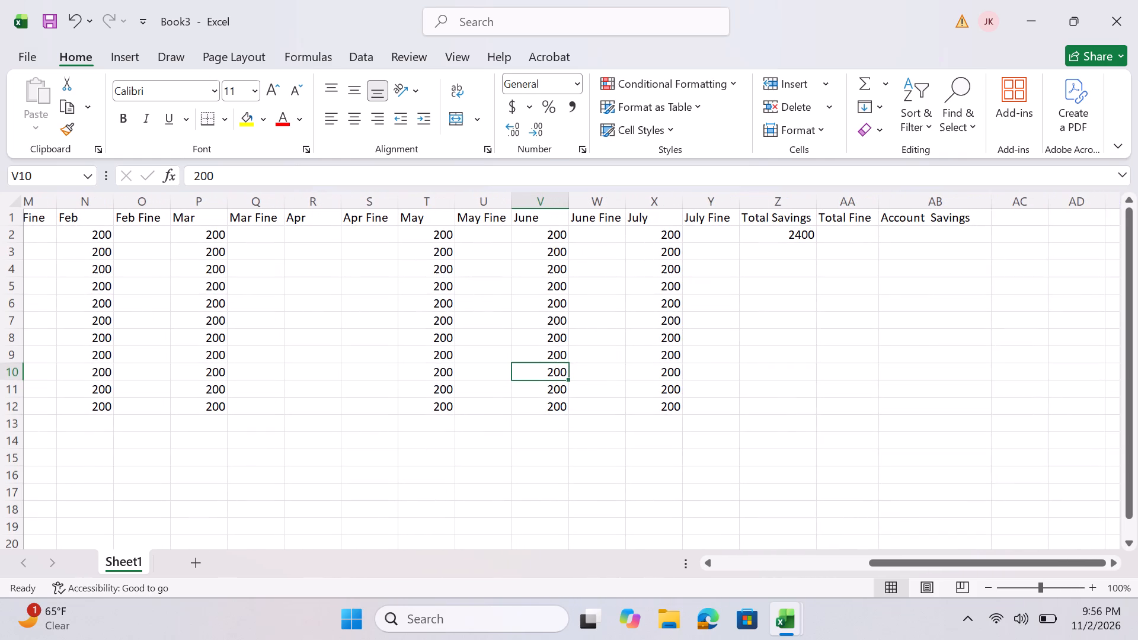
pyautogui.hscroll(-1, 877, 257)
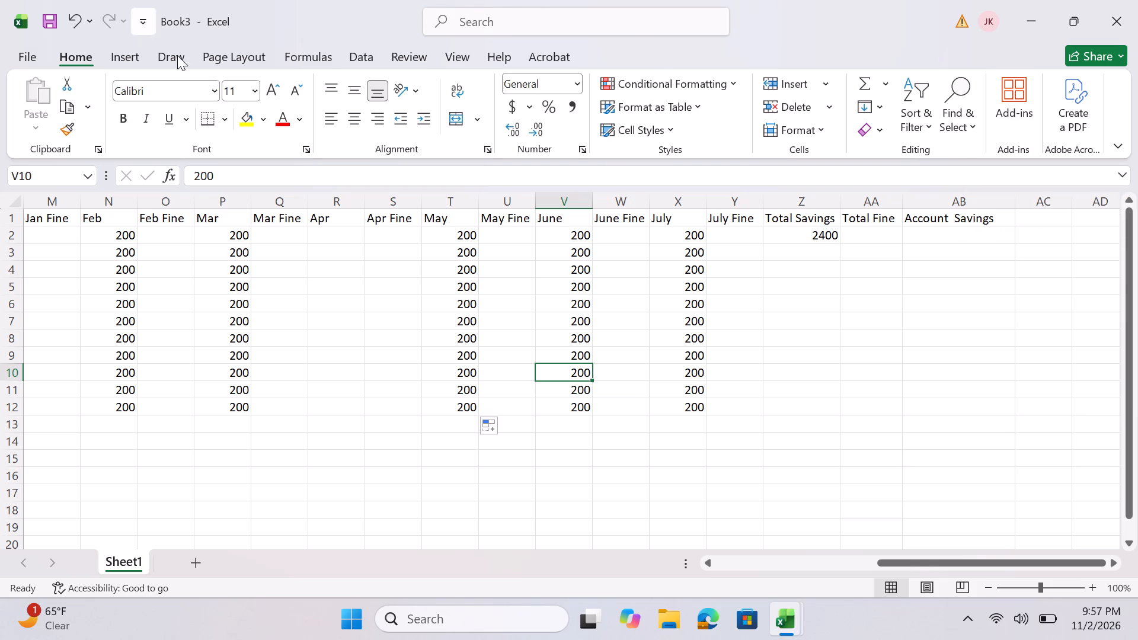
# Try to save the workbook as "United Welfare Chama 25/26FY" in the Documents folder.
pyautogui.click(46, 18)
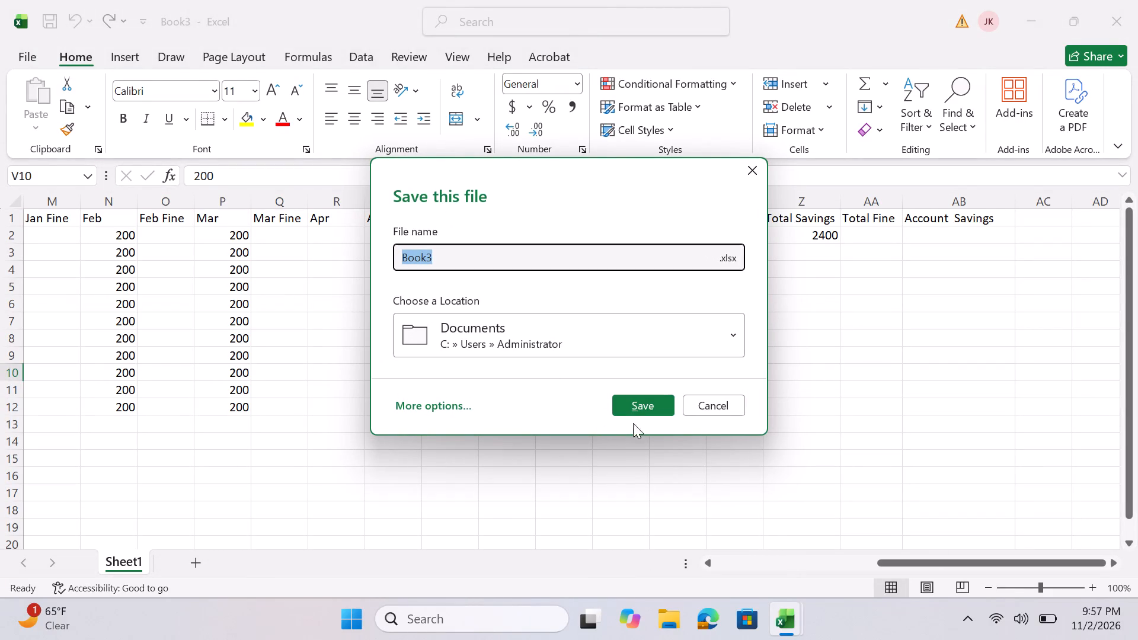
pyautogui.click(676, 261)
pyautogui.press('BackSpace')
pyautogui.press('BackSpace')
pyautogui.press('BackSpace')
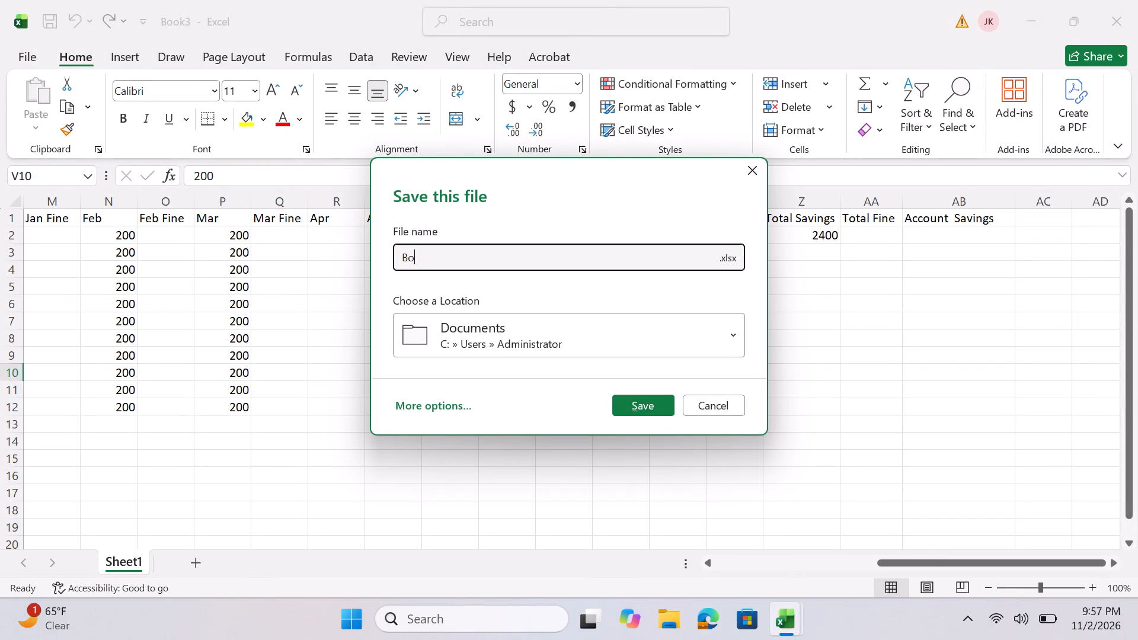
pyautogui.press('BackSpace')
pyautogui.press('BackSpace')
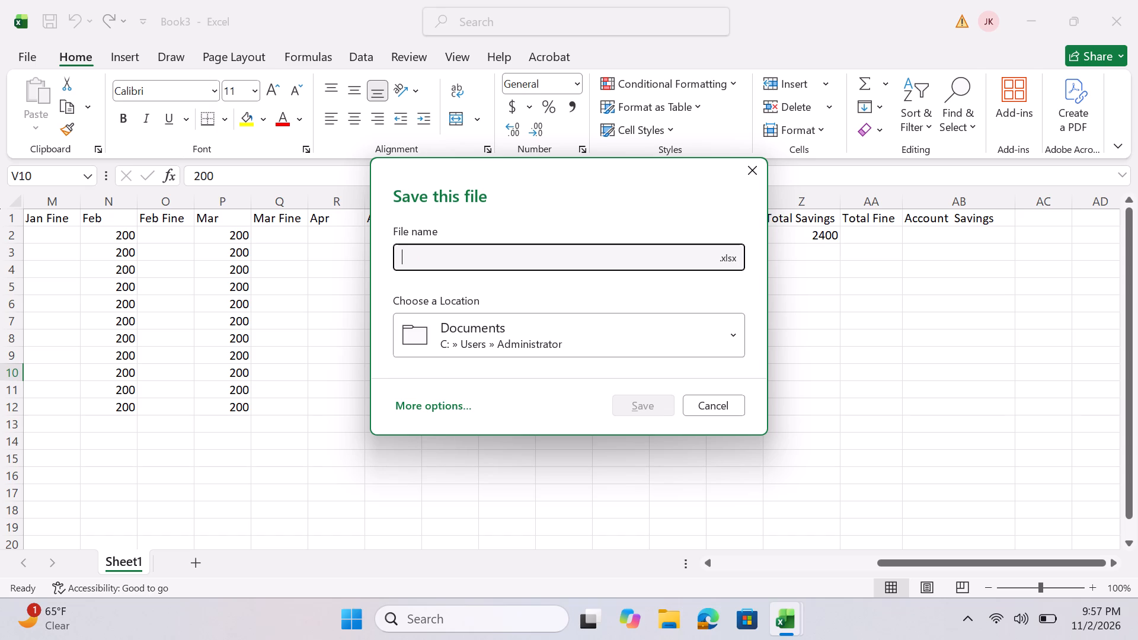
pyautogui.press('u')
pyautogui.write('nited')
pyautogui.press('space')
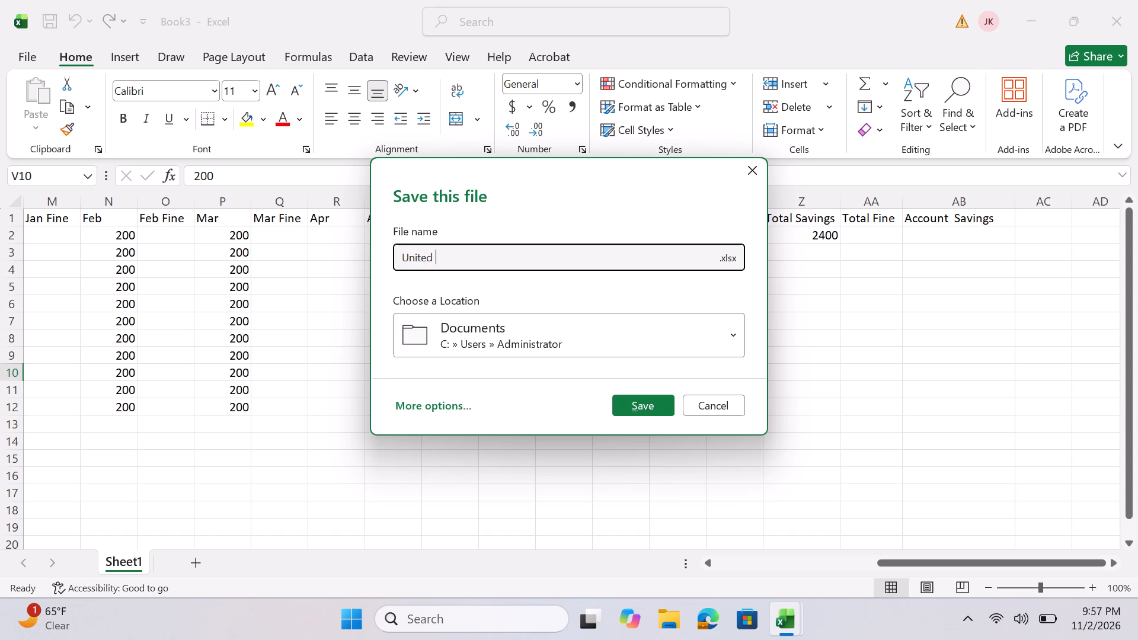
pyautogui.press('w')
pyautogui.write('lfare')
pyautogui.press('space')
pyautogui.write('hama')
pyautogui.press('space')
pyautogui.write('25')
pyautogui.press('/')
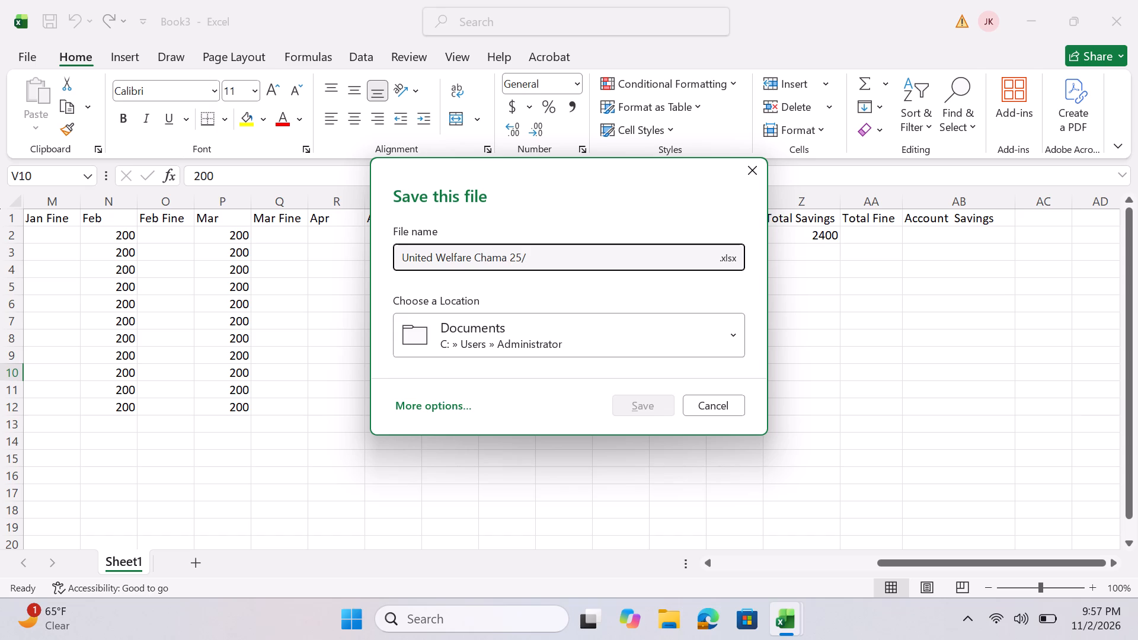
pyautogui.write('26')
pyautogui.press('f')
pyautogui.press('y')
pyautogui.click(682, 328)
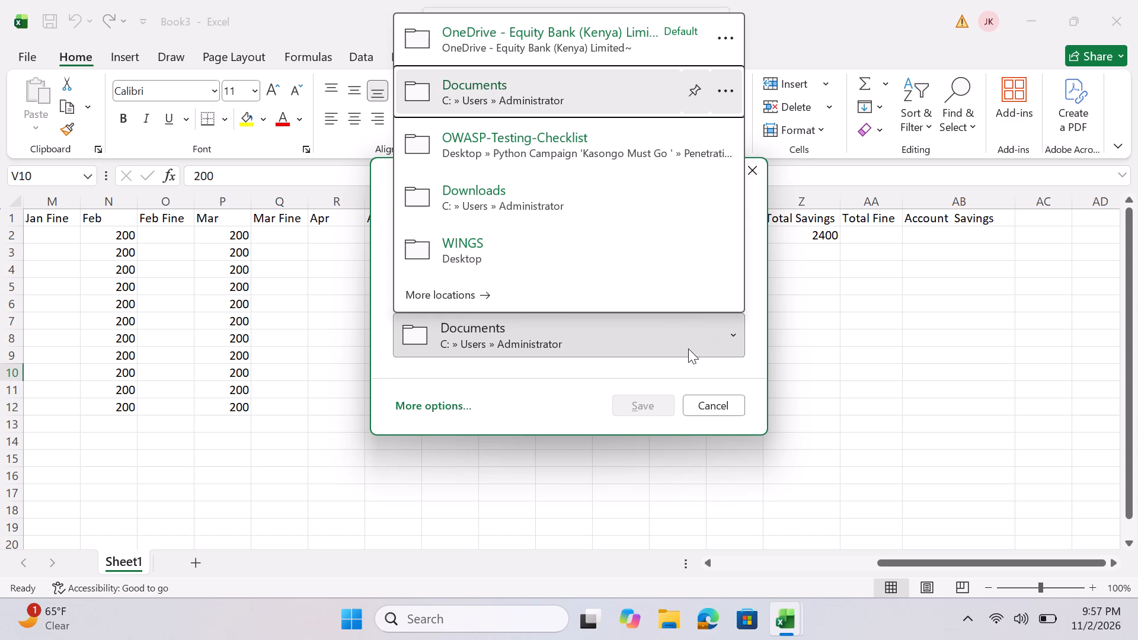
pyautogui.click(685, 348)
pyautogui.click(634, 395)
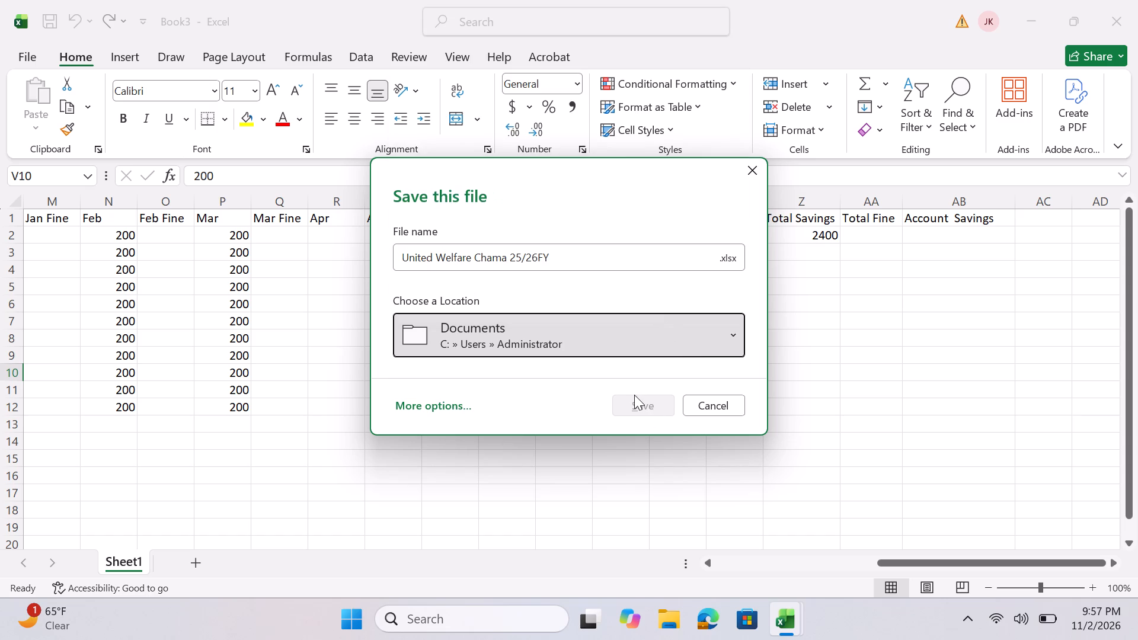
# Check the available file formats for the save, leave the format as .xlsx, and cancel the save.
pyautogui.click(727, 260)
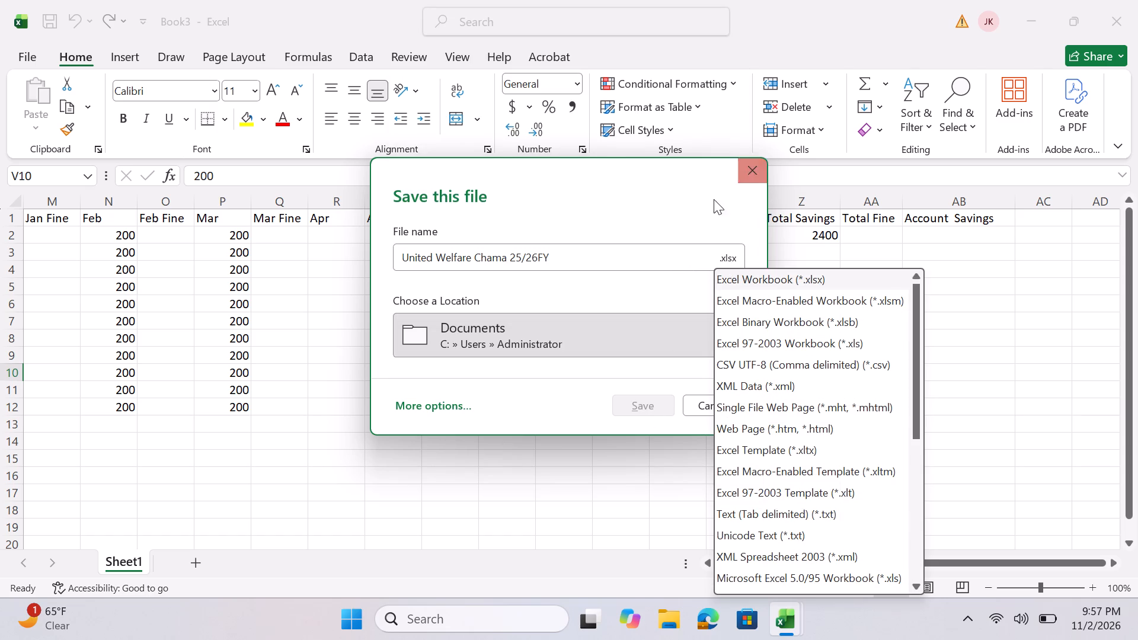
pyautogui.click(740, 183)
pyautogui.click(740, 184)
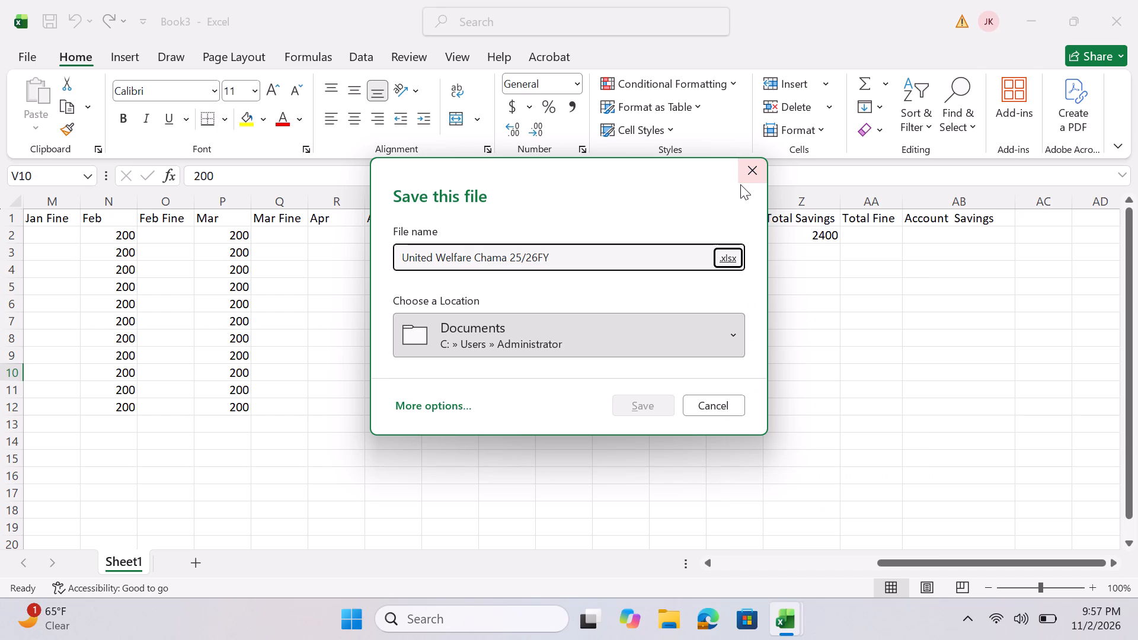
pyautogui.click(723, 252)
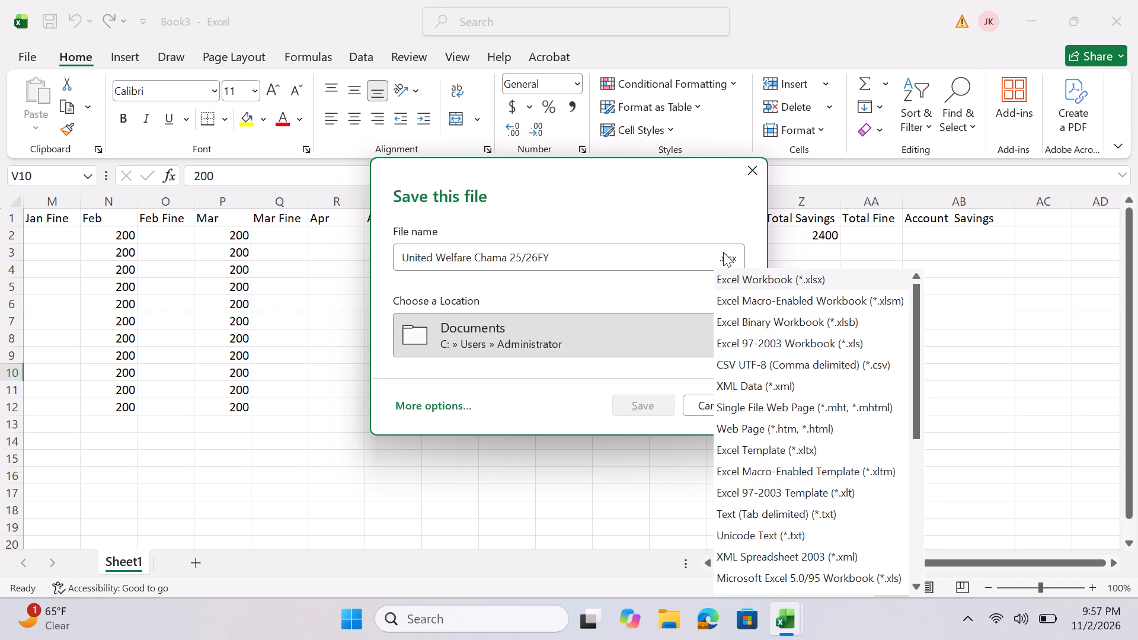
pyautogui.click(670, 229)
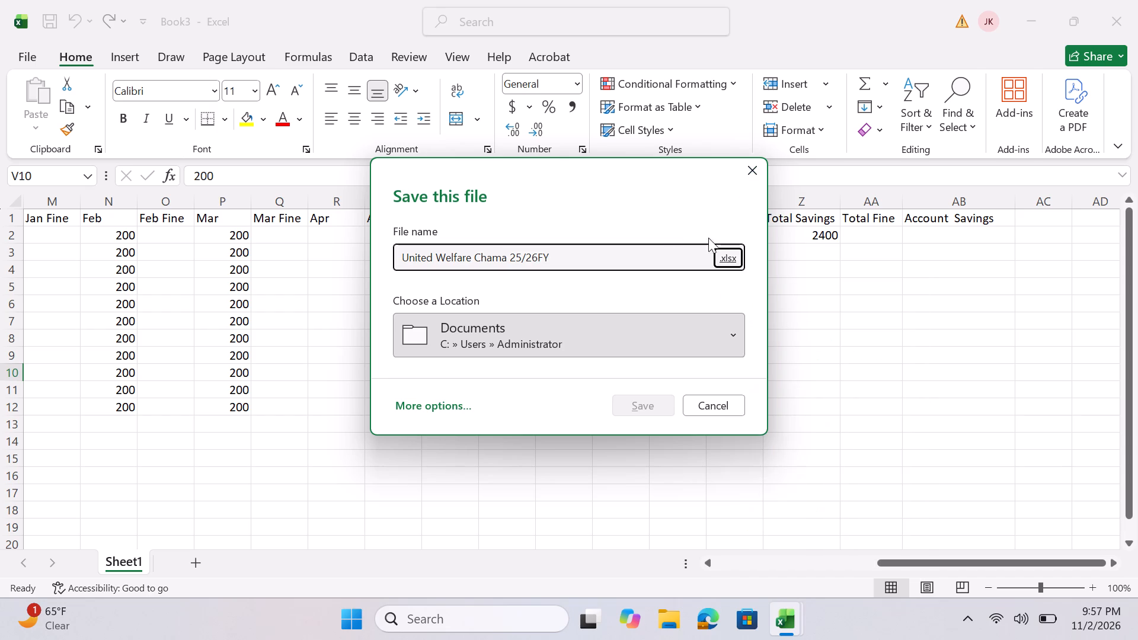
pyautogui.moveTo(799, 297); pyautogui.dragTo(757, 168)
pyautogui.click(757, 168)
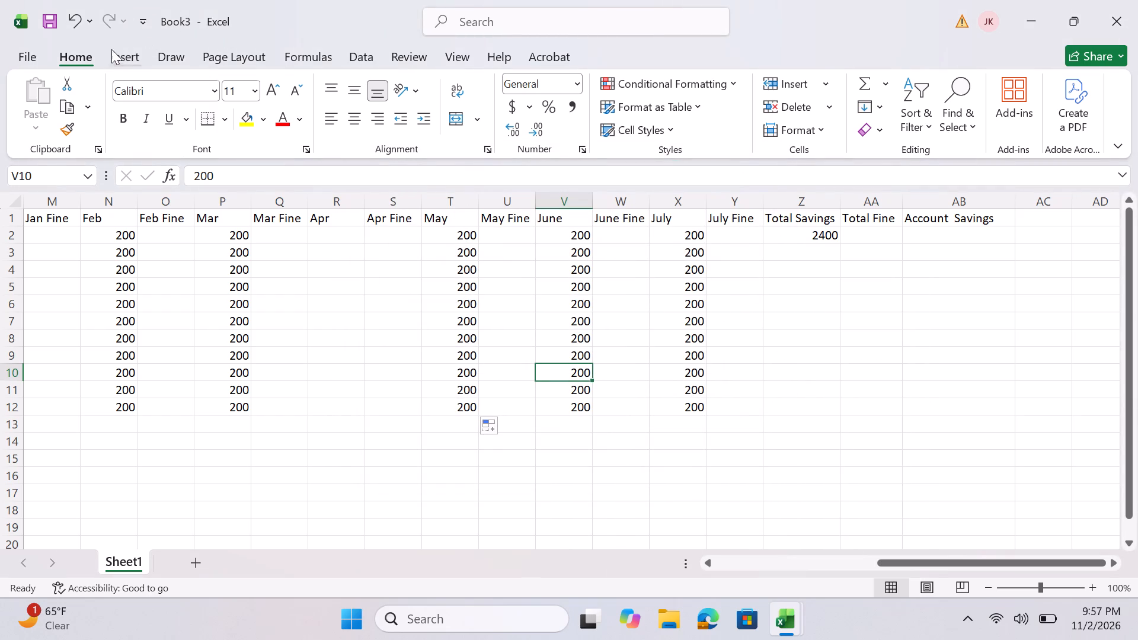
# Save the workbook in the Documents folder under its default name, Book3.
pyautogui.click(53, 12)
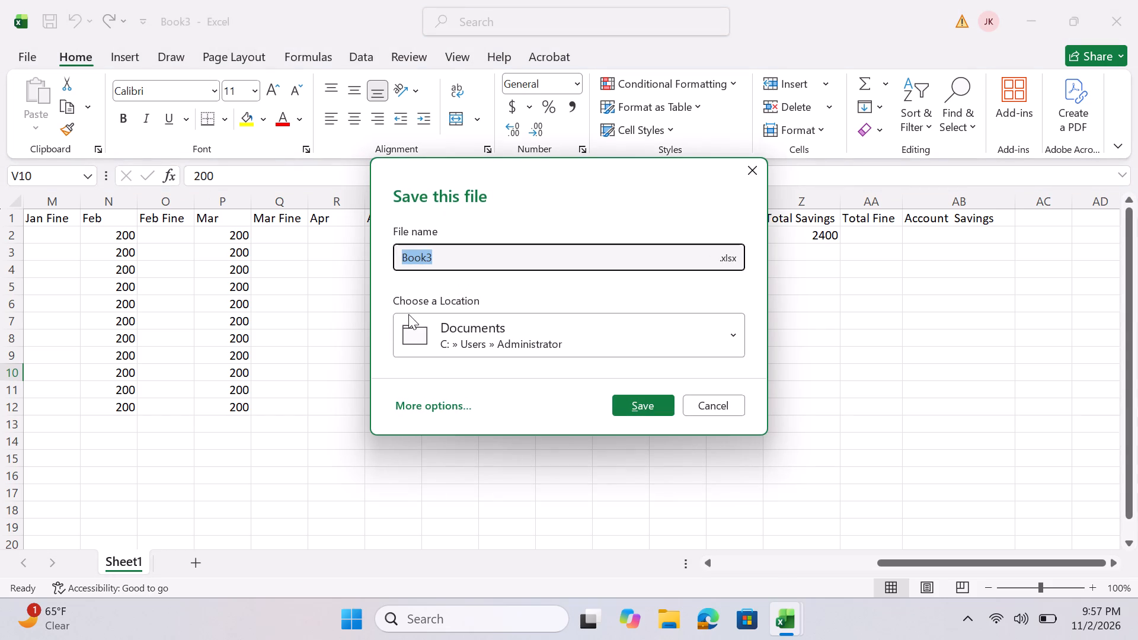
pyautogui.click(650, 407)
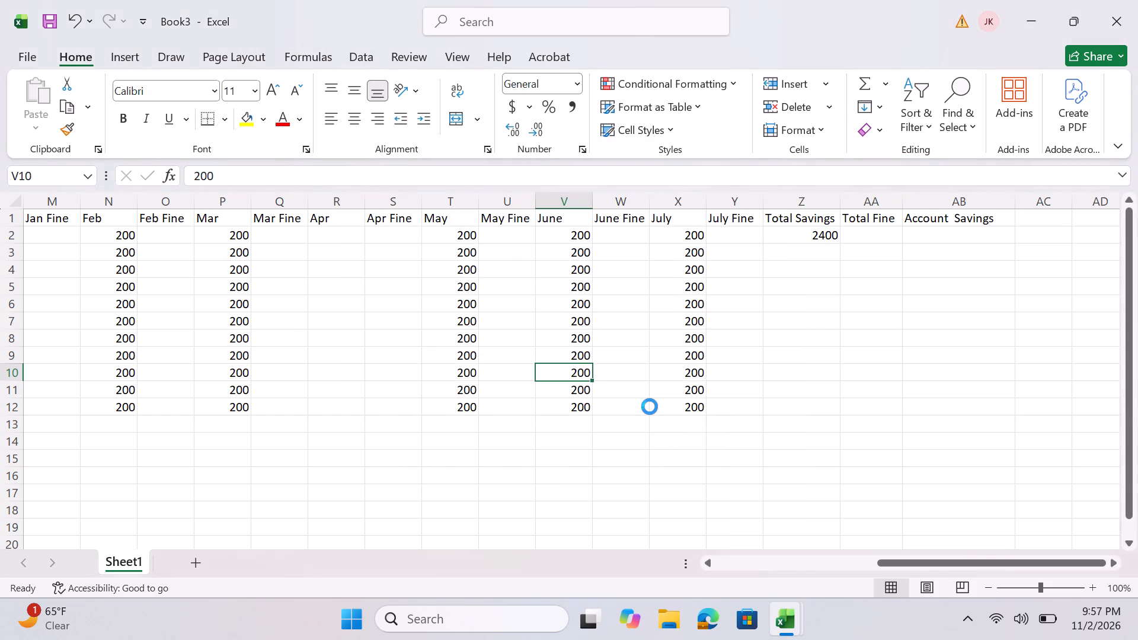
# Close the Book3 workbook and the empty Book2 workbook.
pyautogui.click(1043, 8)
pyautogui.click(1118, 27)
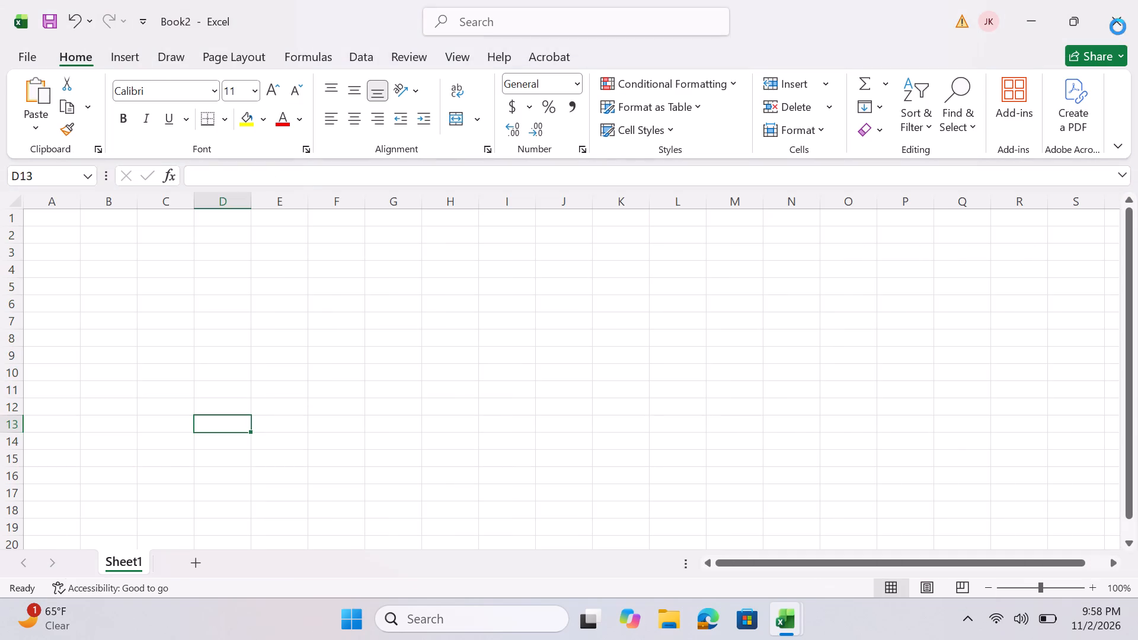
pyautogui.click(1118, 27)
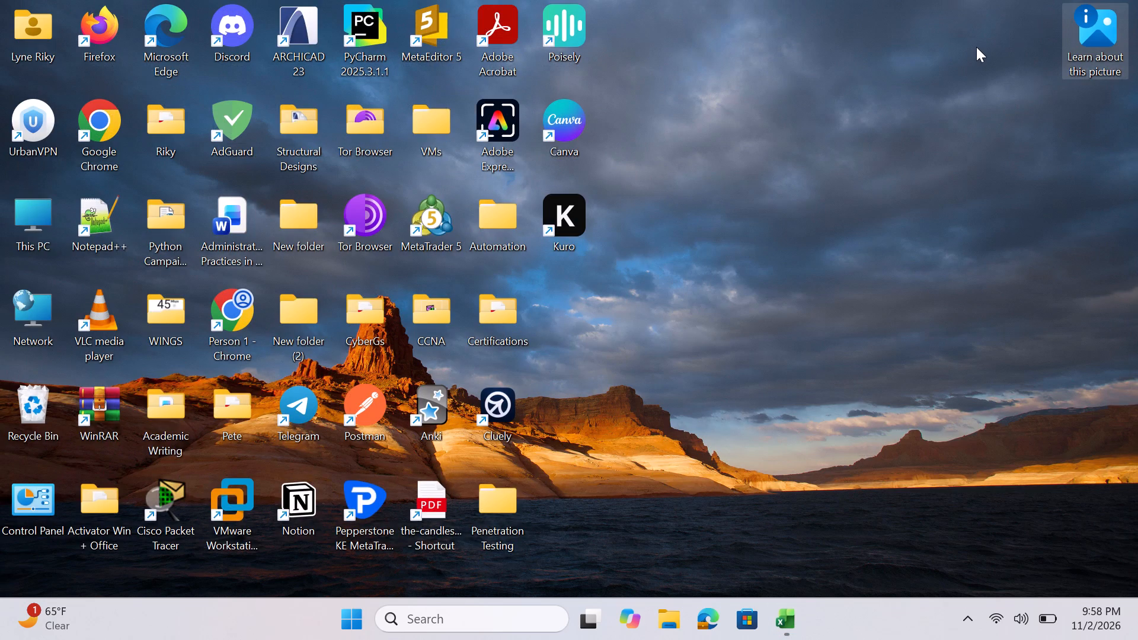
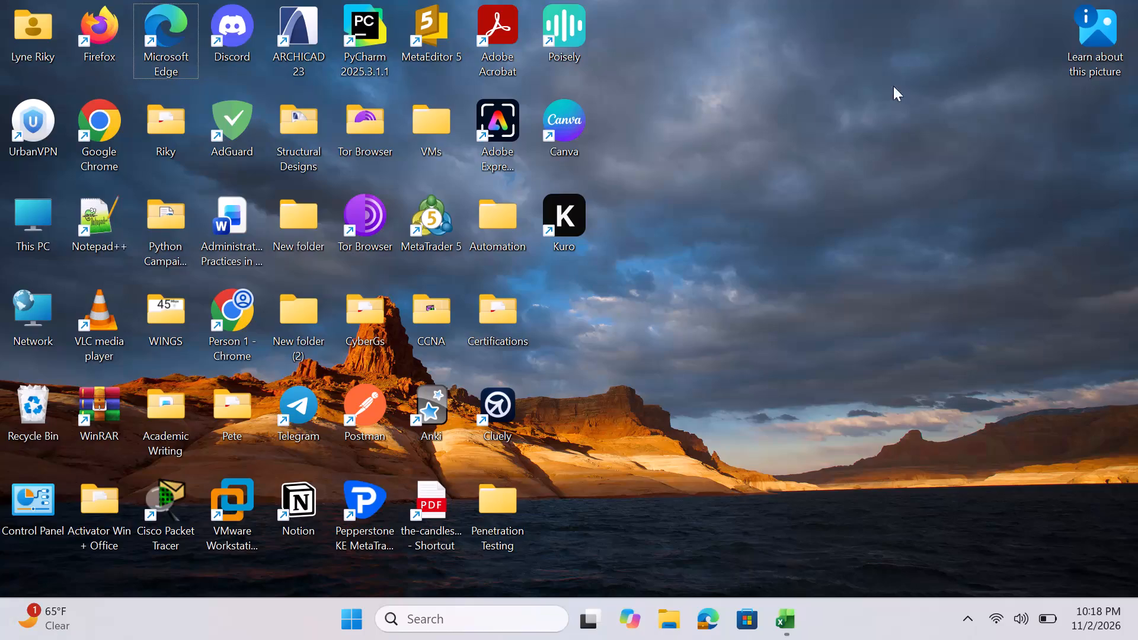
# Shut down the computer.
pyautogui.click(351, 619)
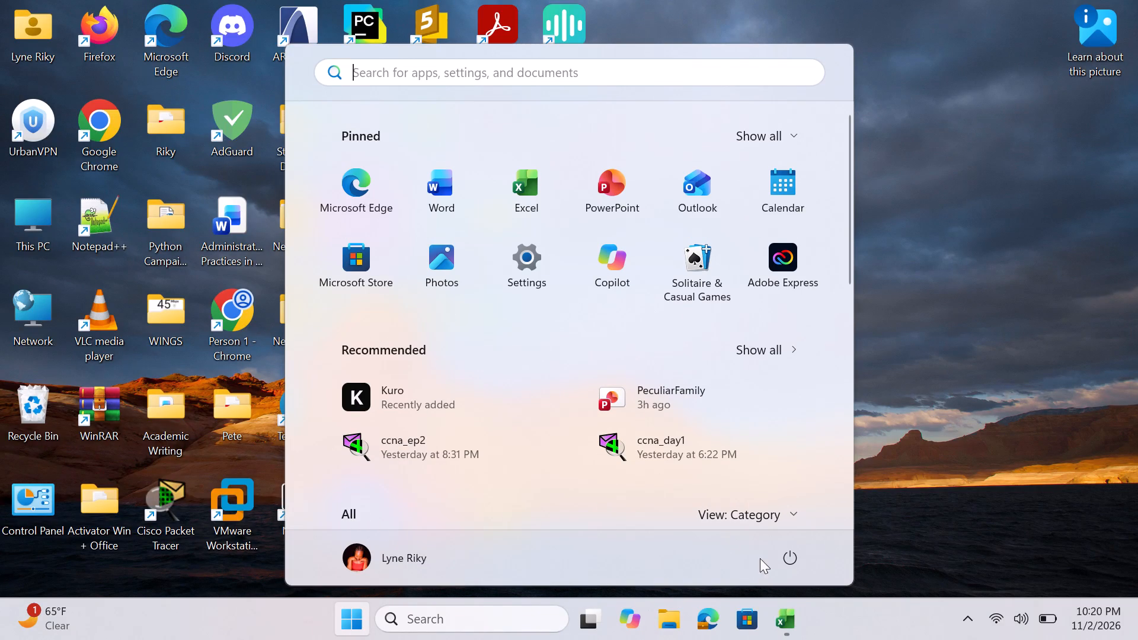
pyautogui.click(793, 551)
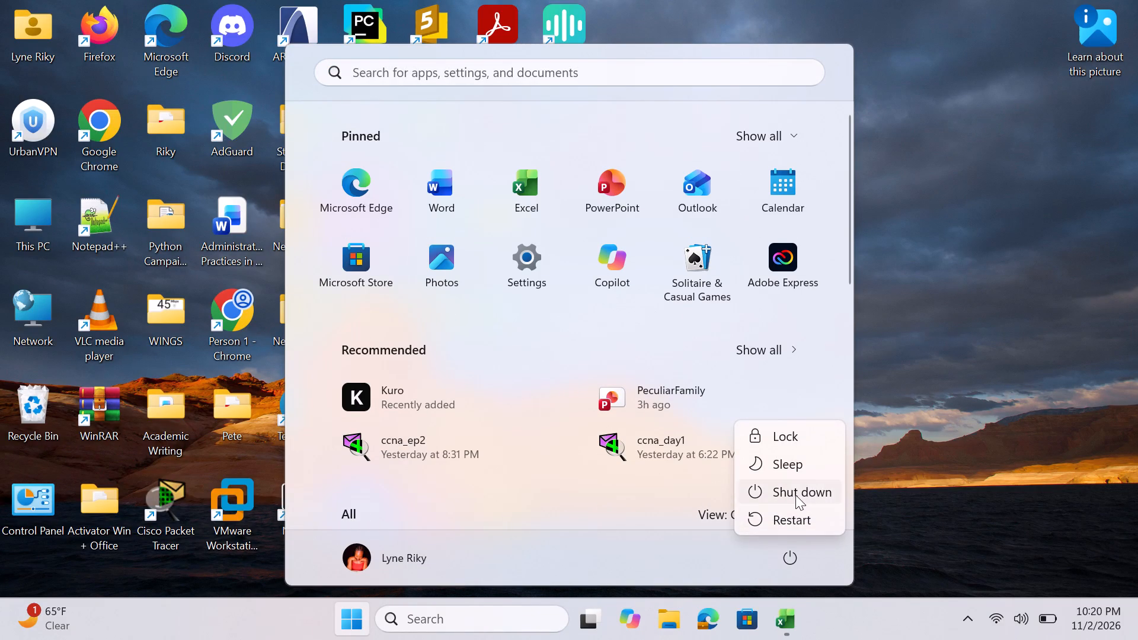
pyautogui.click(794, 493)
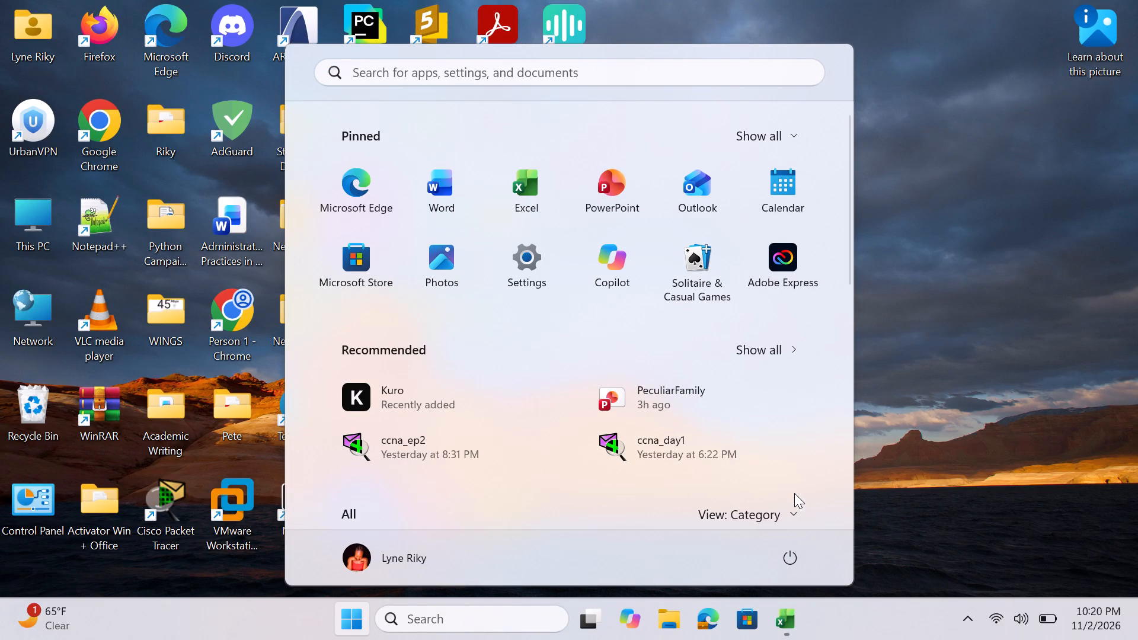